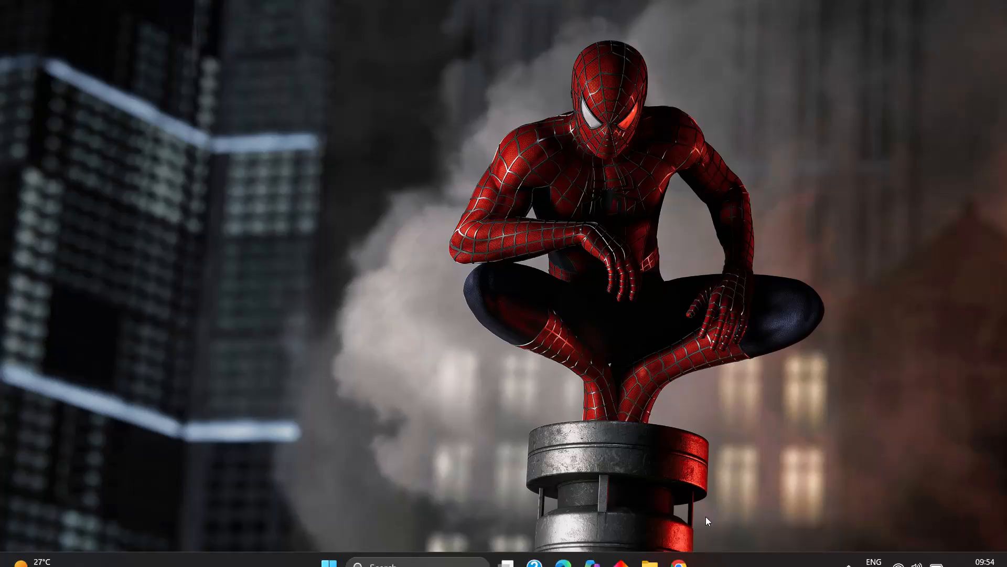
Open Google Chrome using the profile labelled Anshu.
left_click(670, 541)
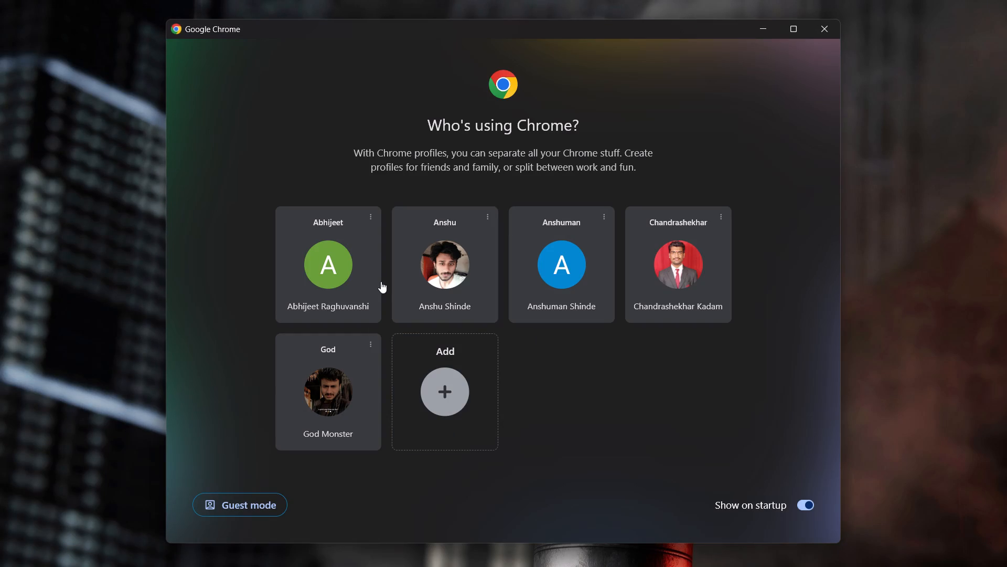
double_click(429, 280)
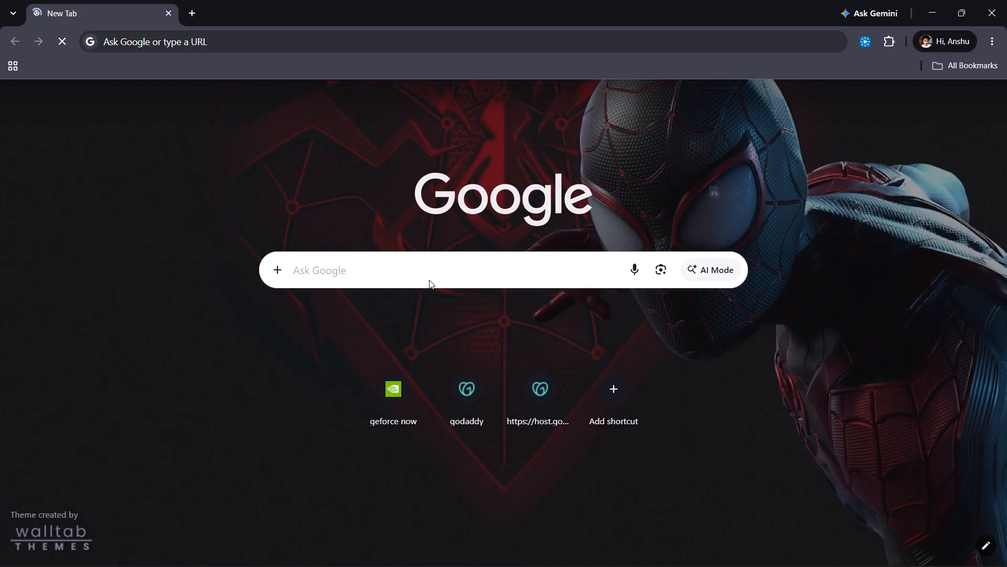
Search Google for whatsapp from the new tab page.
left_click(444, 278)
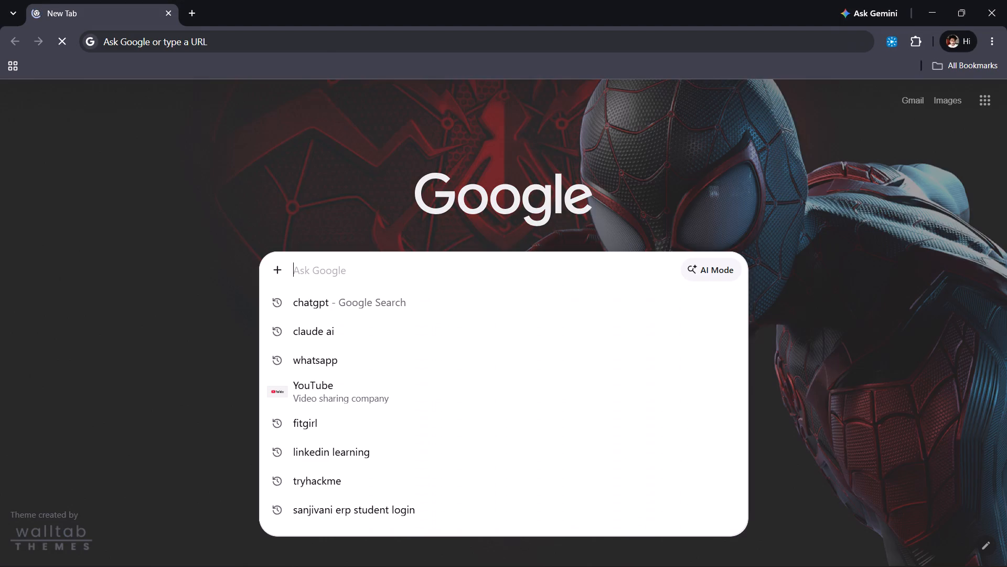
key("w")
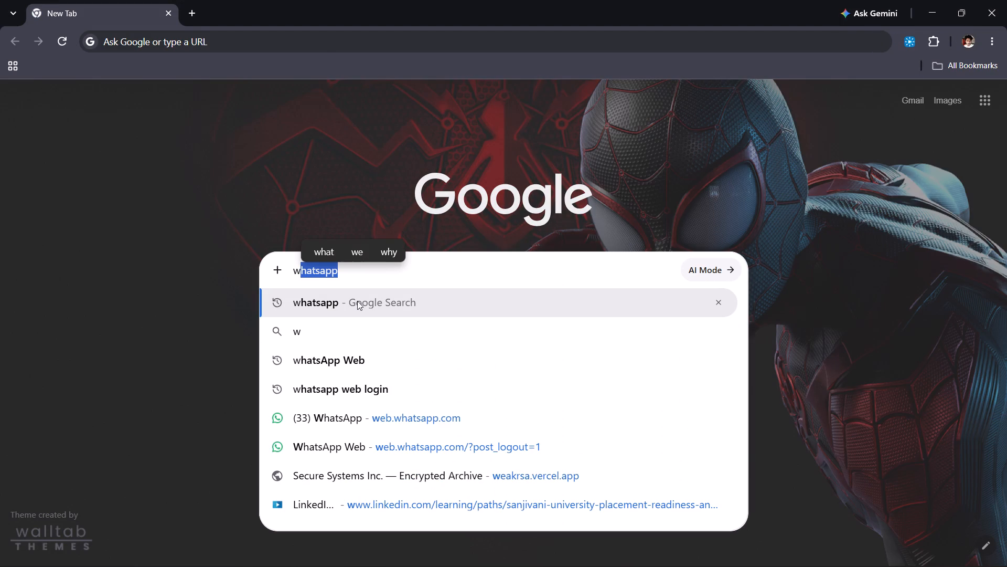
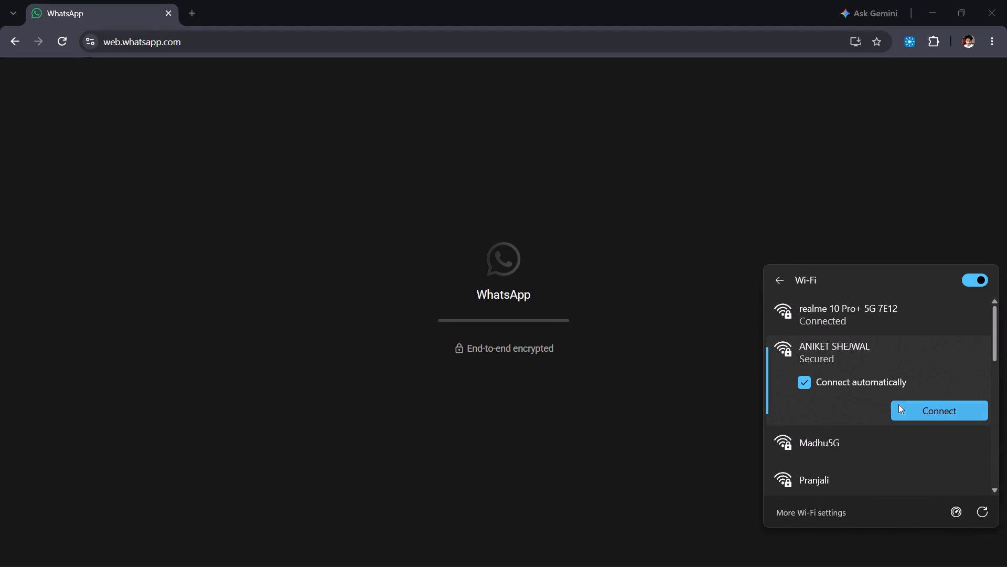
Start connecting to the selected secured Wi-Fi network, keeping automatic connection enabled.
left_click(917, 403)
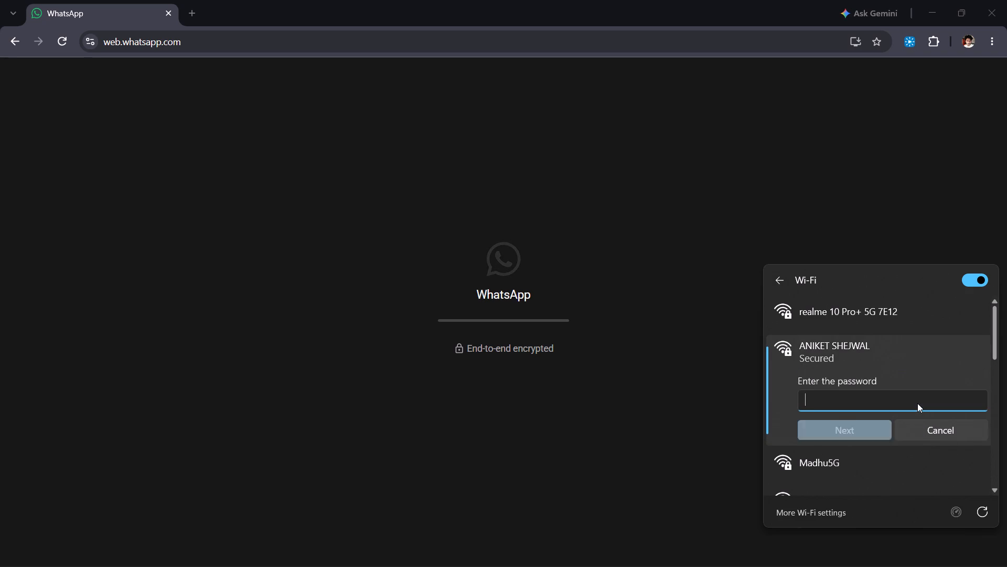
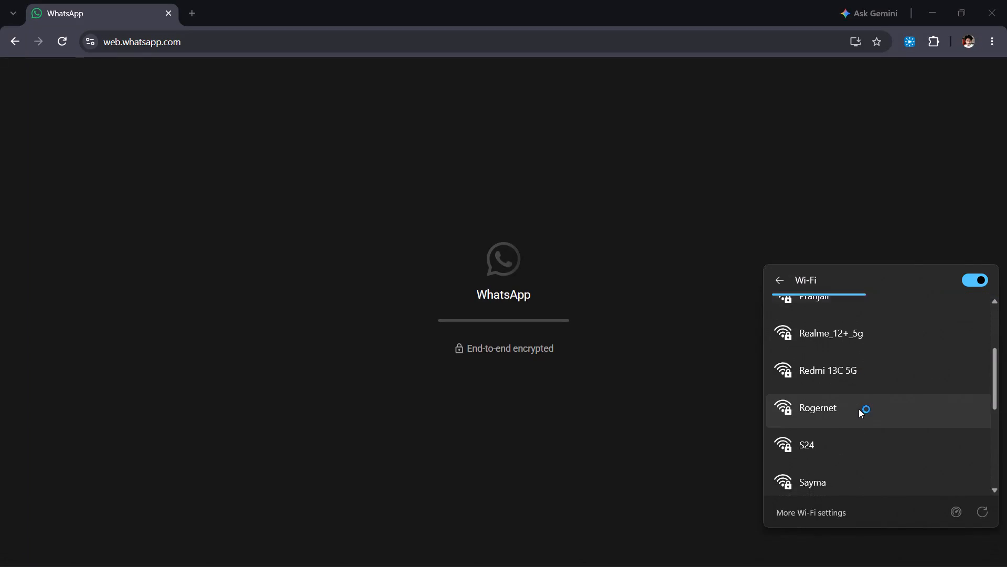
Find the secured realme 10 Pro+ 5G 7E12 network among the available Wi-Fi networks and start connecting to it.
left_click(859, 409)
scroll(859, 409, "down", 1)
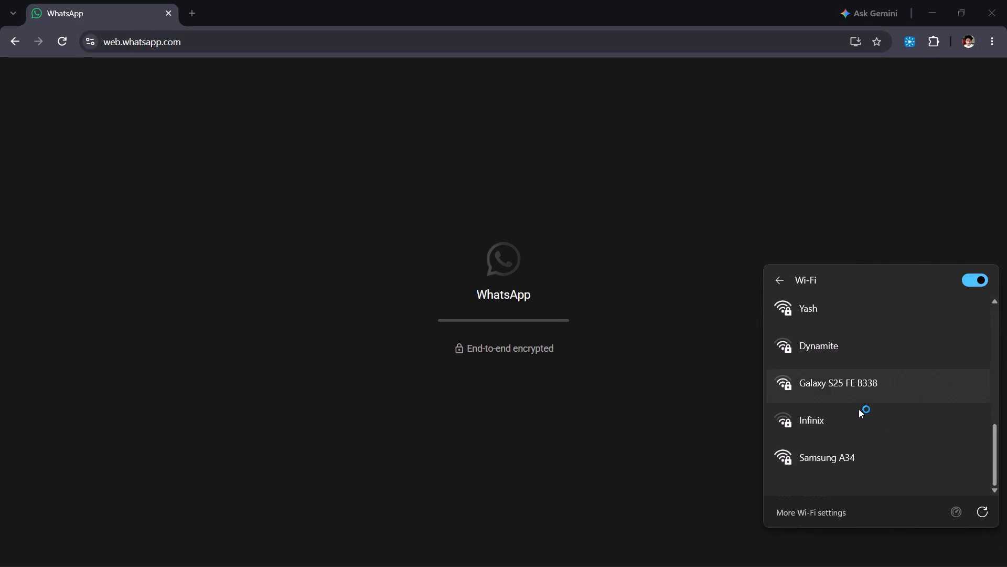
scroll(859, 409, "down", 2)
scroll(859, 409, "up", 7)
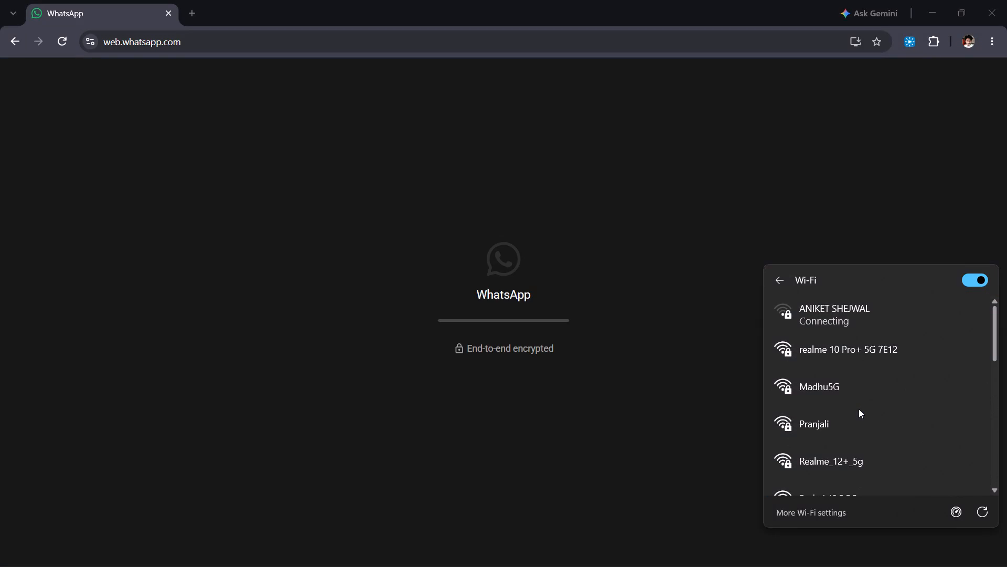
left_click(833, 350)
left_click(921, 406)
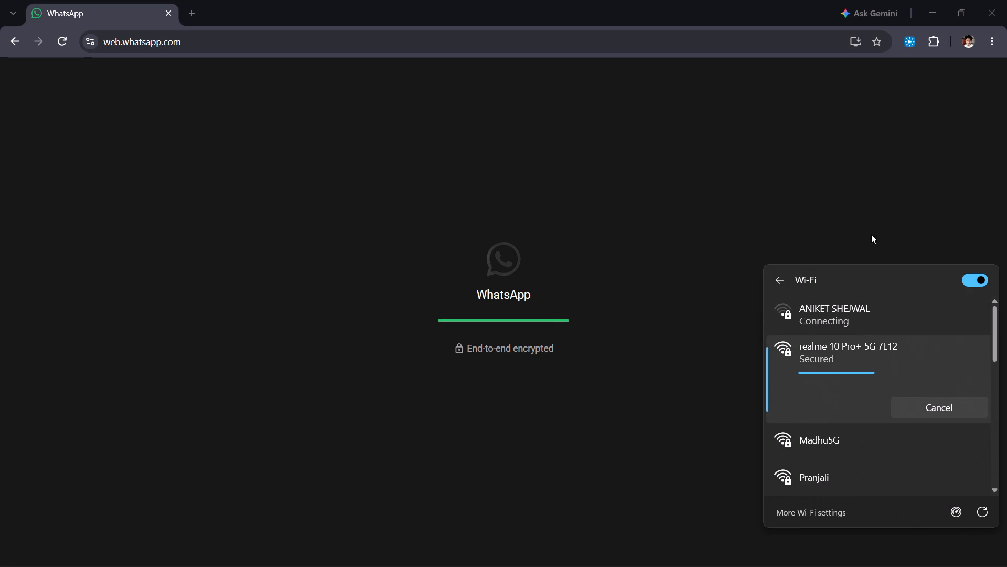
Look through the list of available Wi-Fi networks.
scroll(811, 489, "down", 3)
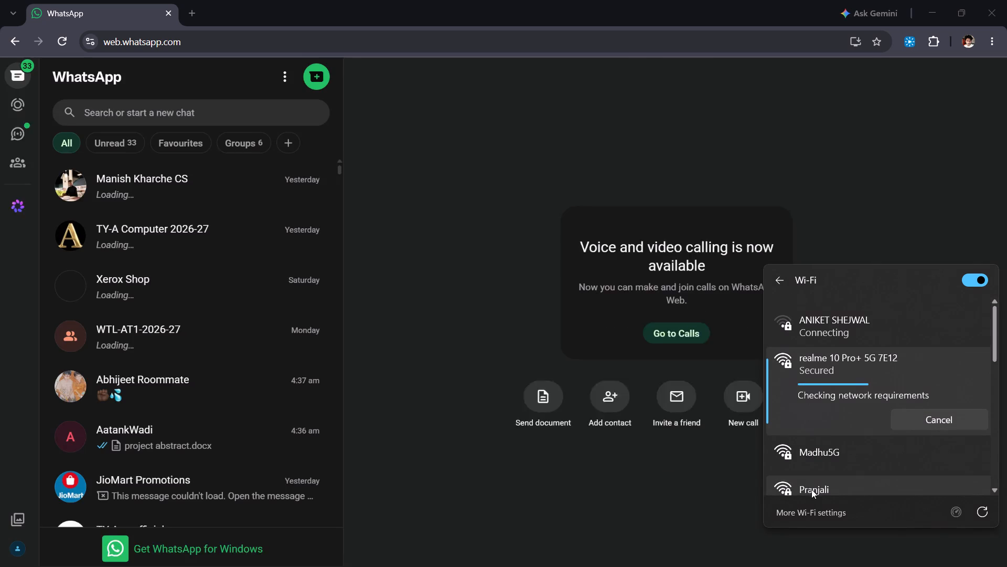
scroll(811, 489, "down", 2)
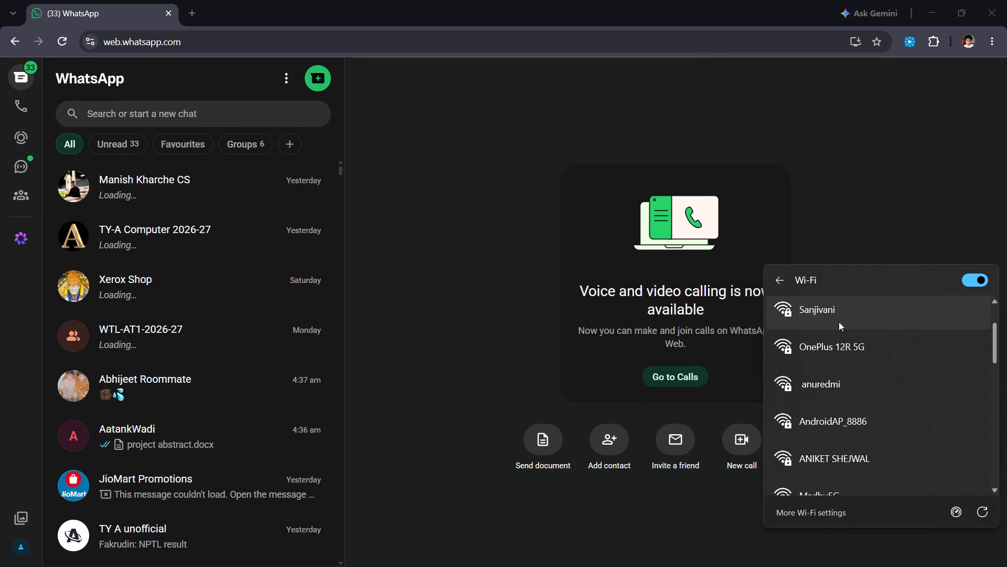
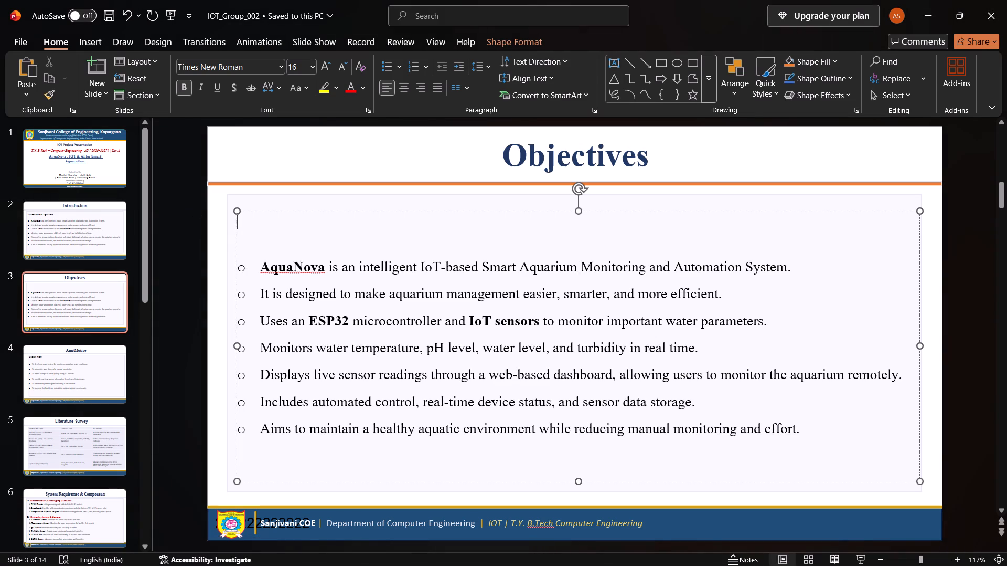
left_click_drag(262, 270, 655, 464)
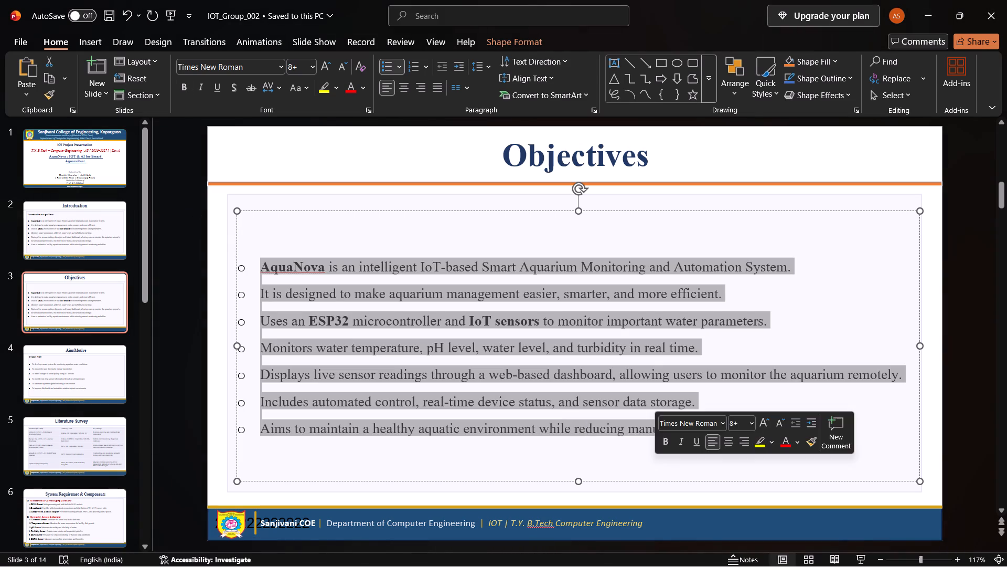
key("BackSpace")
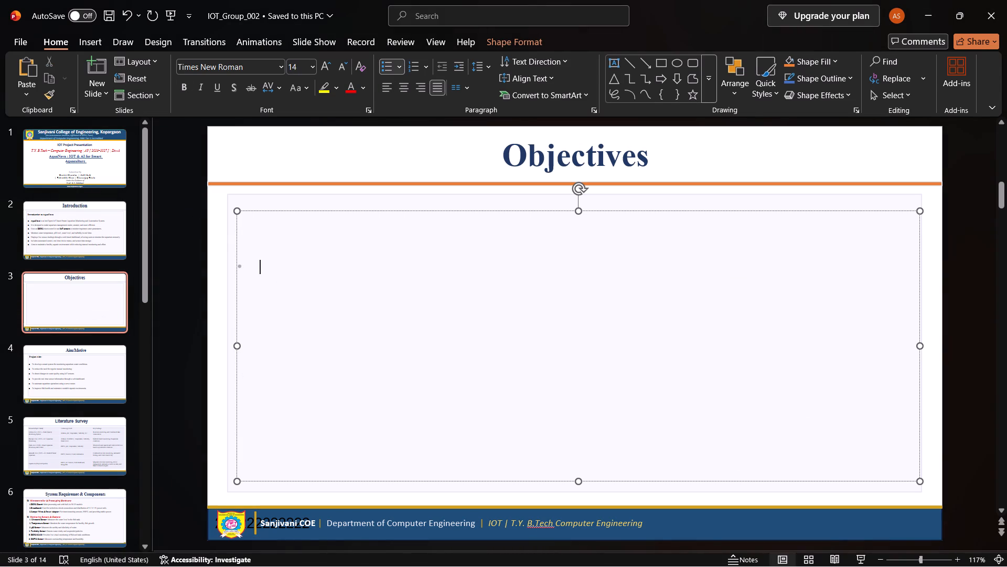
key("ctrl+v")
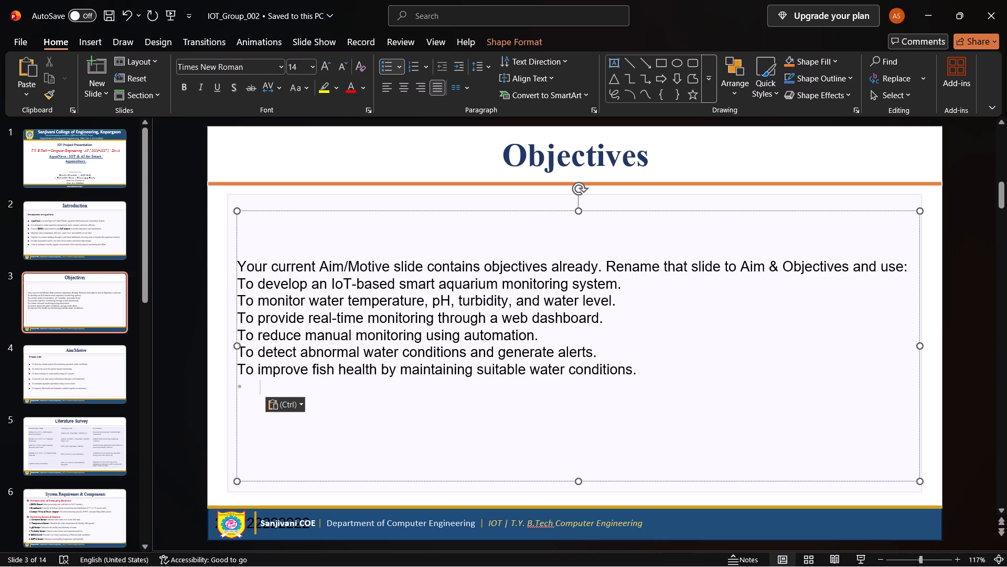
Set the font of all the pasted objectives text to Times New Roman.
left_click_drag(243, 264, 288, 322)
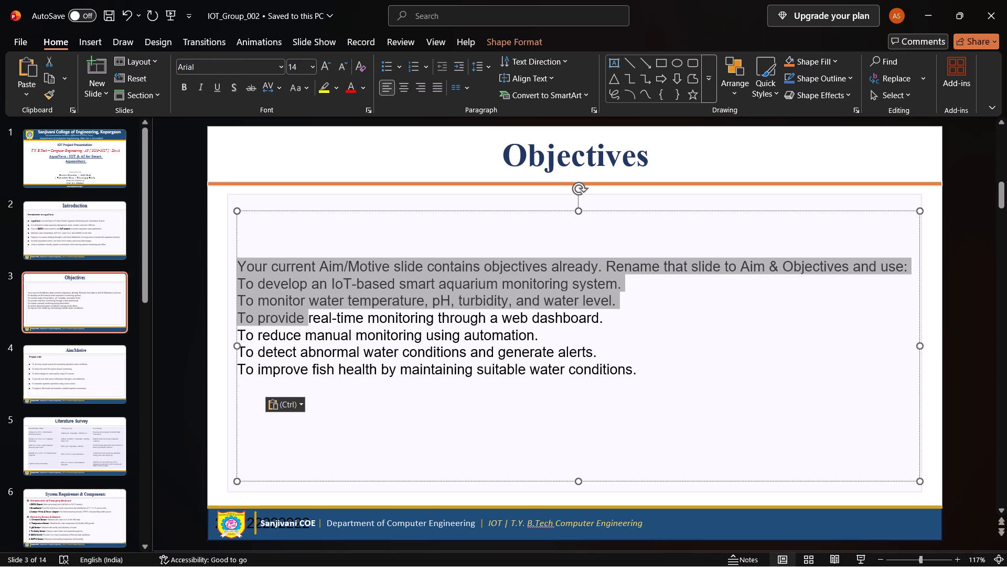
left_click_drag(288, 322, 687, 521)
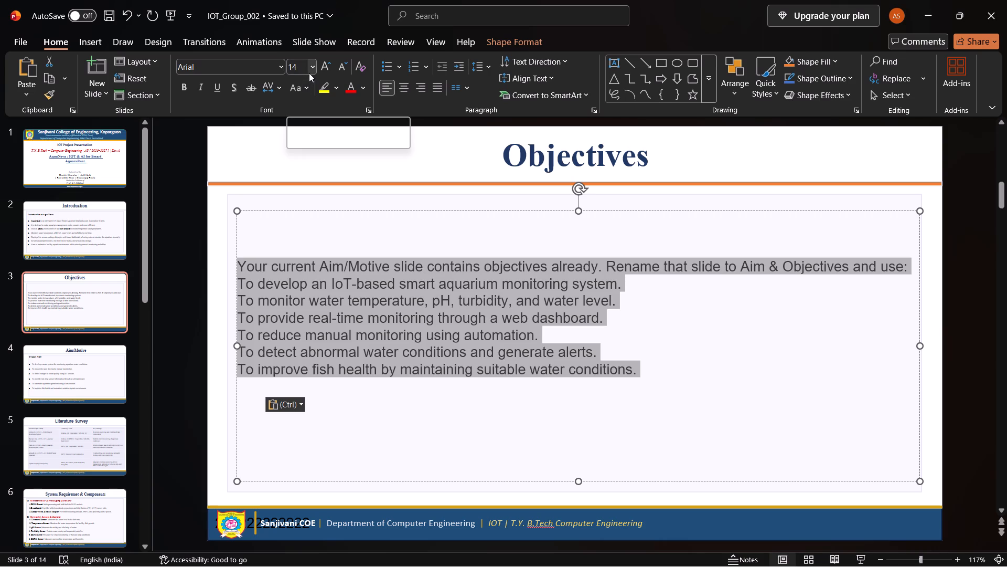
left_click(267, 66)
left_click(282, 67)
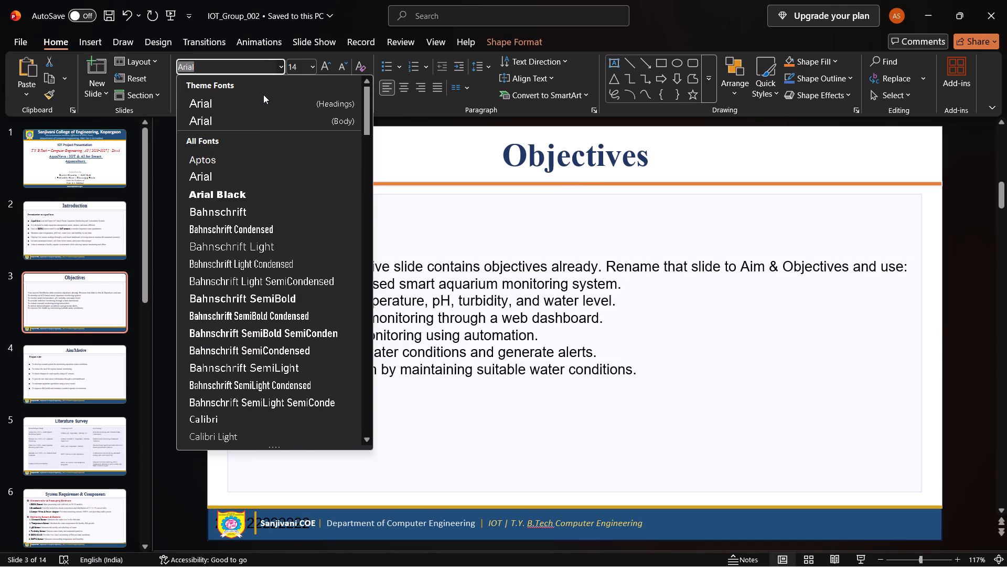
key("BackSpace")
key("t")
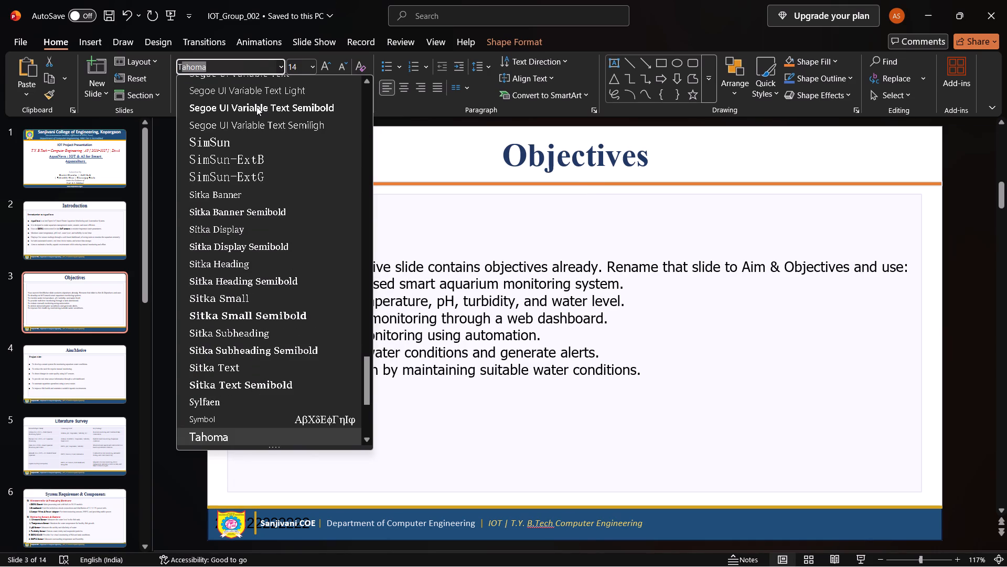
key("i")
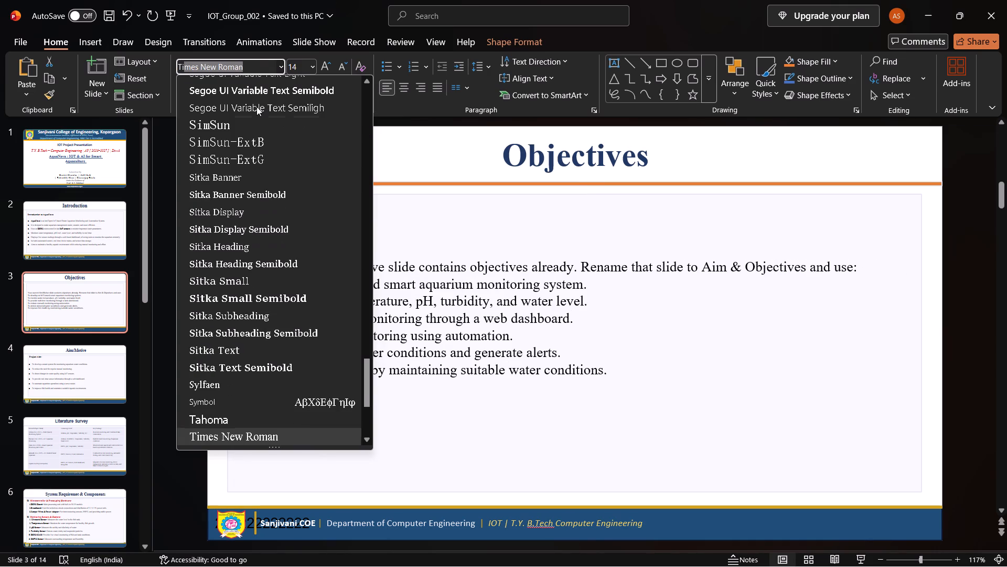
left_click(301, 438)
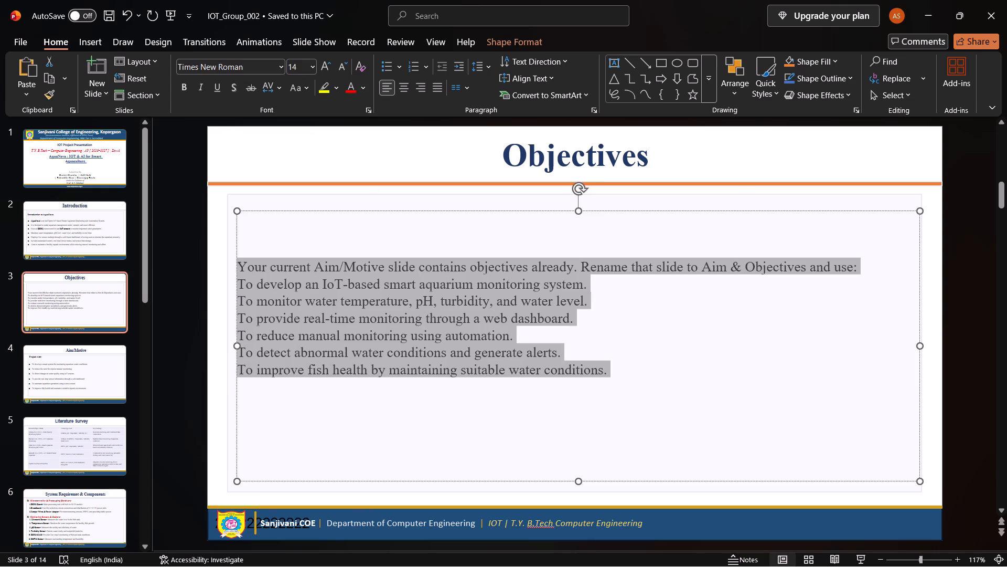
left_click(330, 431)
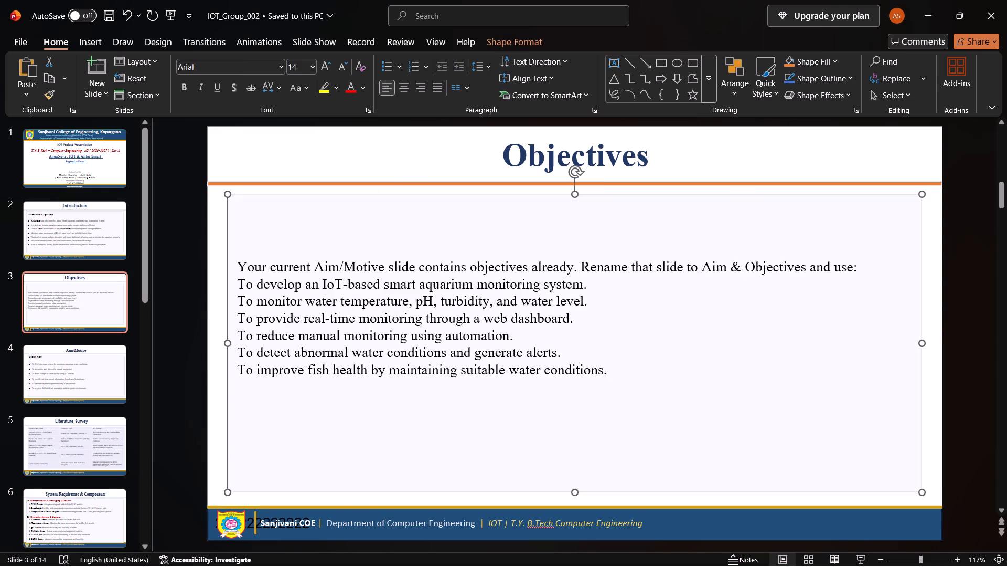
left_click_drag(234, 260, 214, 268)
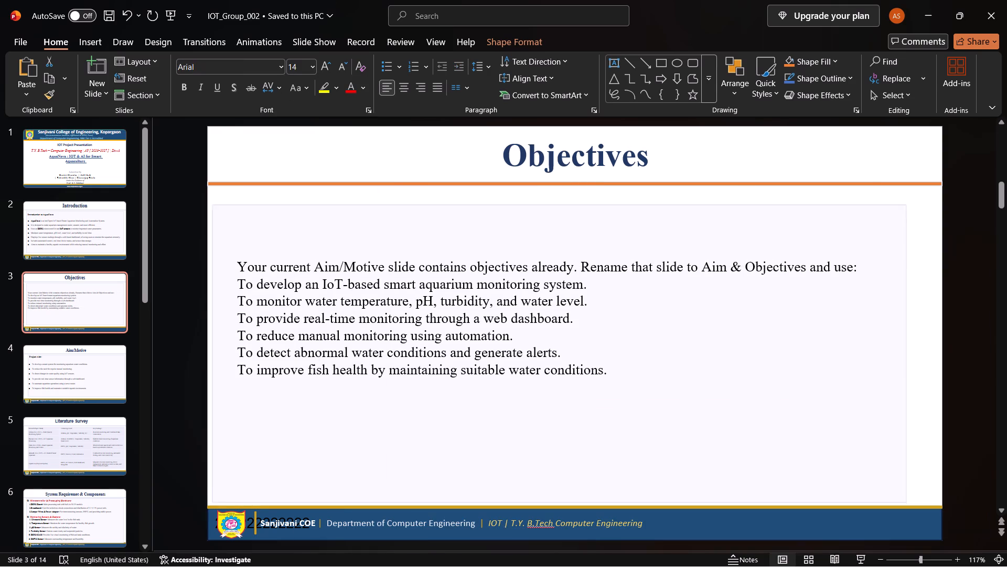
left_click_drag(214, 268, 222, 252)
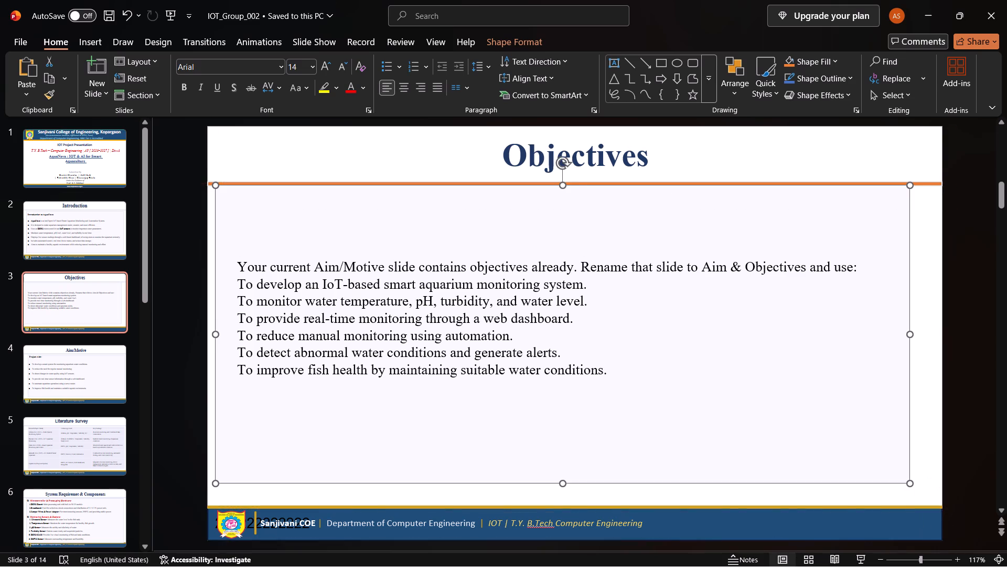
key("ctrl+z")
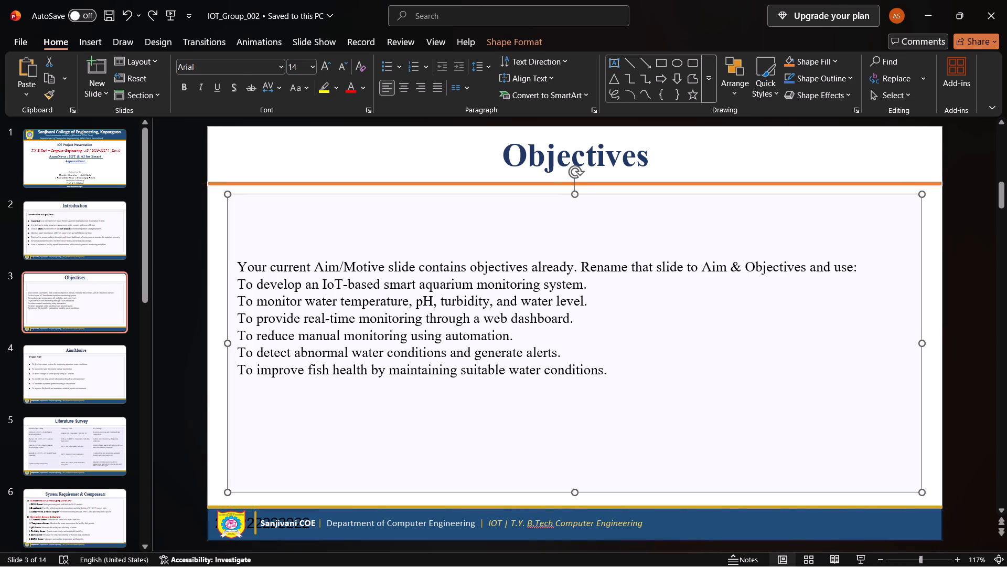
Apply round bullets to all the pasted lines on the Objectives slide.
left_click_drag(238, 266, 477, 403)
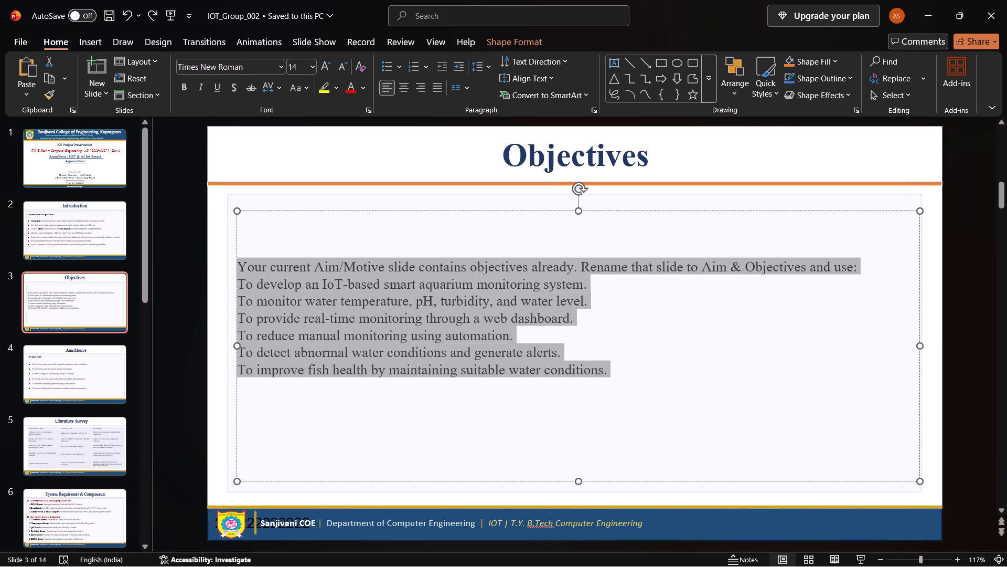
left_click(392, 73)
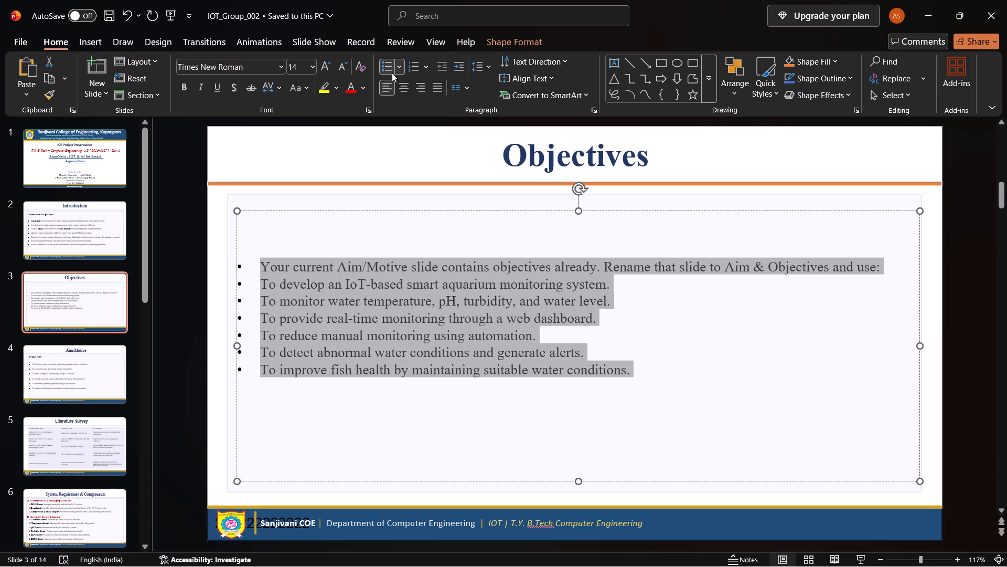
left_click(783, 299)
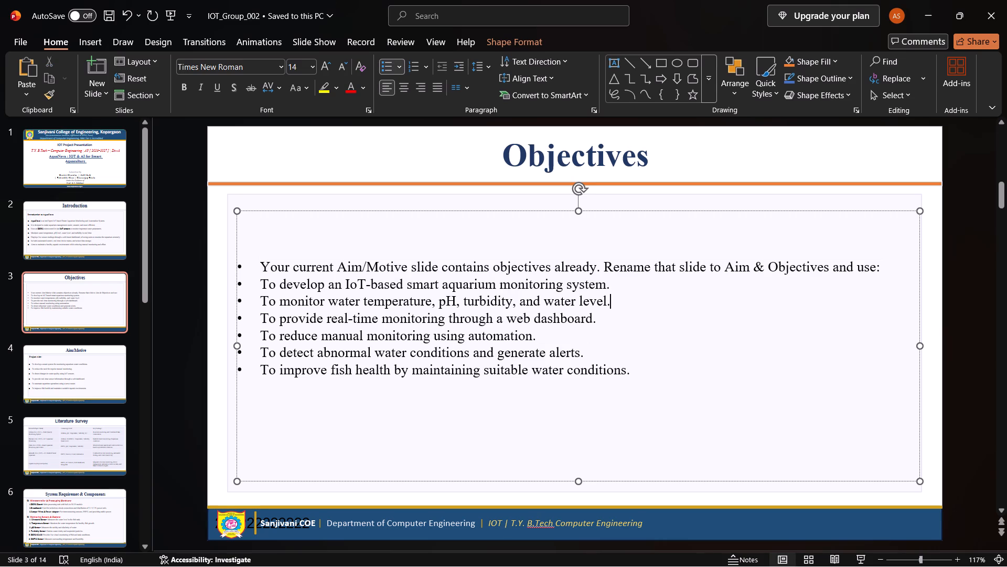
Insert an empty line after the "Your current Aim/Motive slide" bullet and set its font size to 8.
left_click(885, 274)
left_click(882, 267)
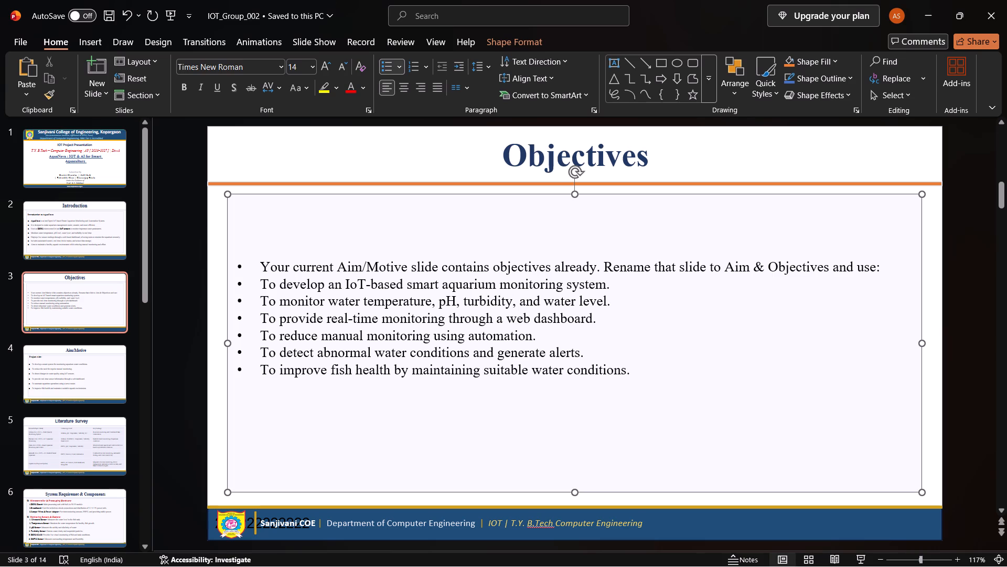
key("Return")
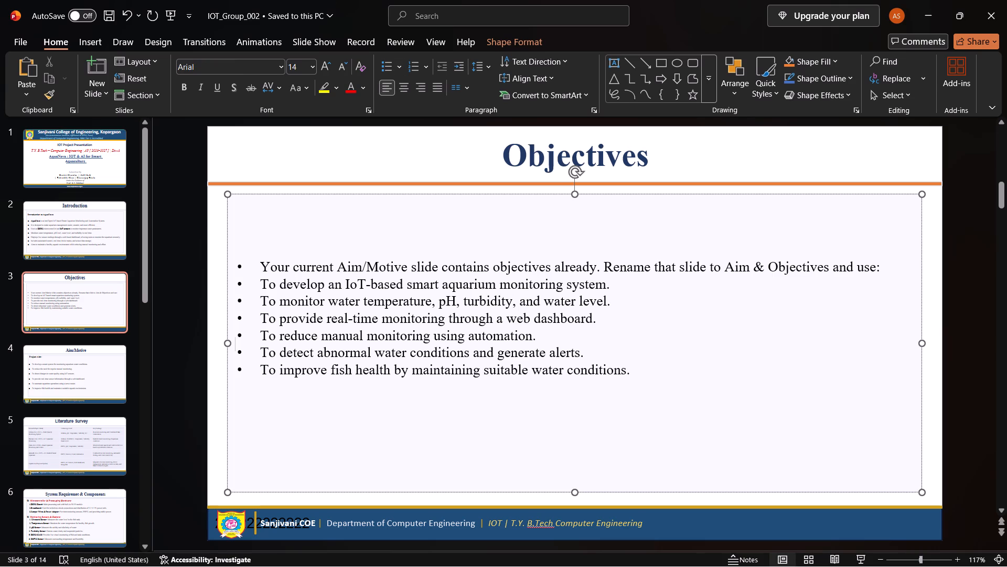
left_click(874, 266)
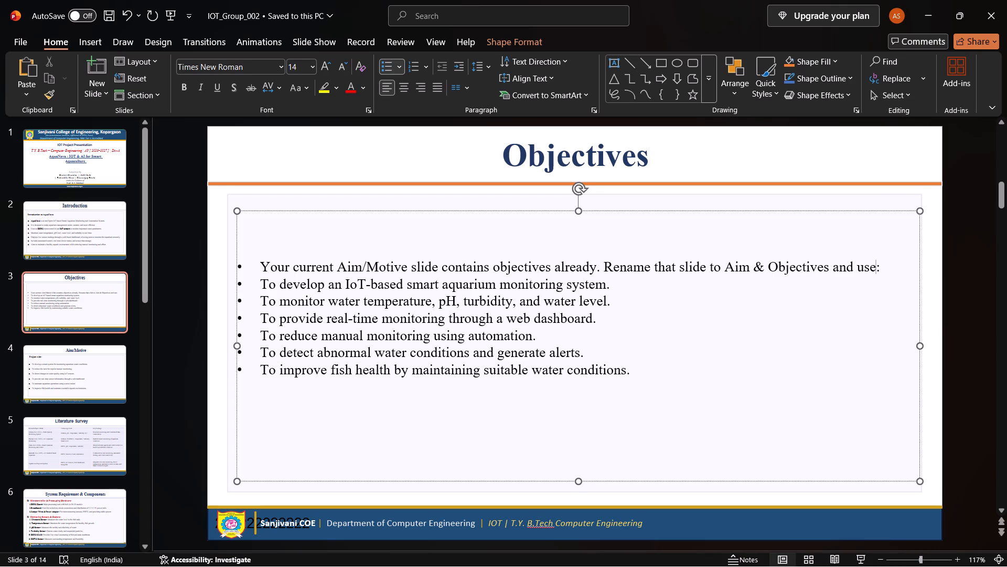
left_click(881, 267)
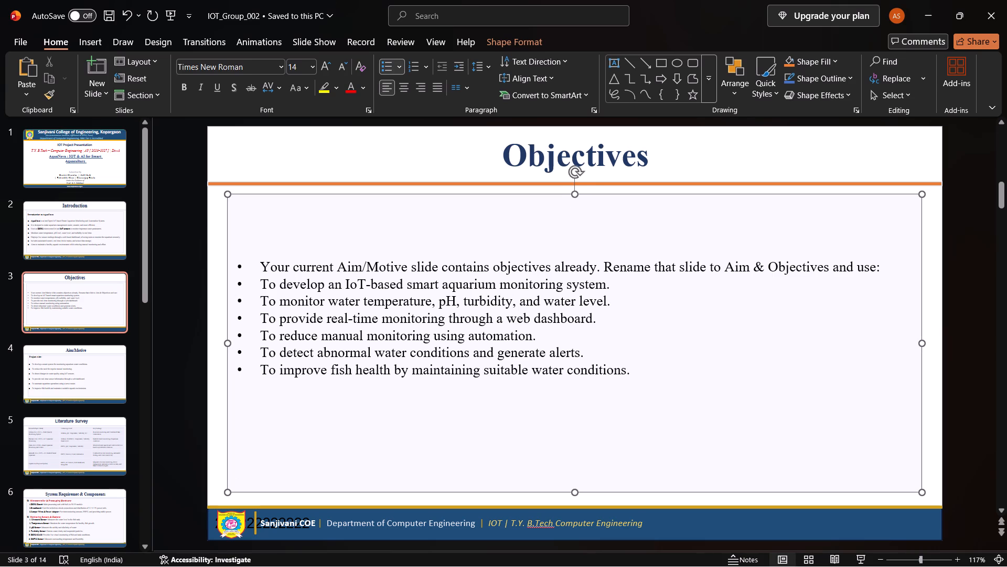
left_click(880, 266)
key("Return")
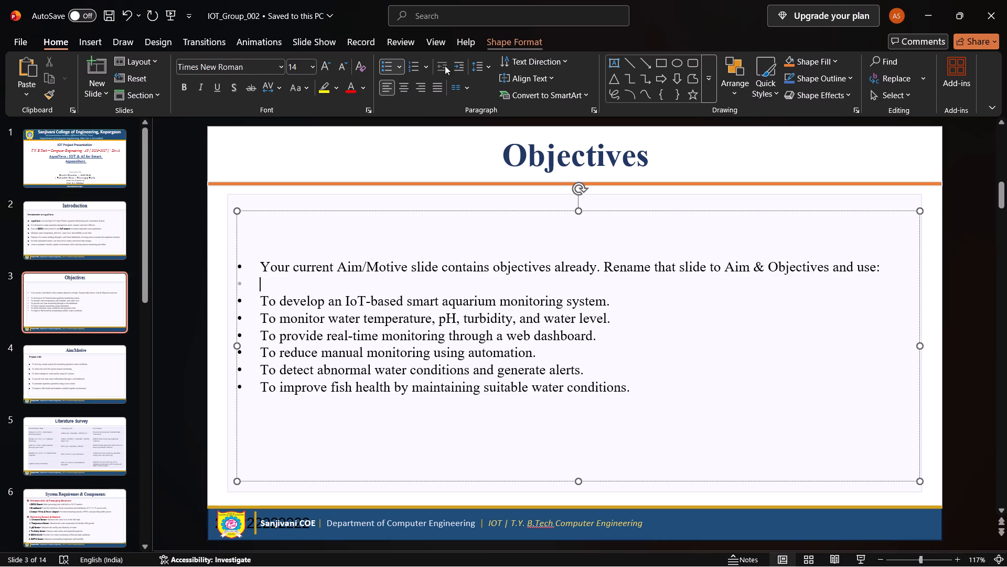
left_click(308, 66)
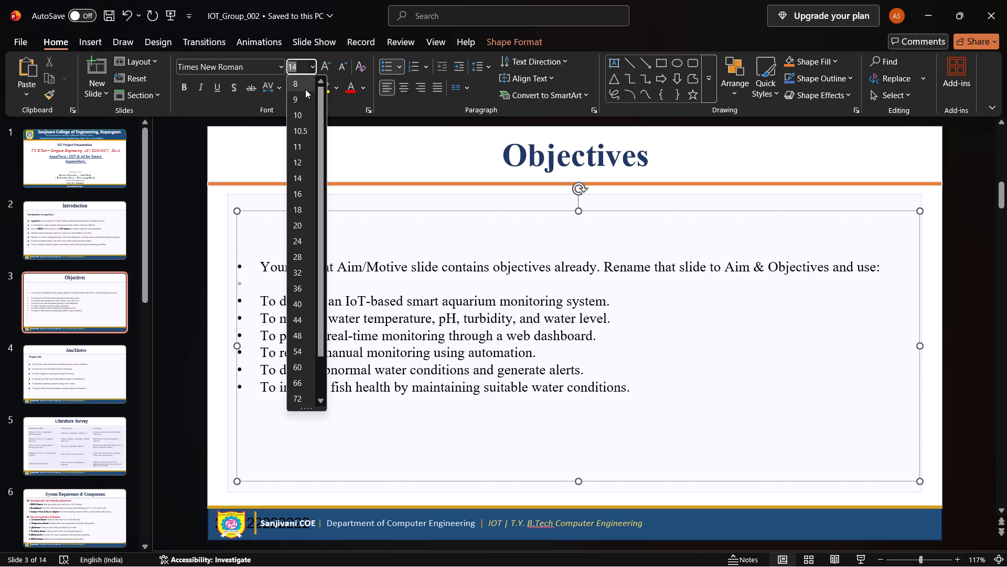
left_click(305, 82)
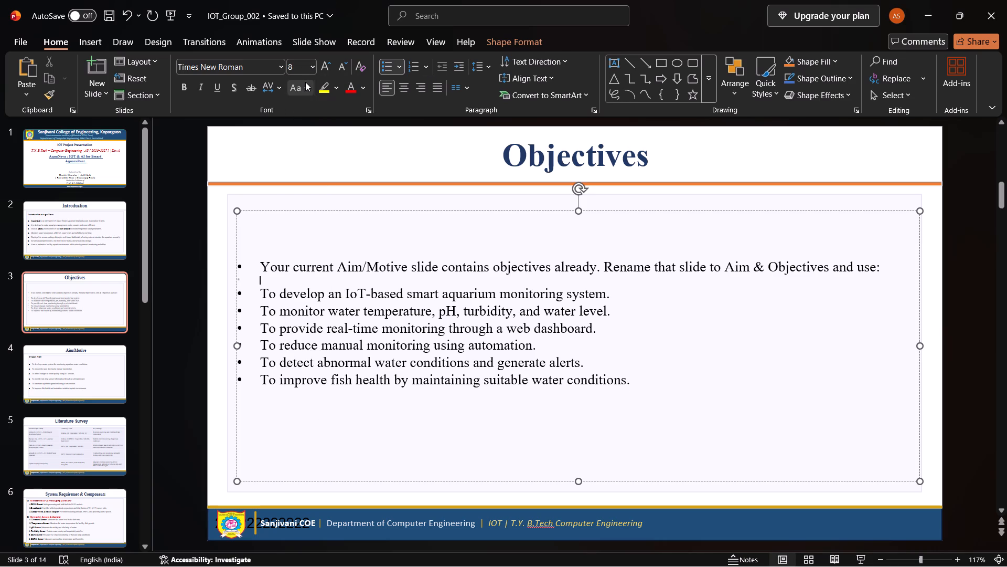
Insert an empty line after each objective bullet, from "To develop an IoT-based smart aquarium" through "To detect abnormal water conditions".
left_click(607, 291)
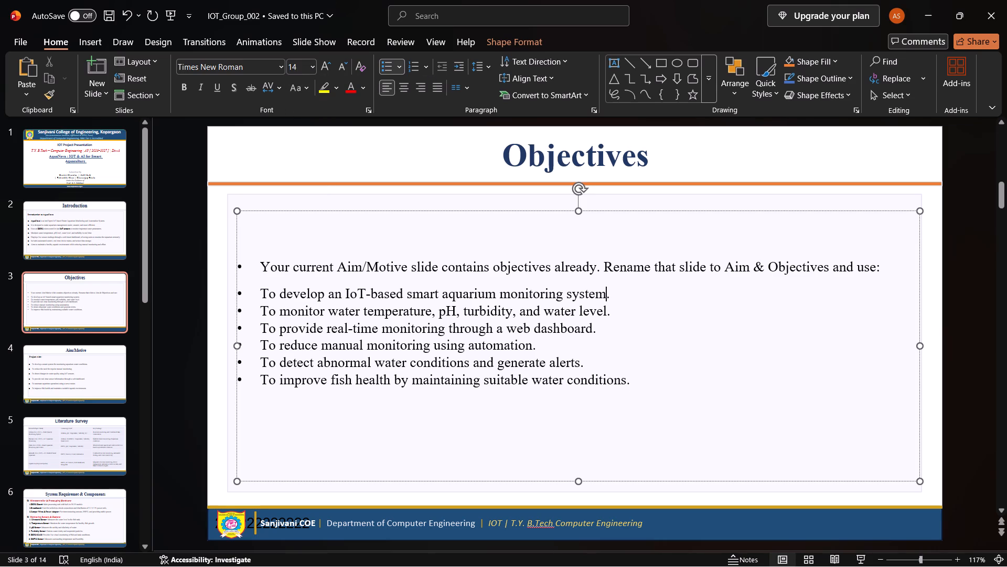
left_click(646, 289)
key("Return")
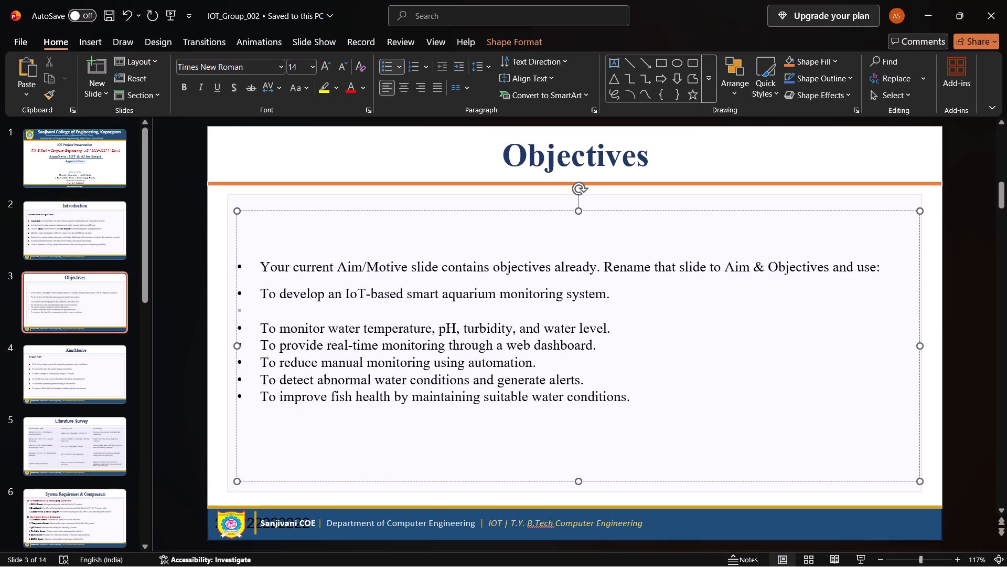
left_click(631, 324)
key("Return")
left_click(624, 363)
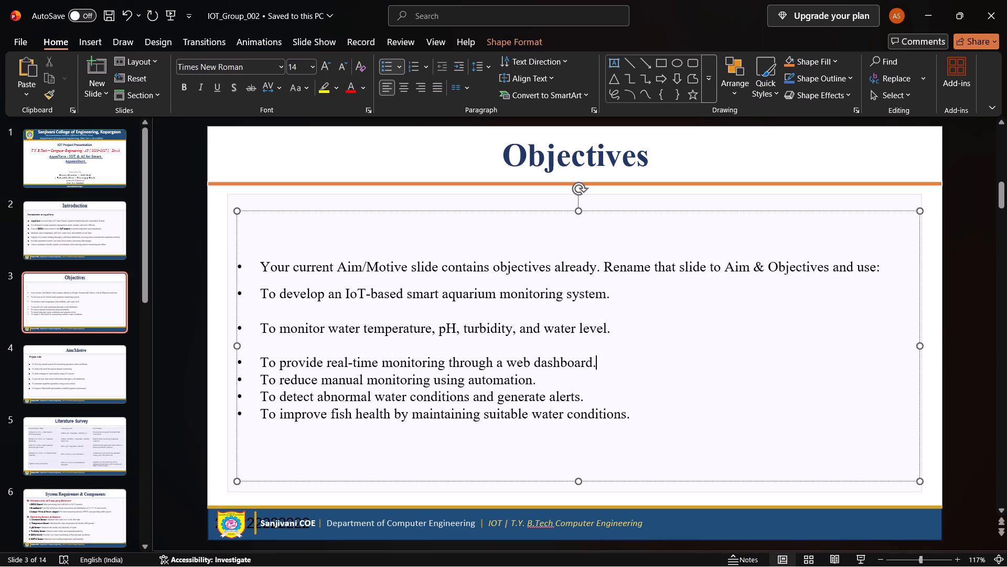
key("Return")
left_click(587, 391)
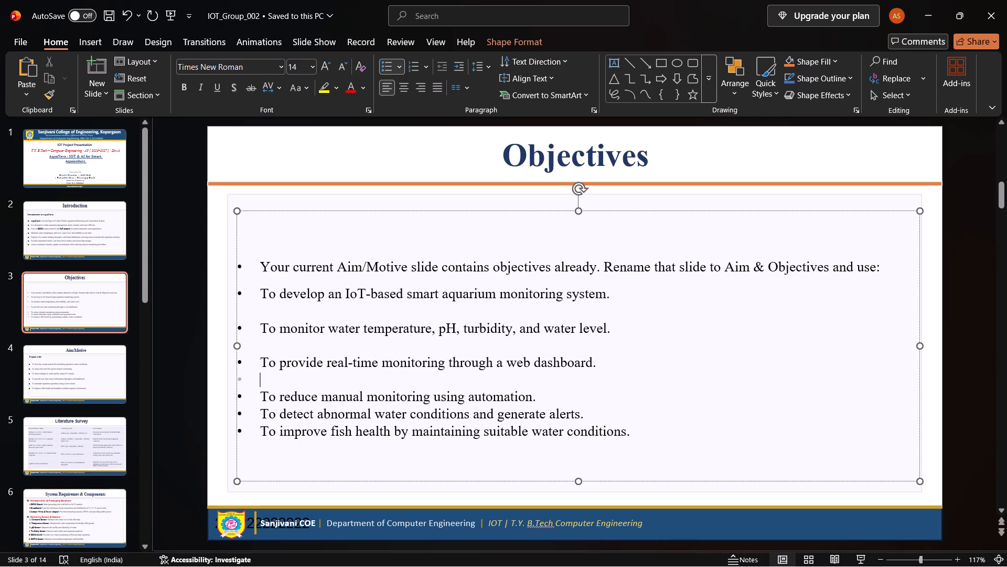
key("Return")
left_click(595, 429)
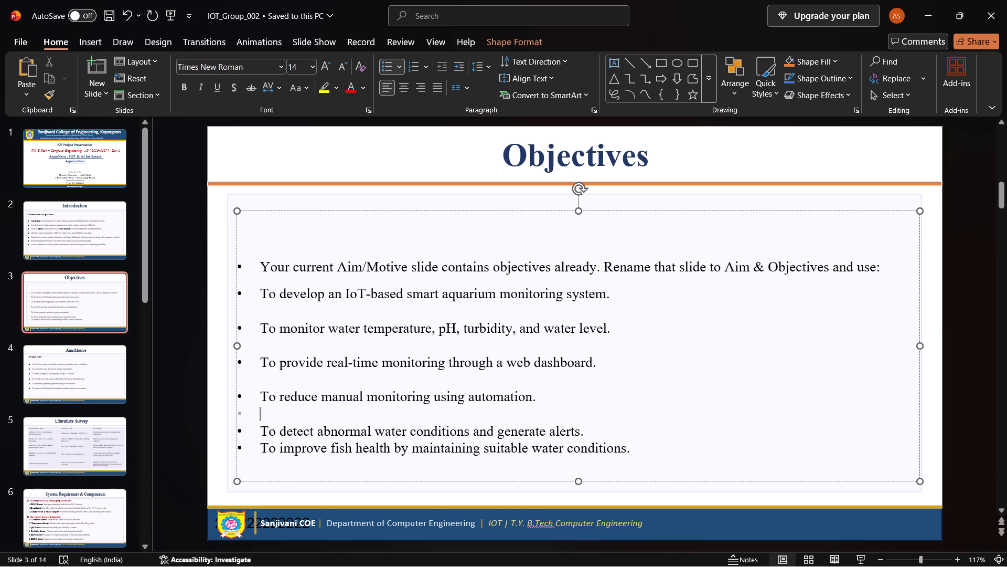
key("Return")
left_click(435, 266)
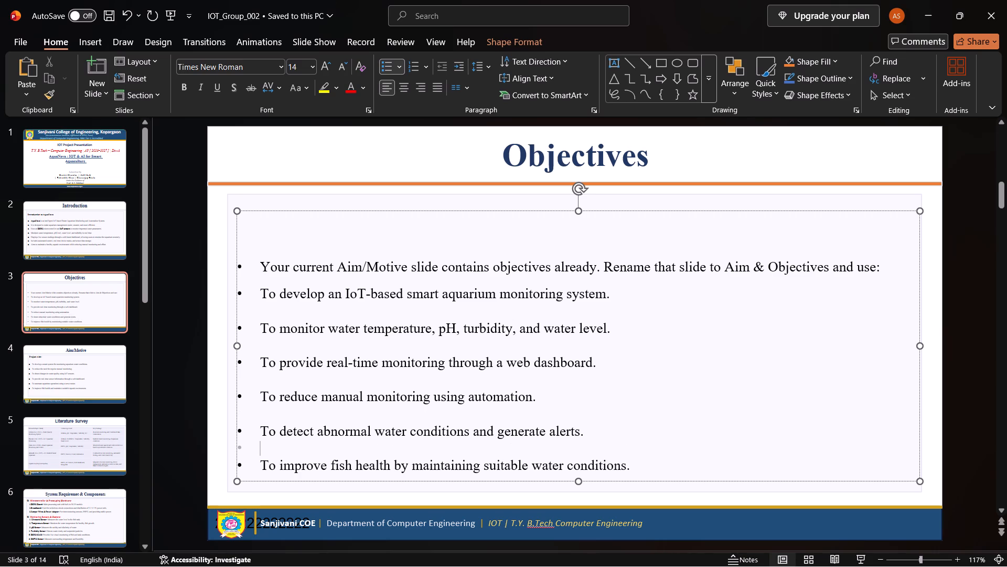
left_click(345, 288)
left_click(327, 135)
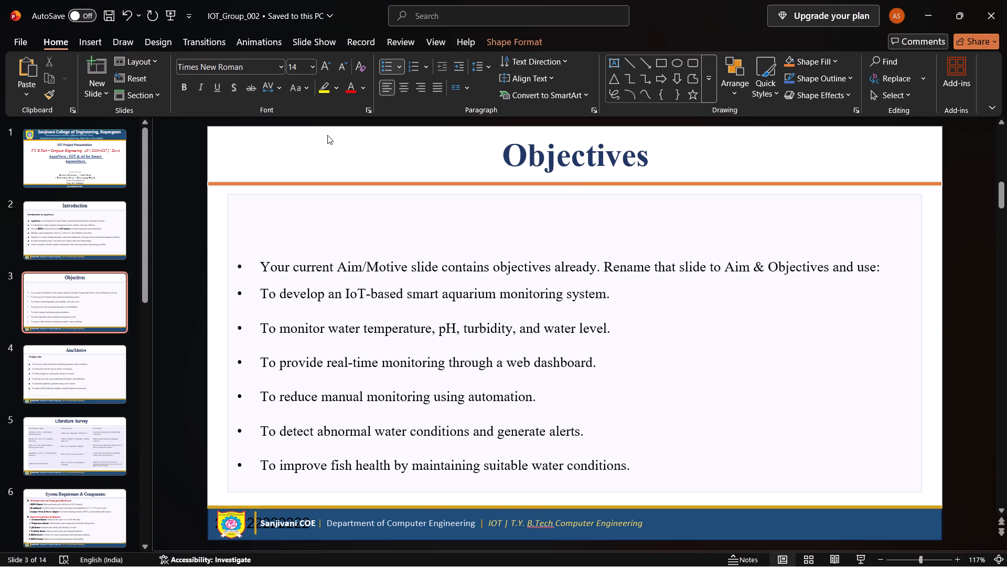
Resize the objectives text box upward so its top edge meets the orange line under the Objectives title.
left_click(245, 270)
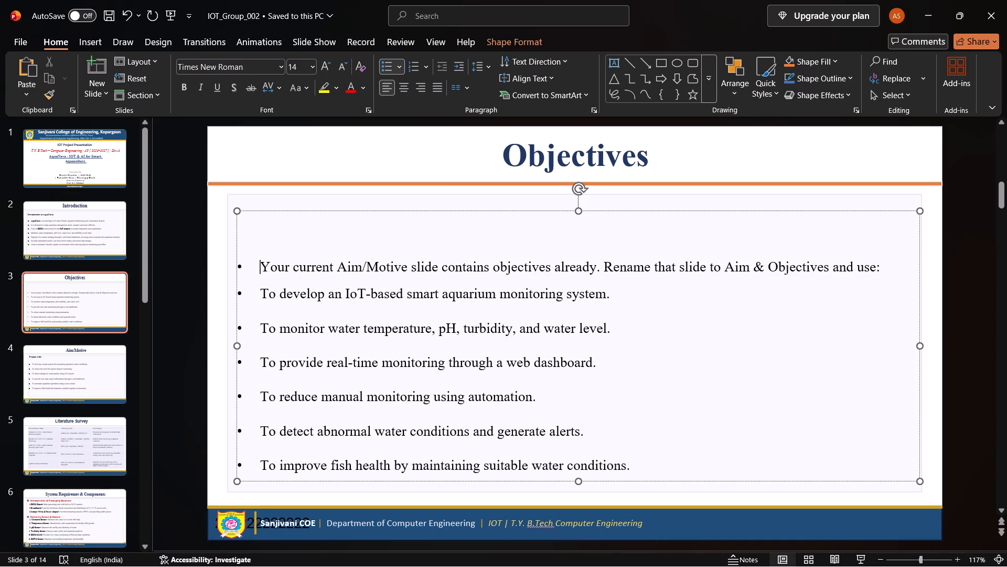
left_click_drag(239, 208, 226, 174)
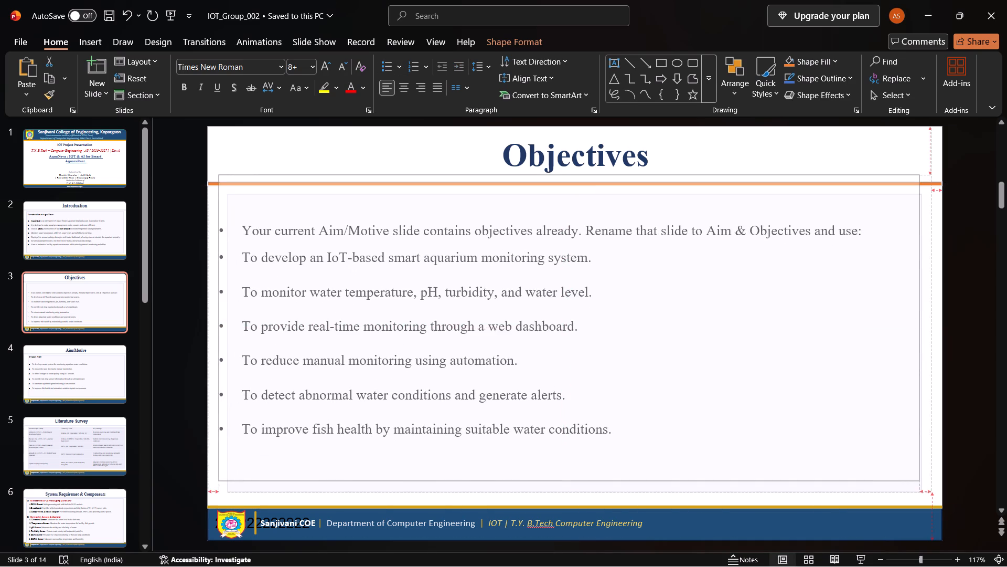
left_click_drag(226, 174, 233, 159)
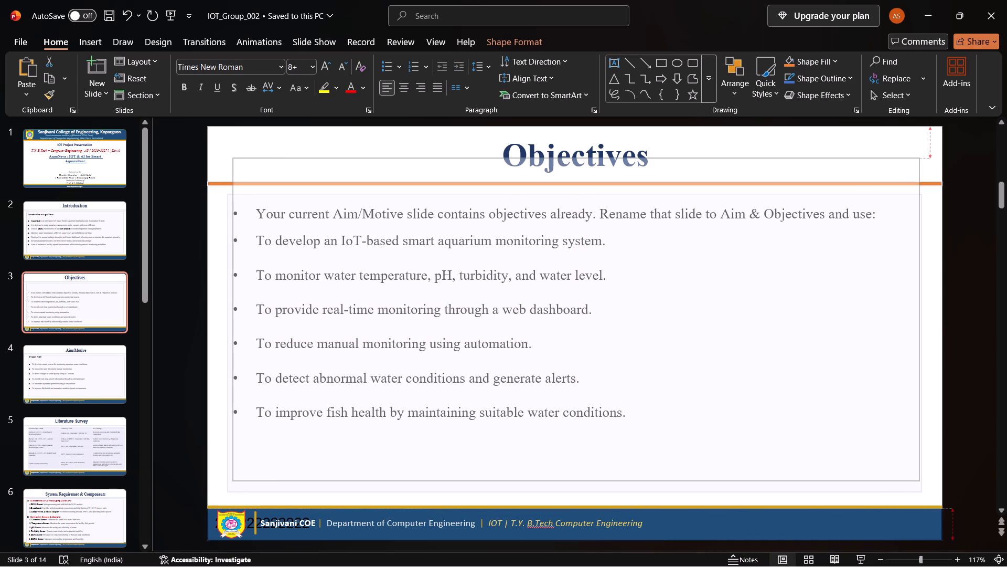
left_click_drag(233, 159, 240, 161)
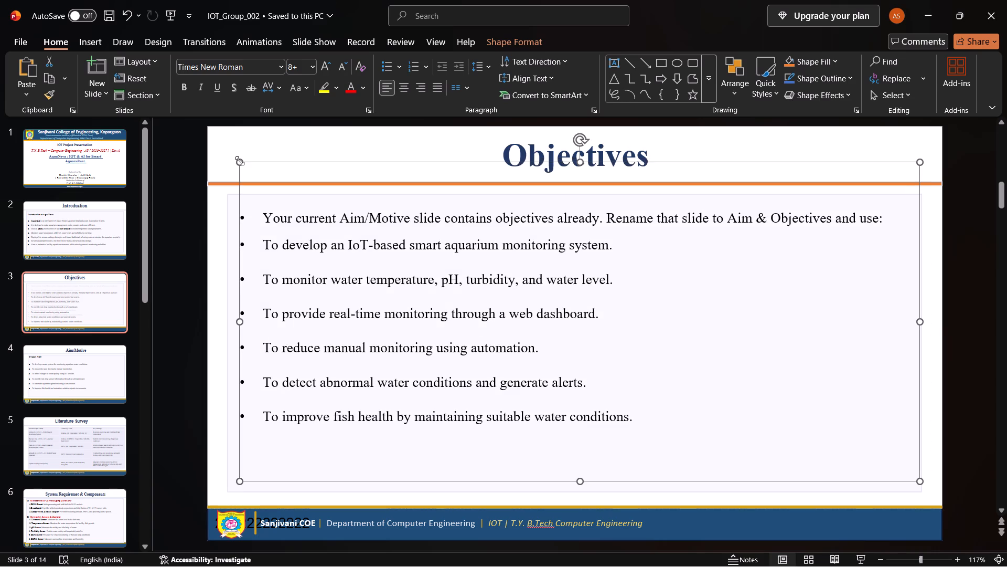
left_click(688, 329)
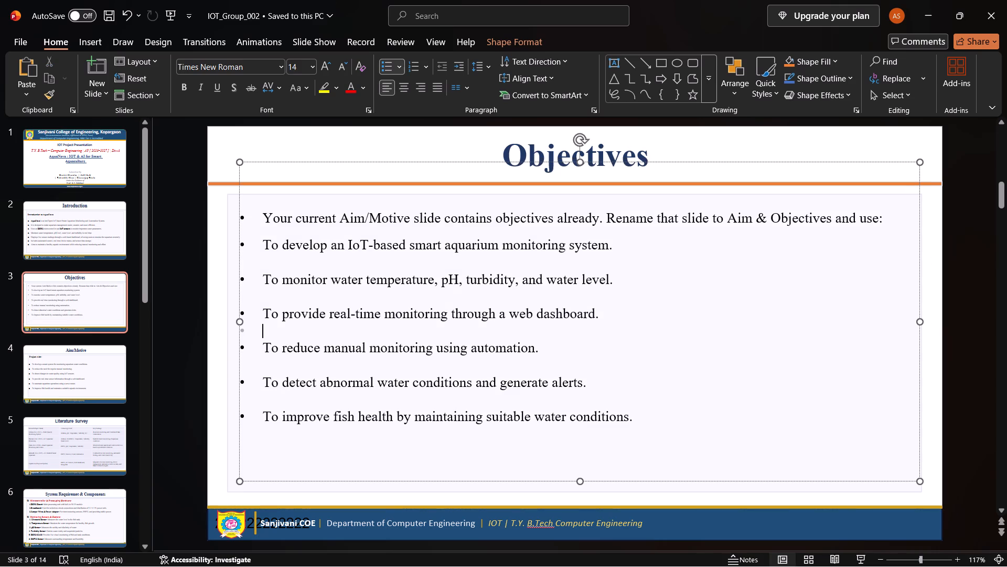
left_click(379, 153)
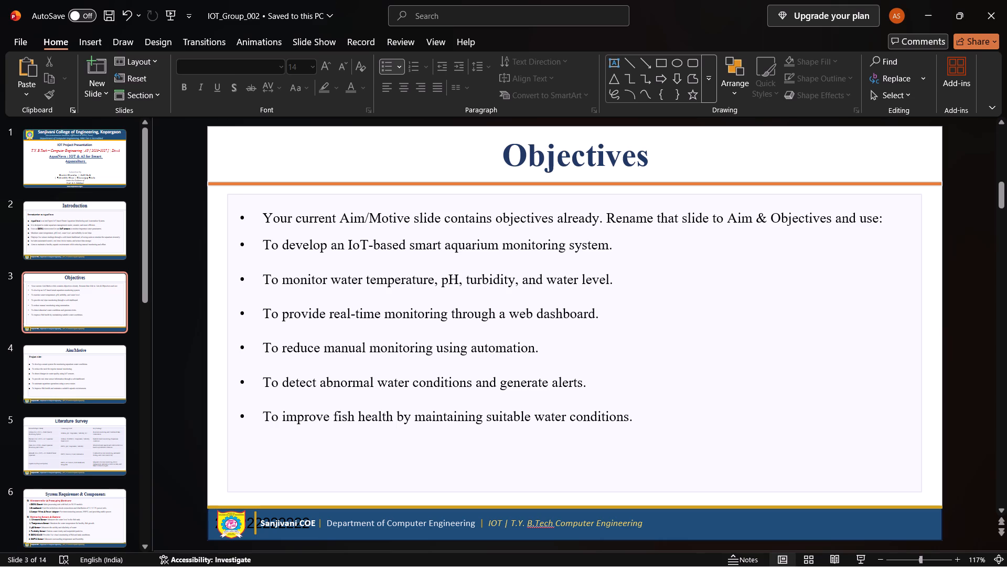
left_click(251, 216)
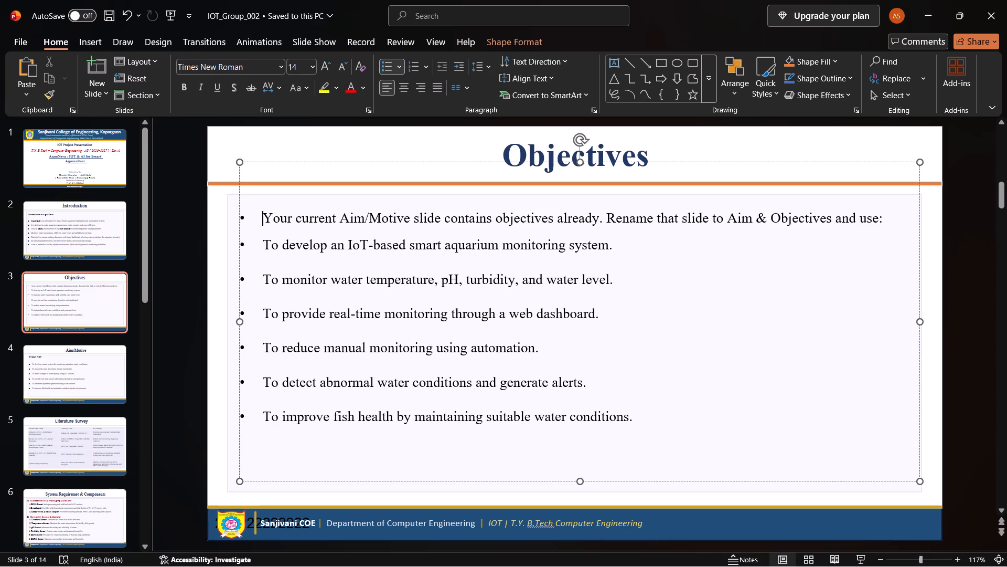
left_click_drag(238, 164, 237, 183)
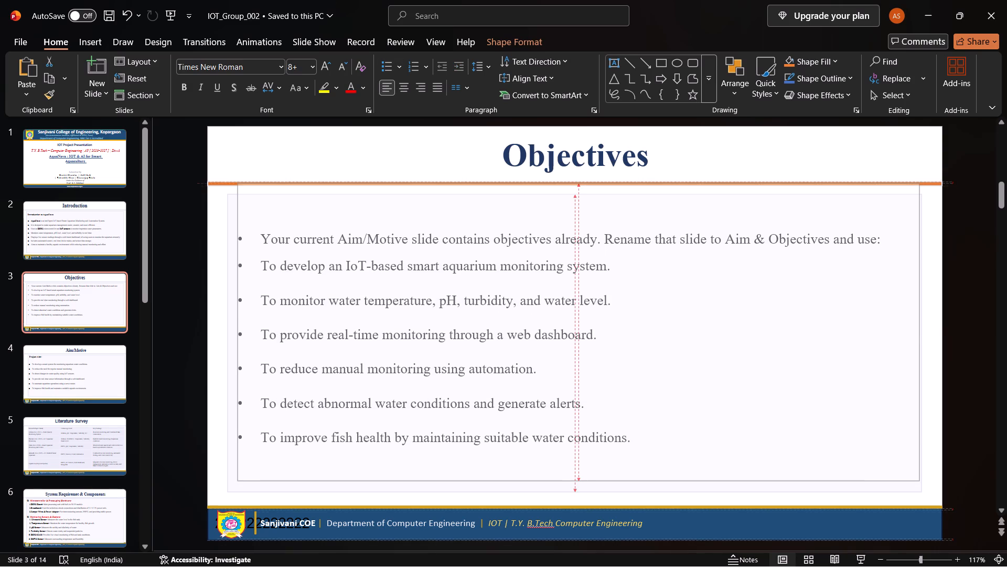
left_click_drag(237, 183, 237, 185)
left_click(609, 326)
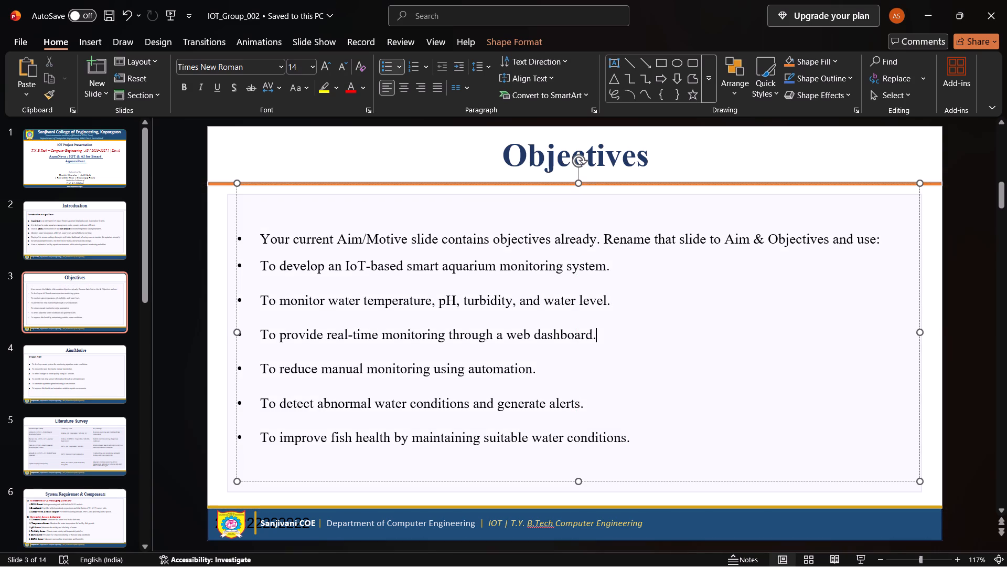
left_click(644, 332)
left_click(386, 171)
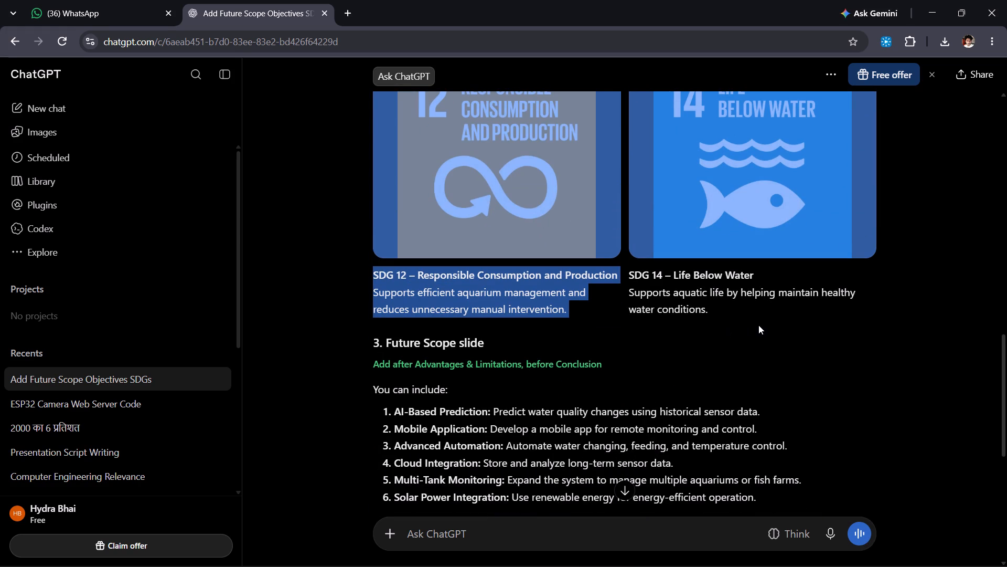
left_click_drag(566, 314, 672, 334)
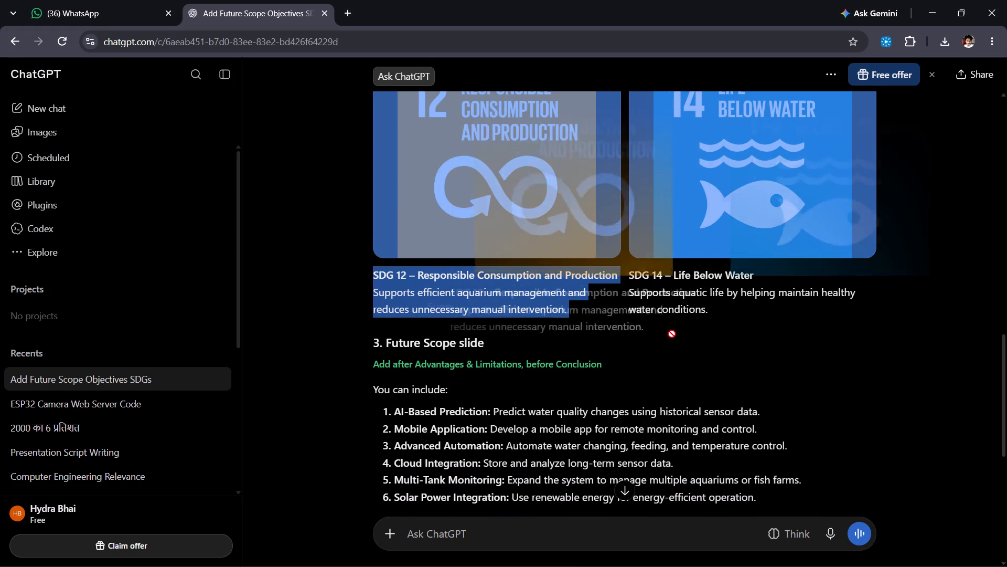
left_click_drag(672, 334, 554, 294)
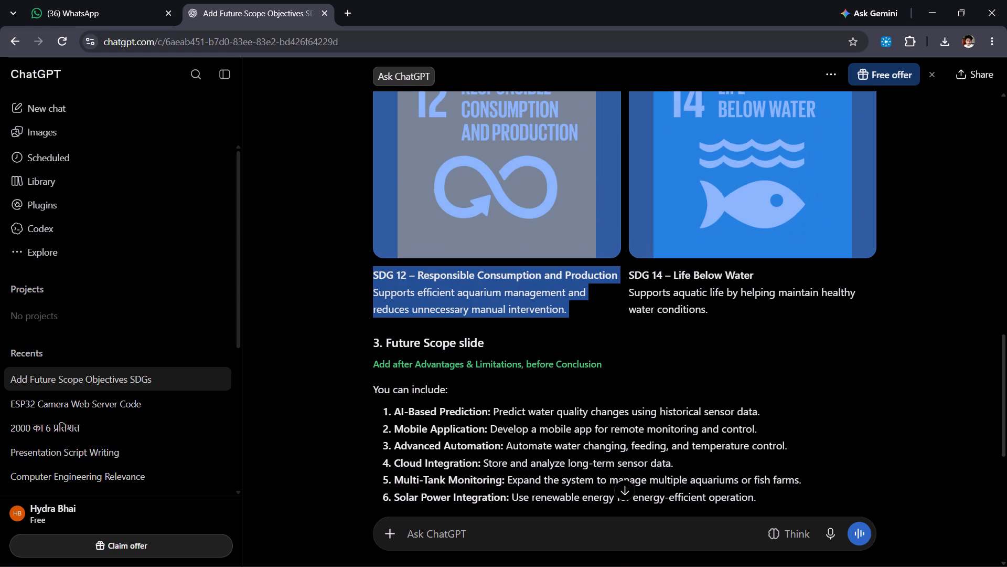
key("ctrl+c")
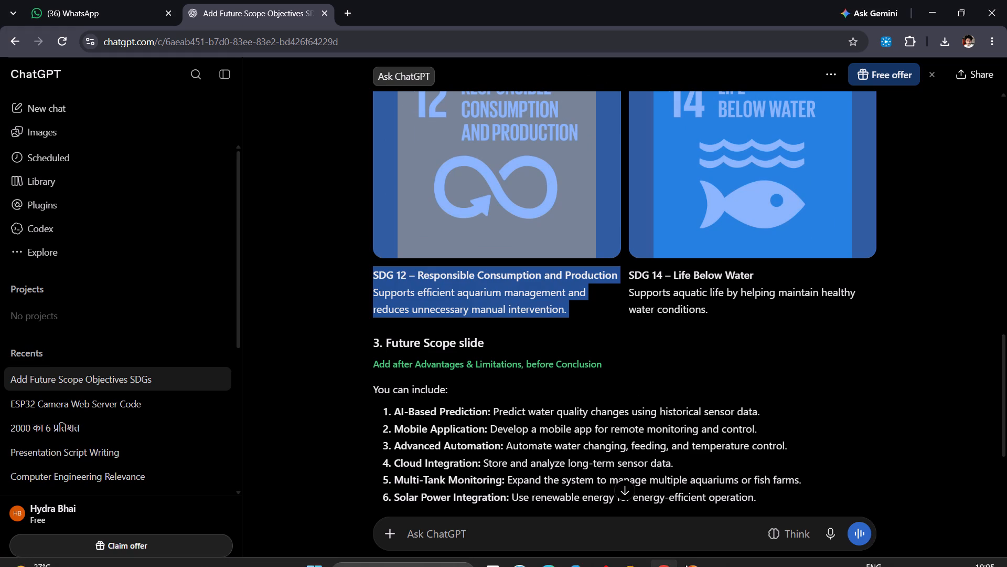
Switch to the PowerPoint presentation and duplicate the Applications slide.
left_click(698, 556)
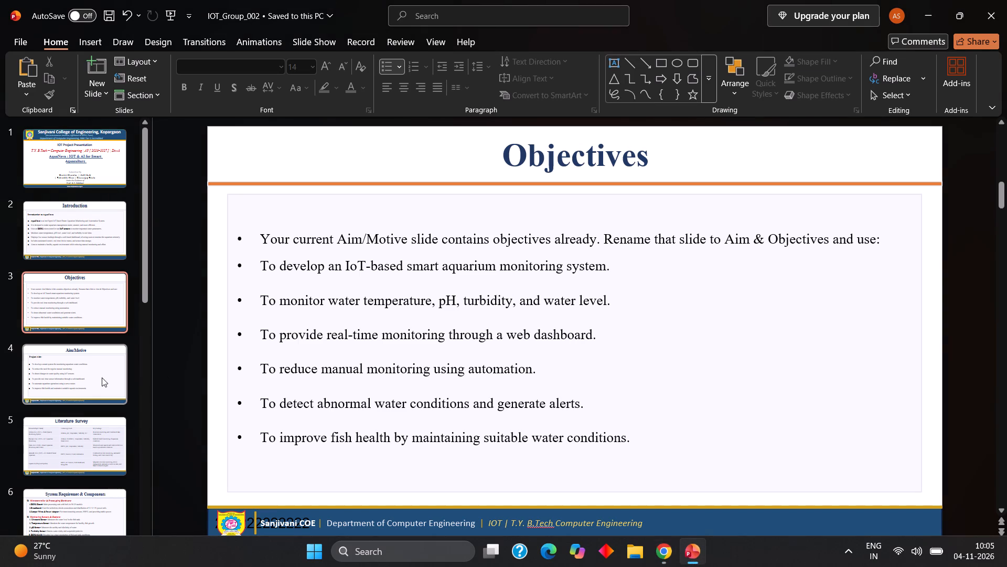
left_click(80, 373)
scroll(74, 417, "down", 3)
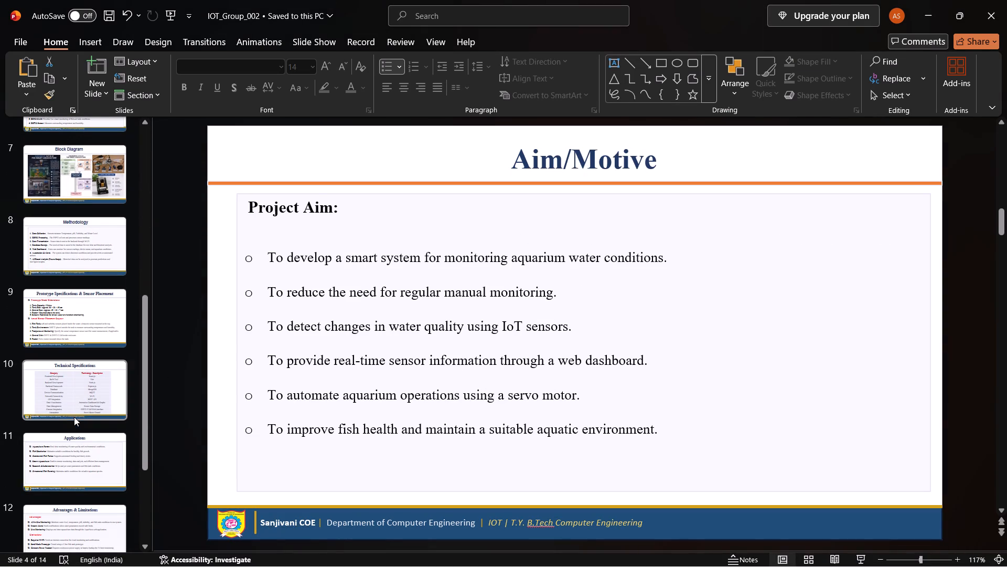
left_click(67, 470)
scroll(67, 470, "down", 1)
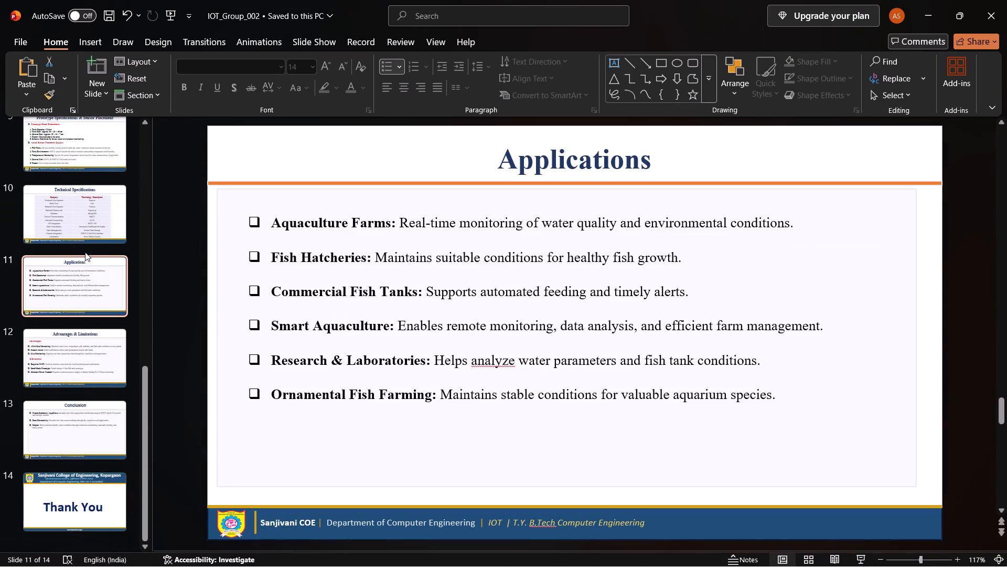
right_click(79, 272)
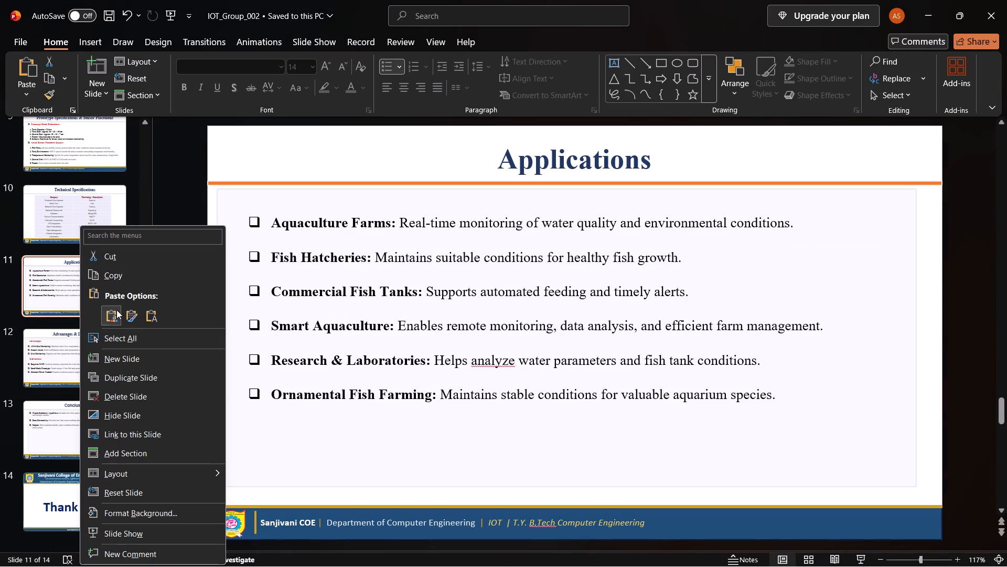
left_click(128, 377)
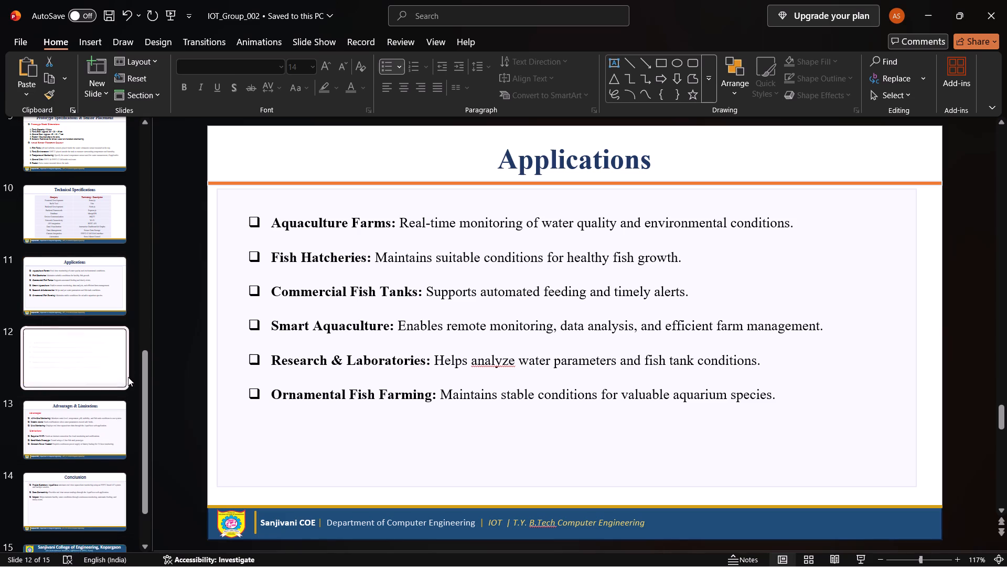
Change the title of the duplicated Applications slide to "SDG Goals".
left_click(96, 379)
left_click(703, 153)
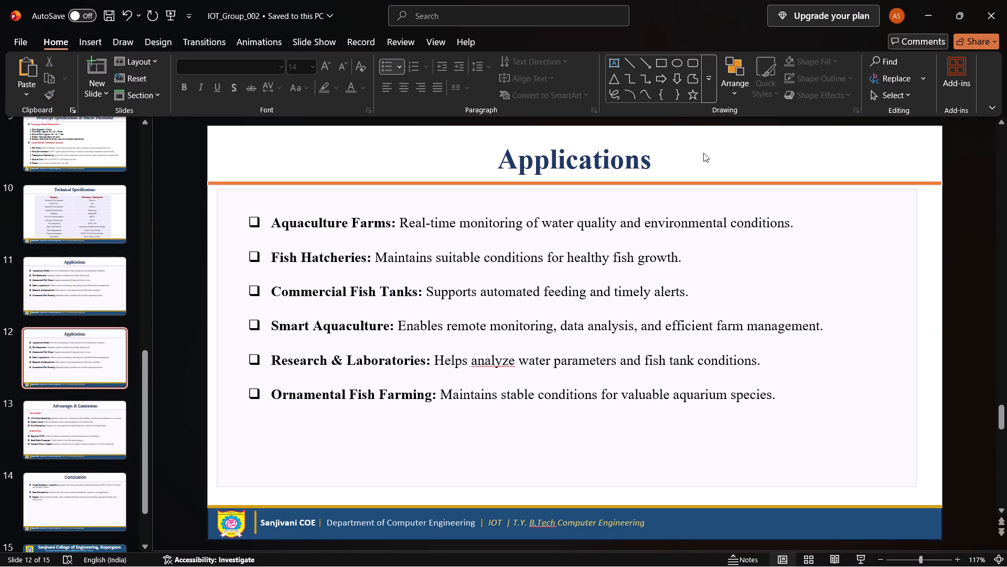
left_click(652, 152)
double_click(610, 160)
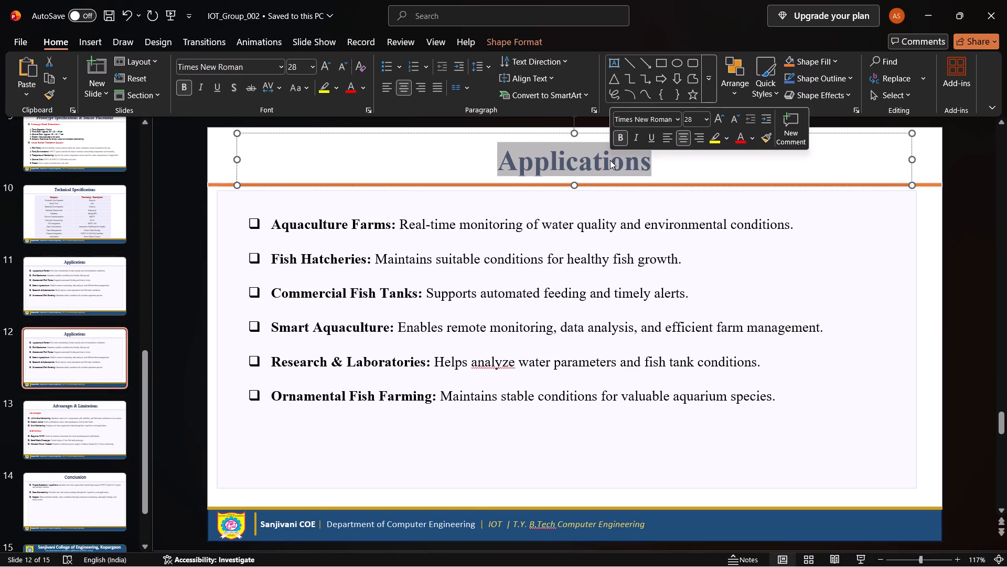
key("BackSpace")
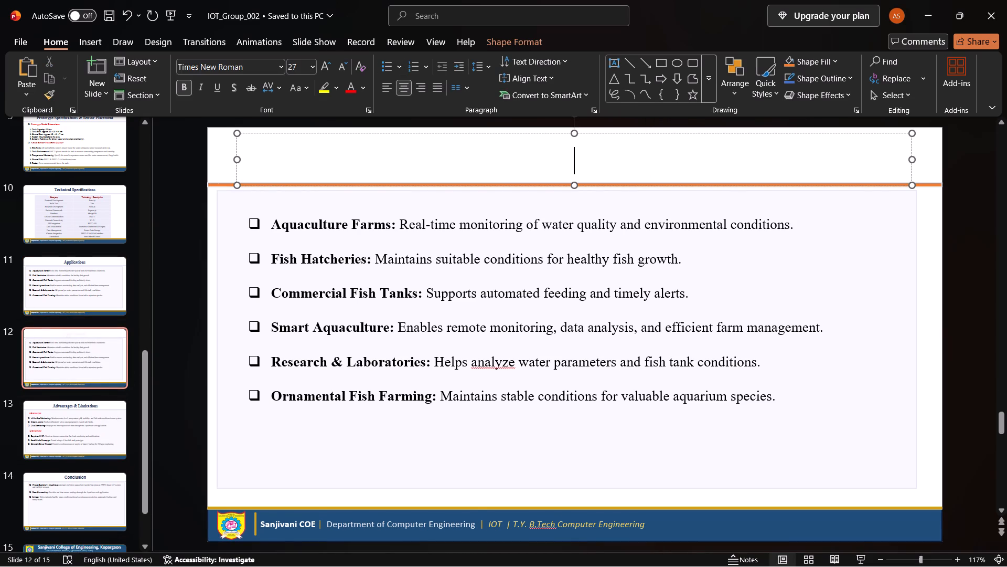
type("SD")
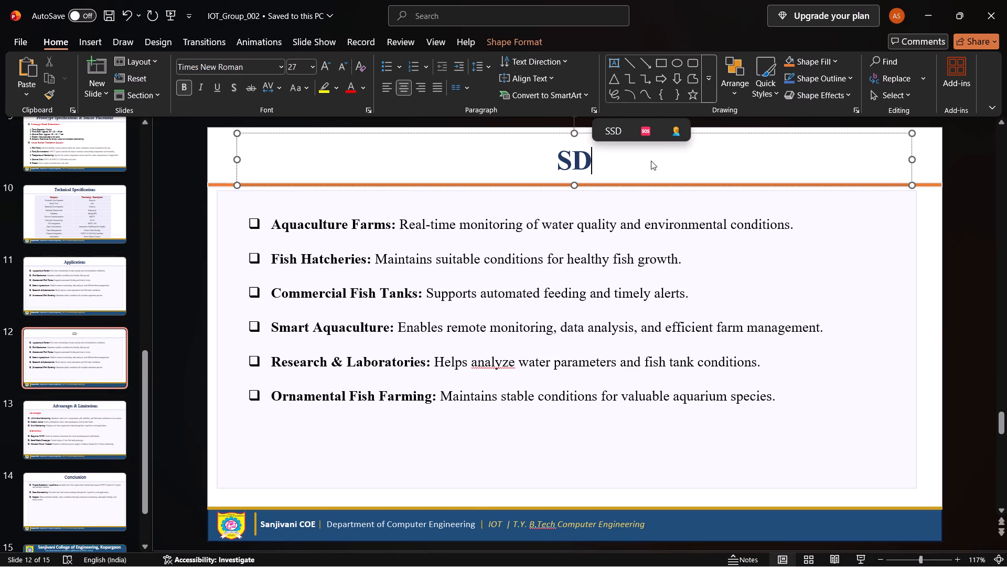
type("G")
key("space")
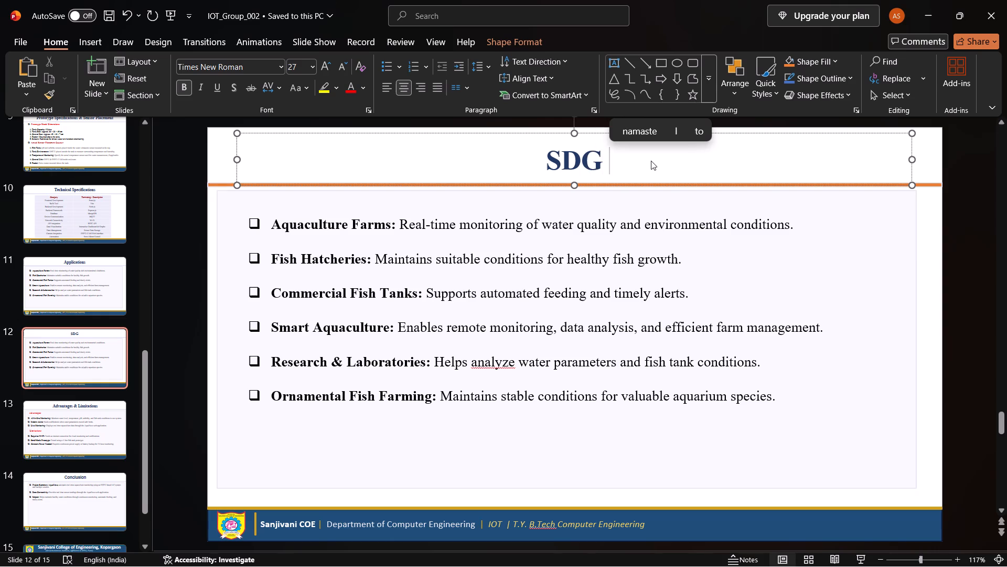
key("g")
type("oals")
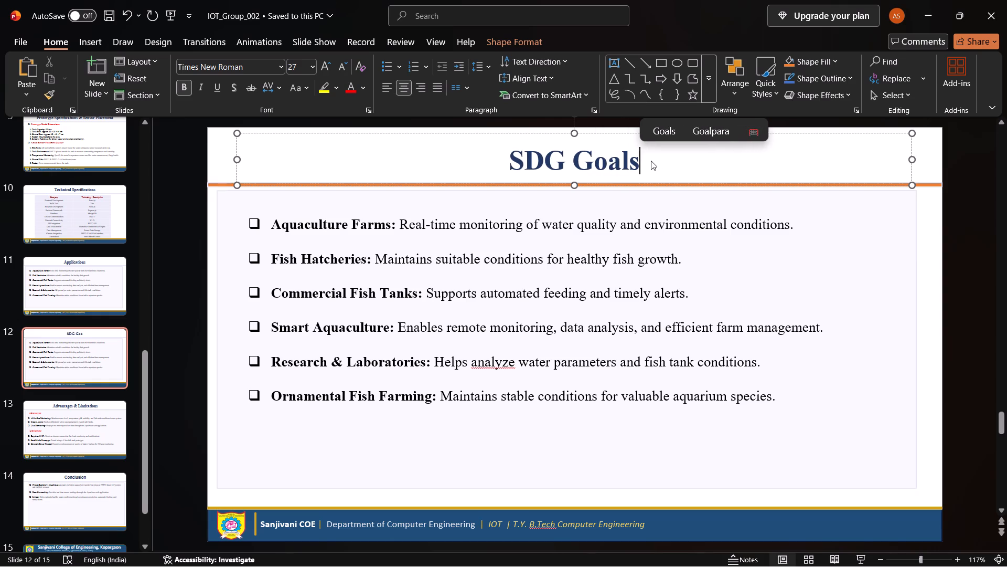
Replace all the application bullets on the SDG Goals slide with the SDG content copied from ChatGPT.
left_click(512, 259)
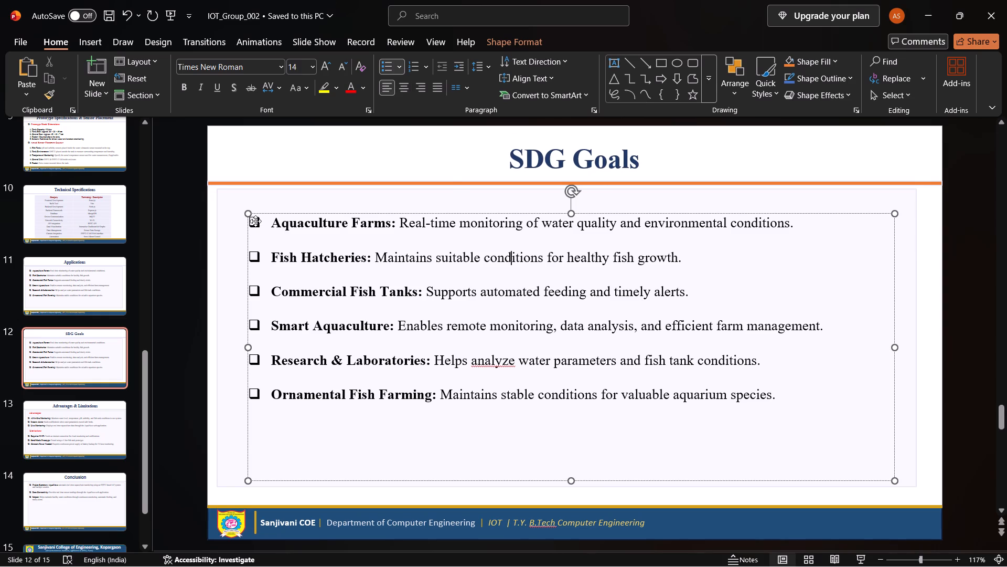
left_click_drag(255, 221, 537, 432)
left_click(537, 432)
left_click_drag(265, 225, 725, 510)
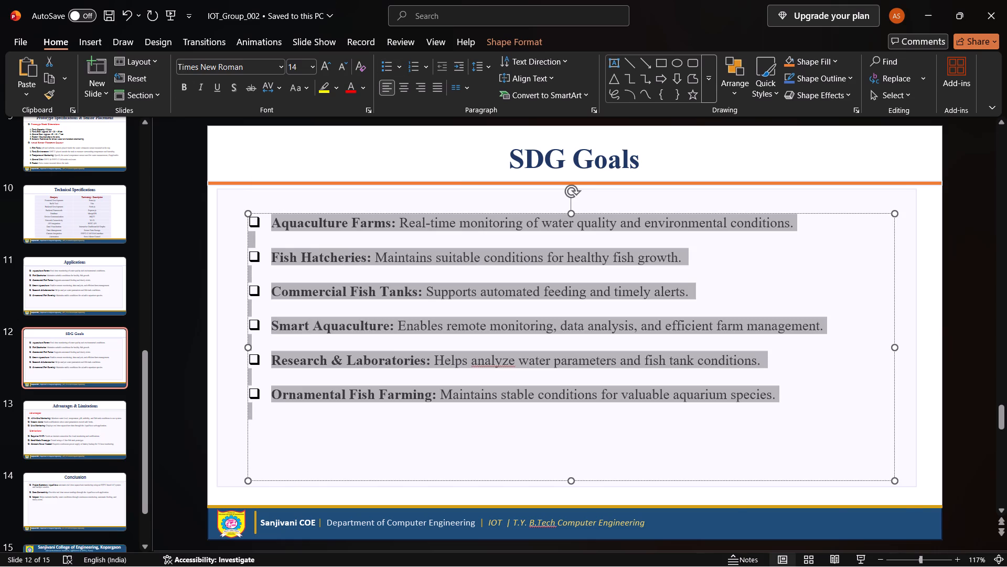
left_click_drag(725, 510, 740, 525)
key("BackSpace")
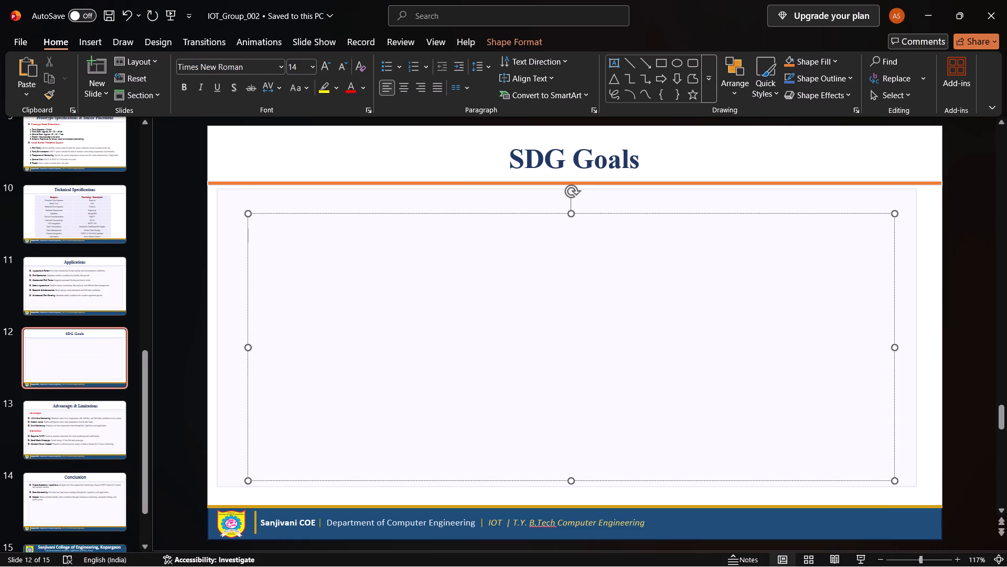
key("ctrl+v")
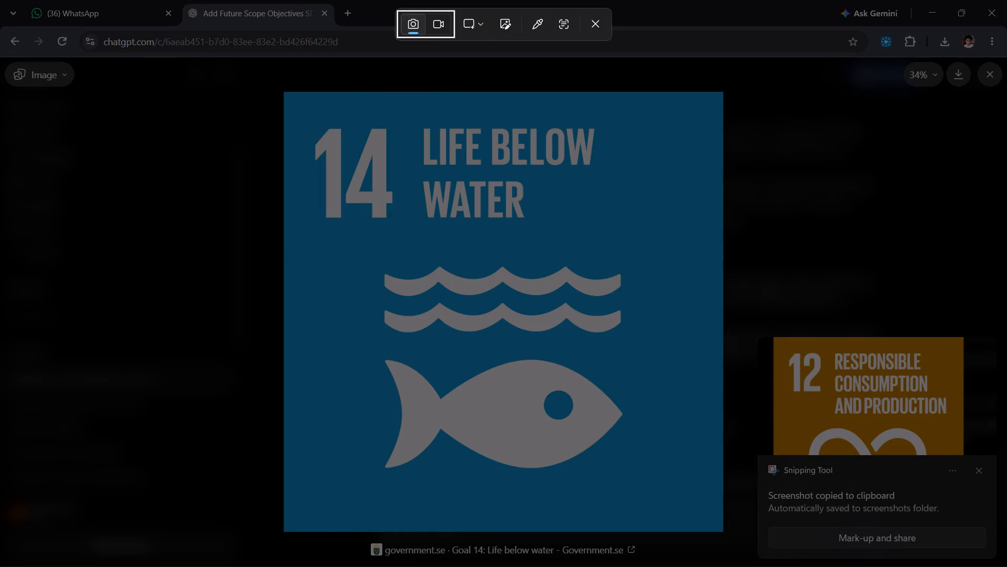
left_click_drag(245, 68, 800, 444)
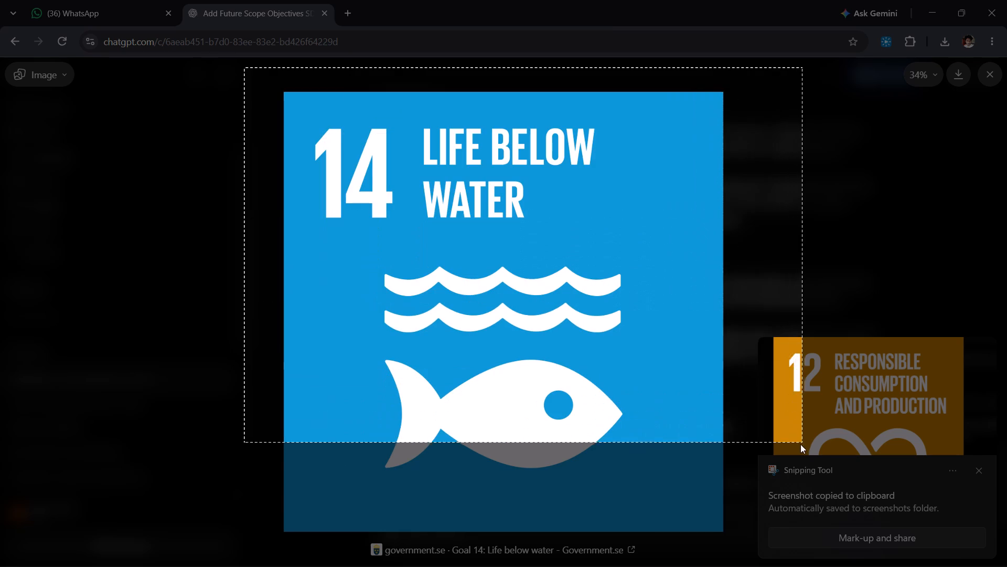
left_click_drag(800, 444, 747, 566)
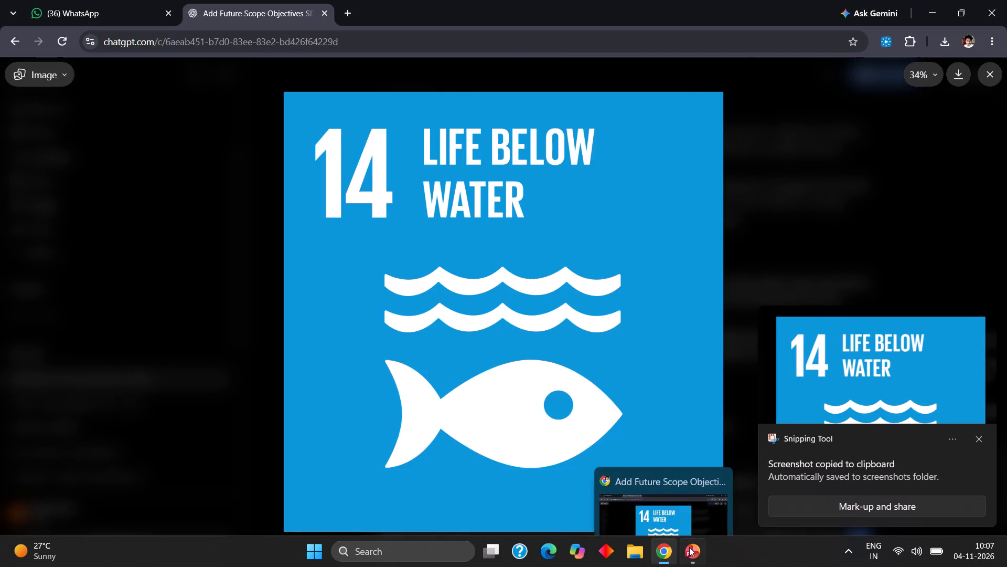
Switch to PowerPoint and delete all the pasted text from the text box on the SDG Goals slide.
left_click(689, 546)
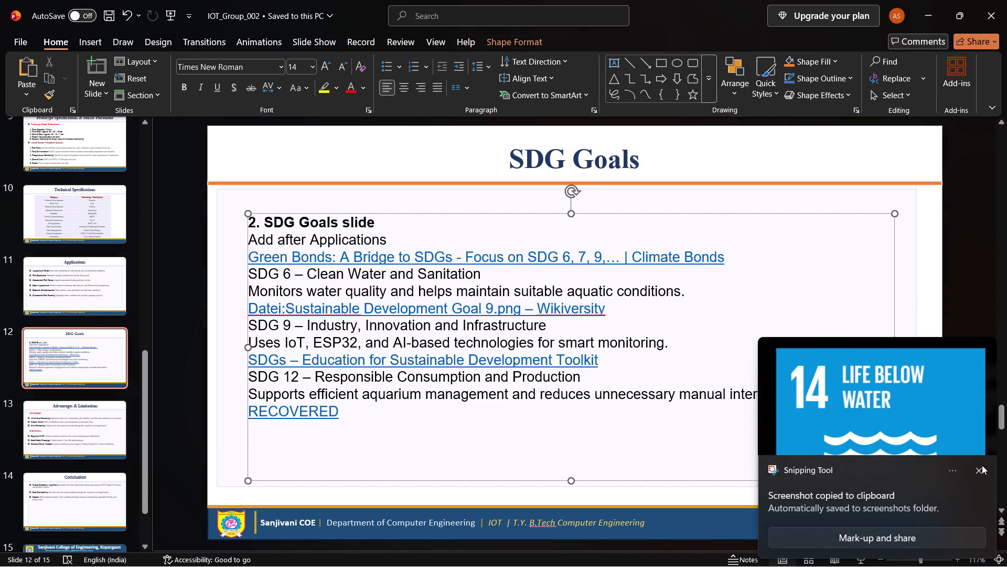
left_click(981, 465)
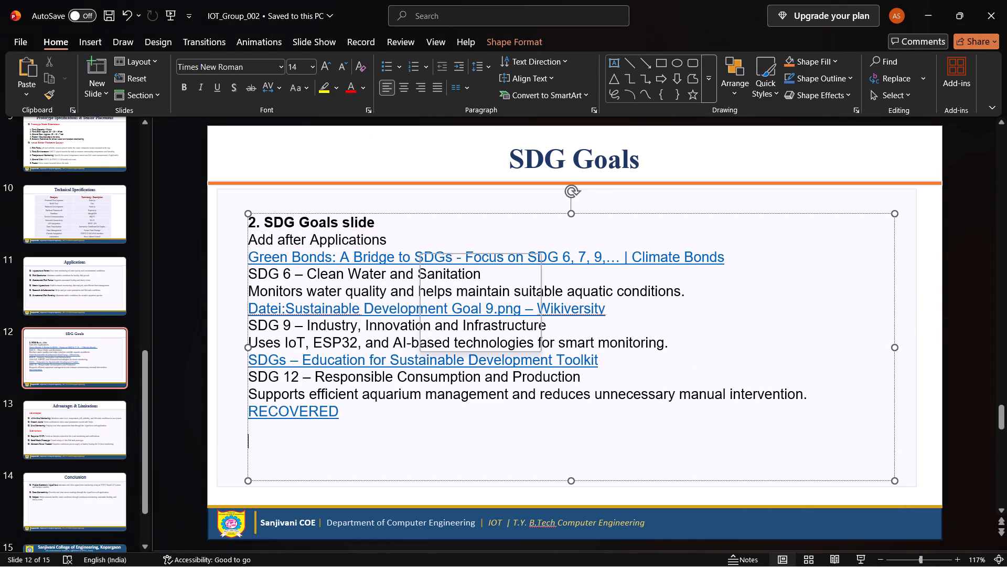
left_click_drag(248, 220, 376, 296)
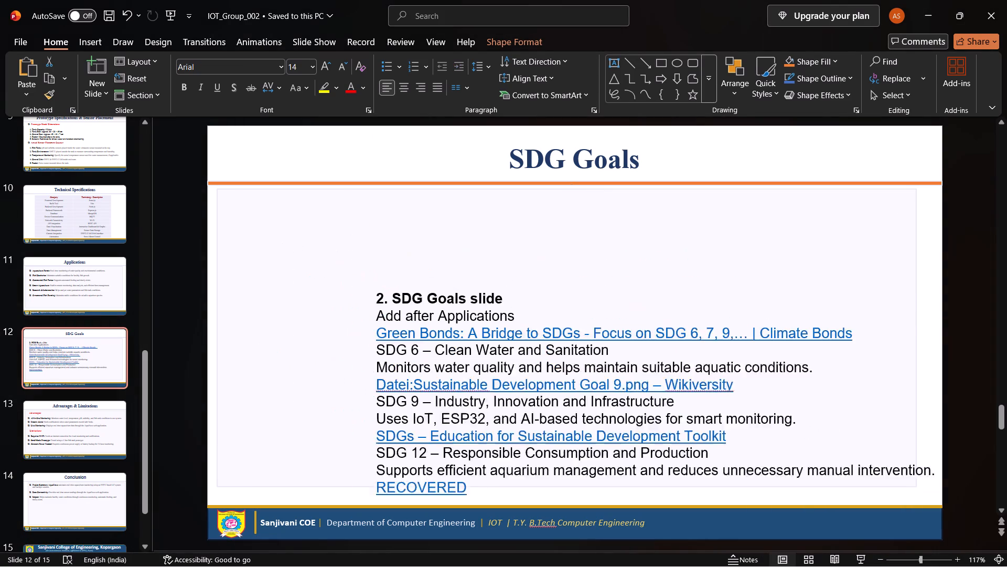
left_click_drag(376, 296, 274, 218)
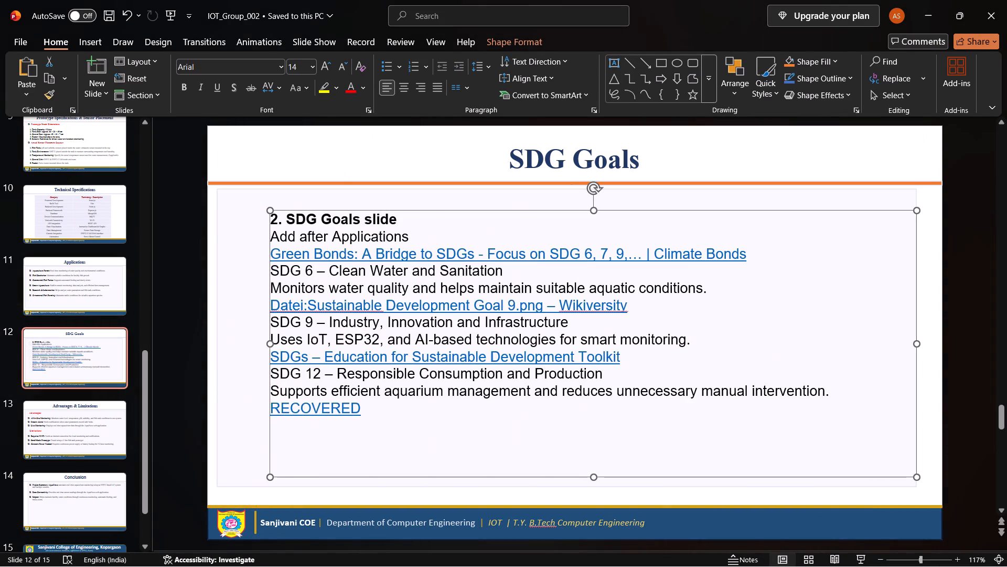
left_click_drag(273, 220, 418, 309)
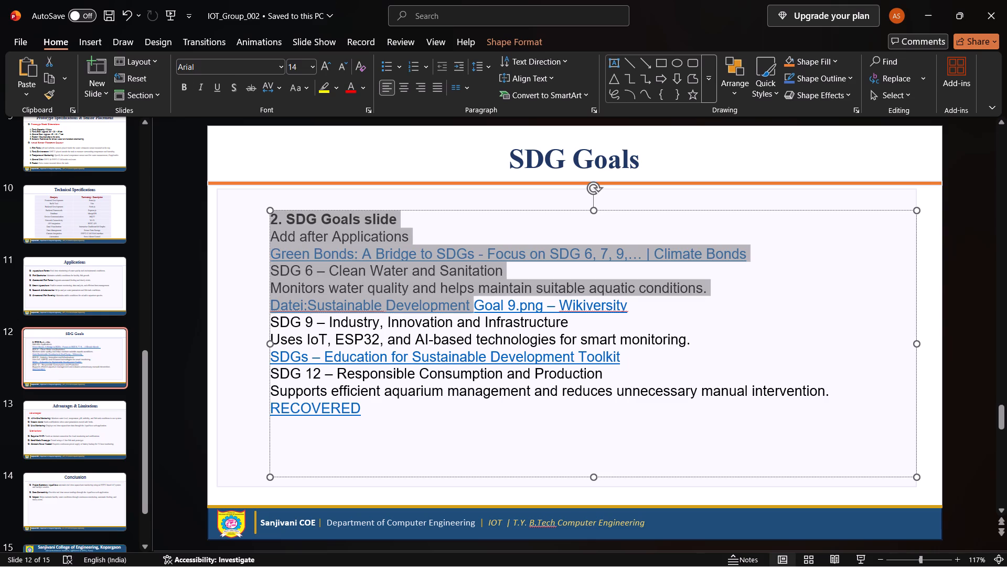
left_click_drag(418, 309, 587, 427)
key("BackSpace")
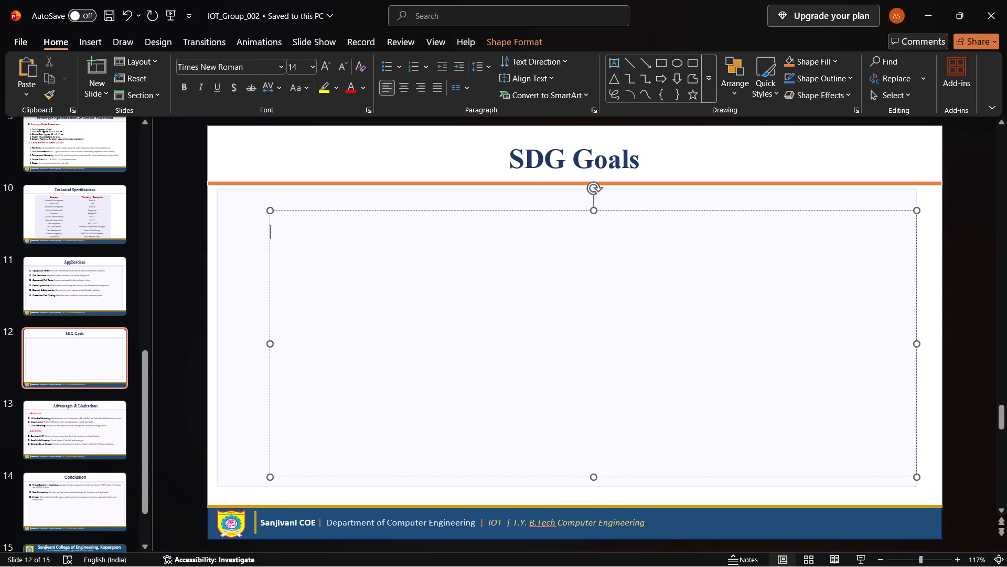
Start inserting a picture from this device on the SDG Goals slide and open the Screenshots folder within Pictures.
left_click(88, 40)
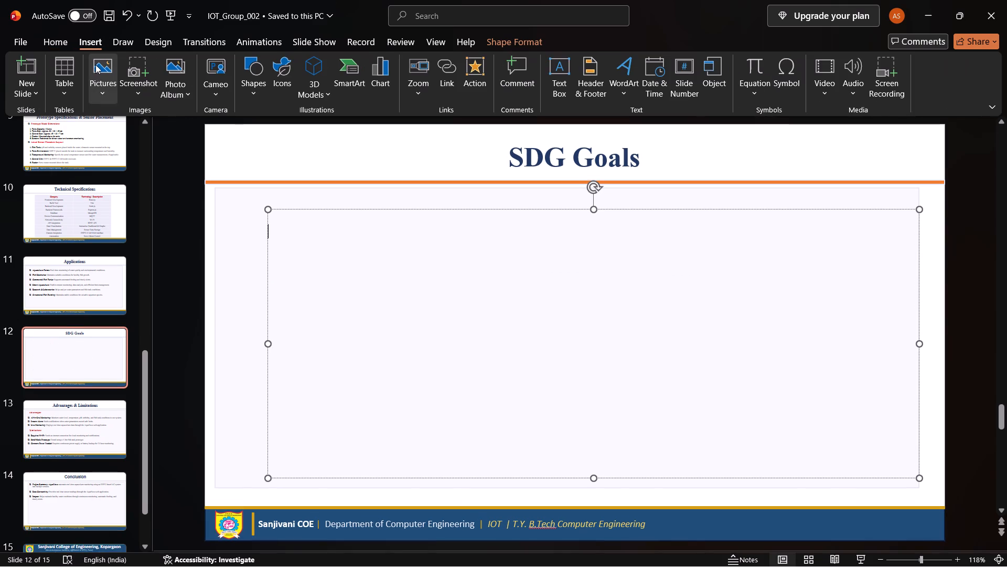
left_click(95, 66)
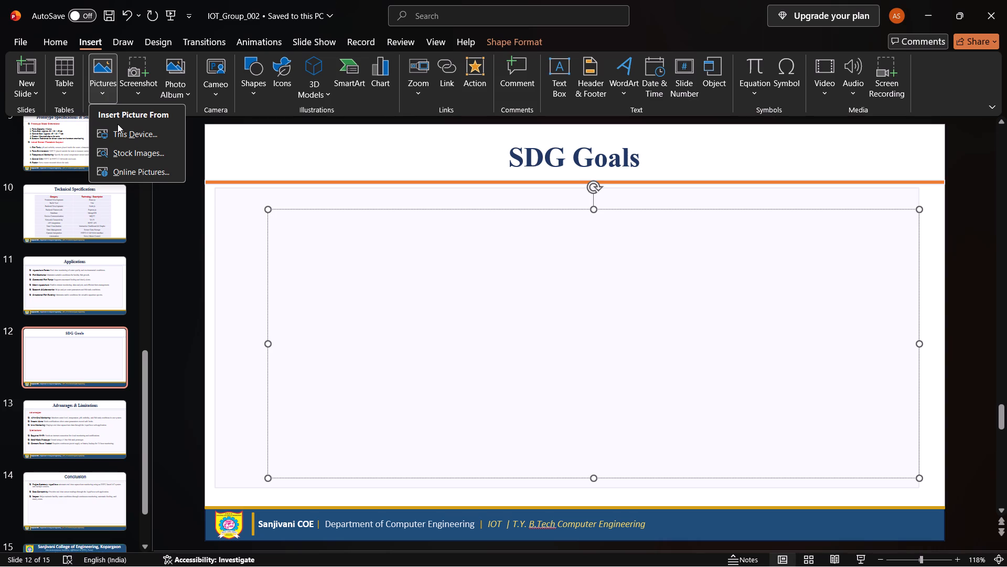
left_click(117, 124)
left_click(119, 131)
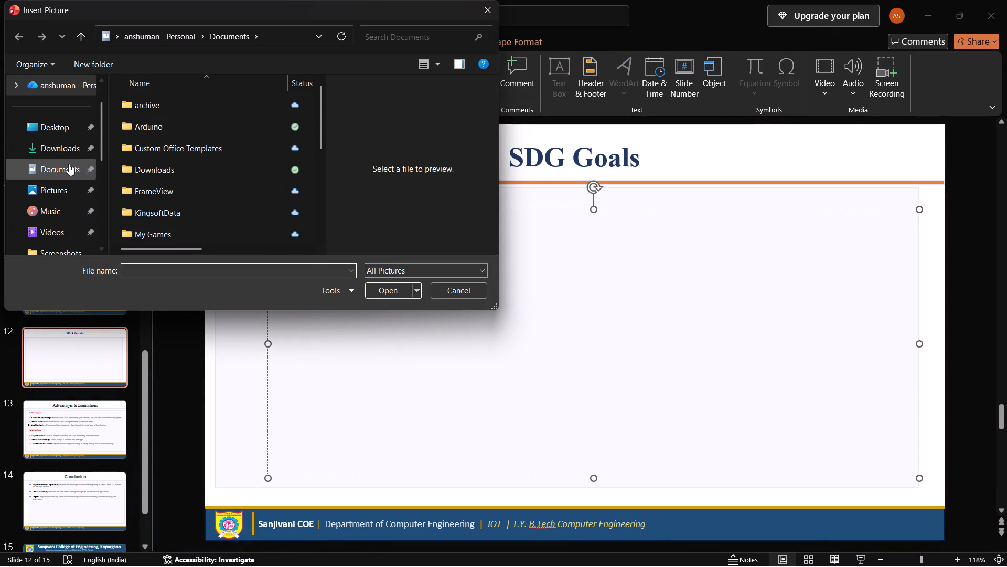
left_click(57, 185)
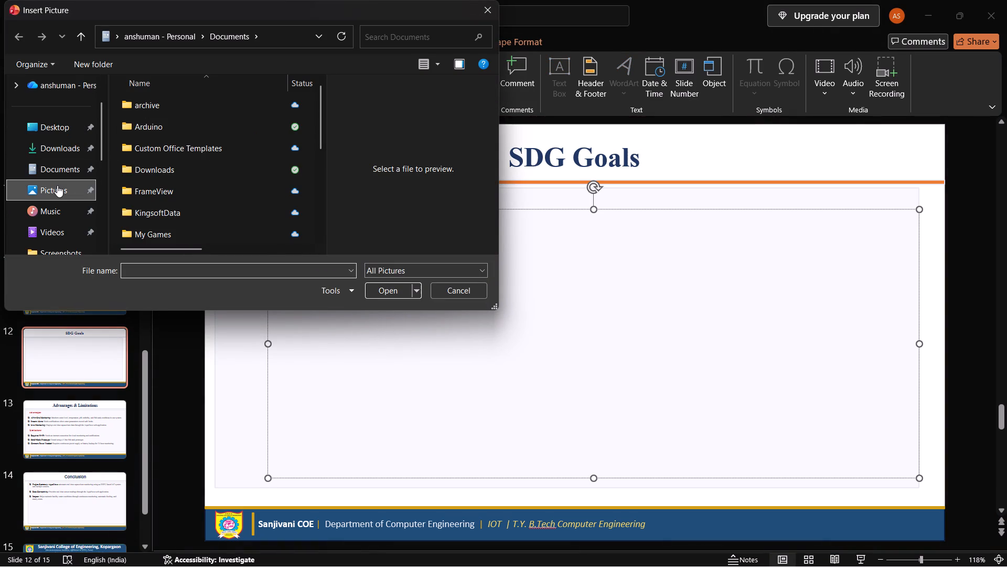
scroll(51, 197, "down", 1)
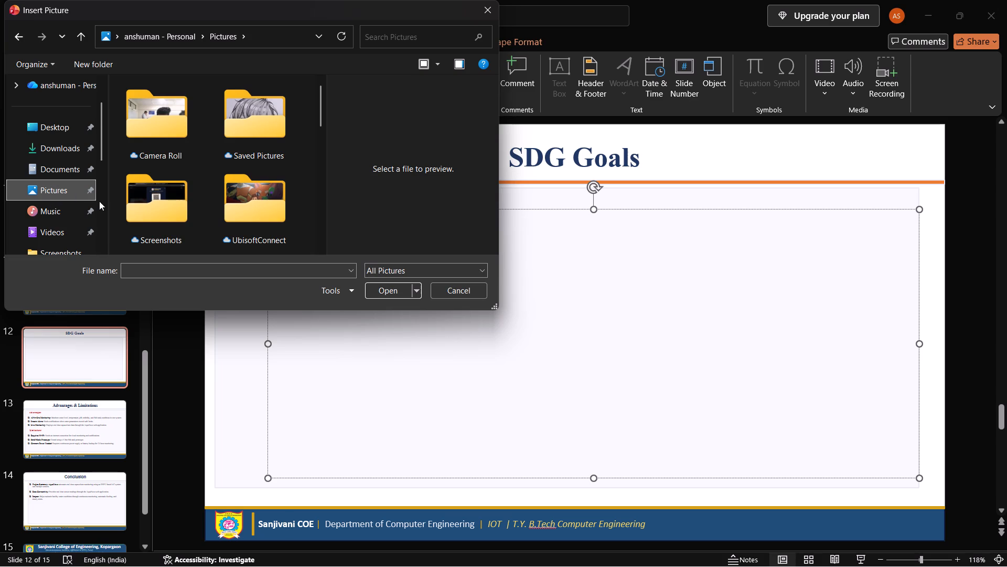
left_click(172, 180)
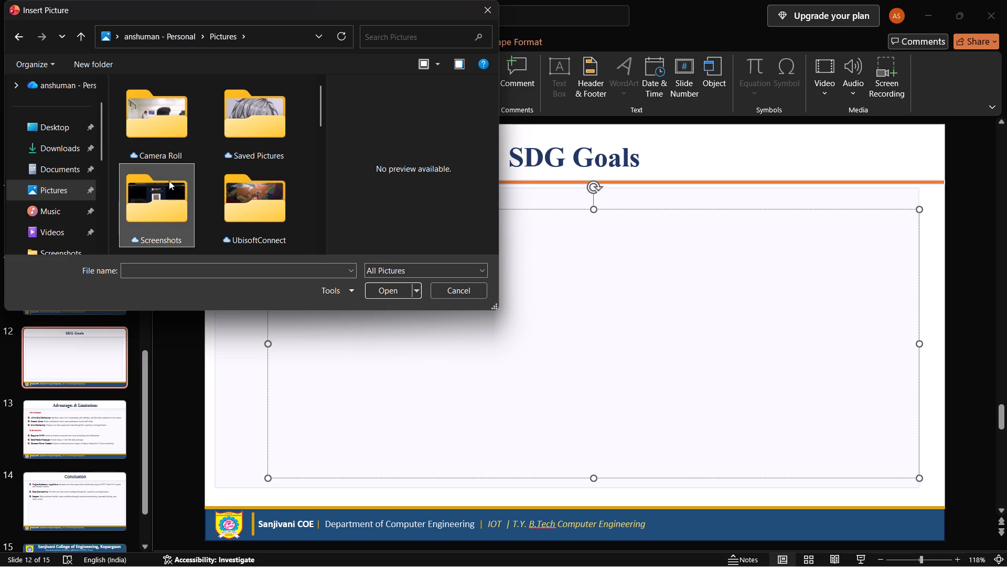
double_click(169, 181)
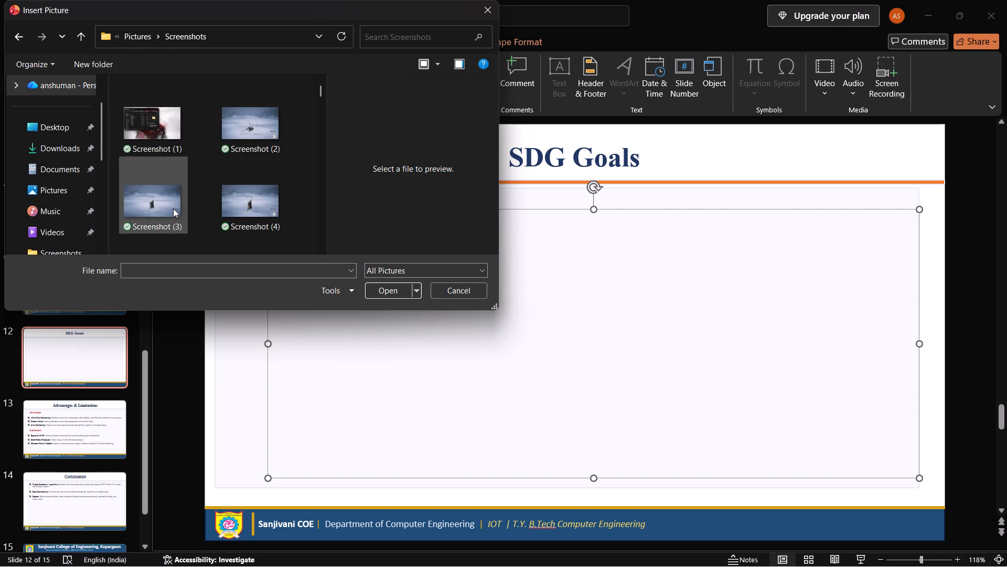
Look through the Screenshots, Desktop, Downloads, Documents and Pictures folders for the SDG image screenshots.
scroll(173, 208, "down", 15)
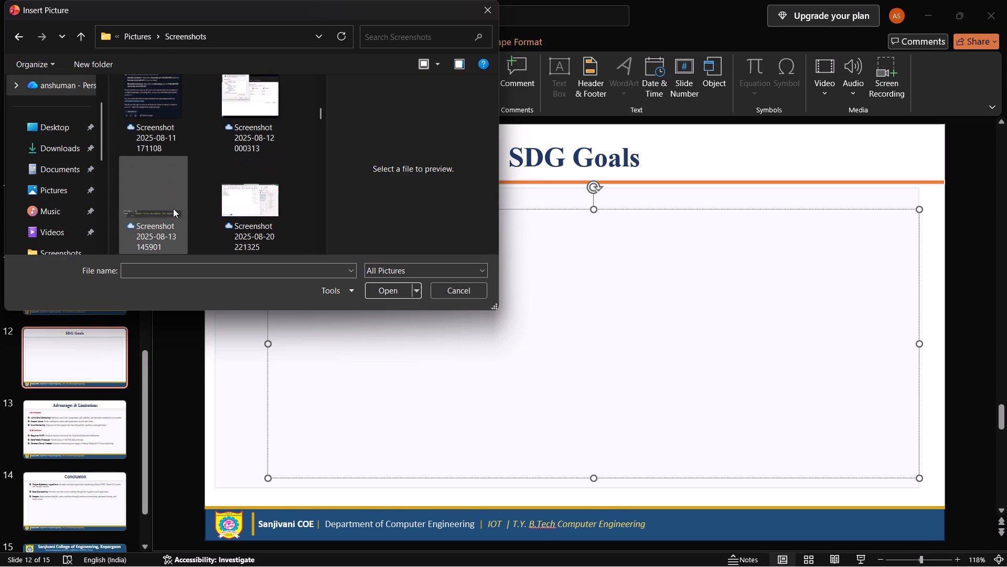
scroll(78, 220, "down", 1)
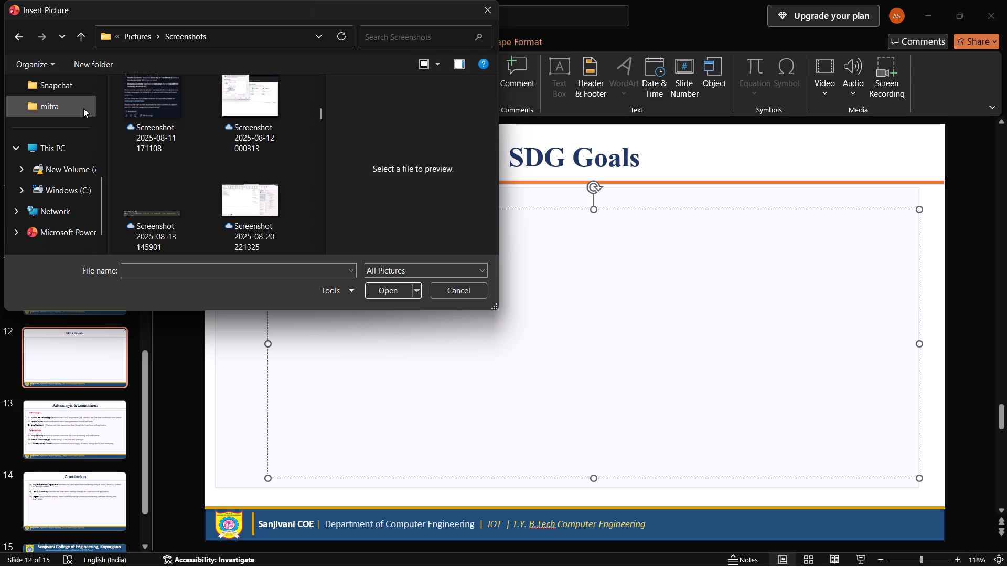
scroll(73, 101, "up", 1)
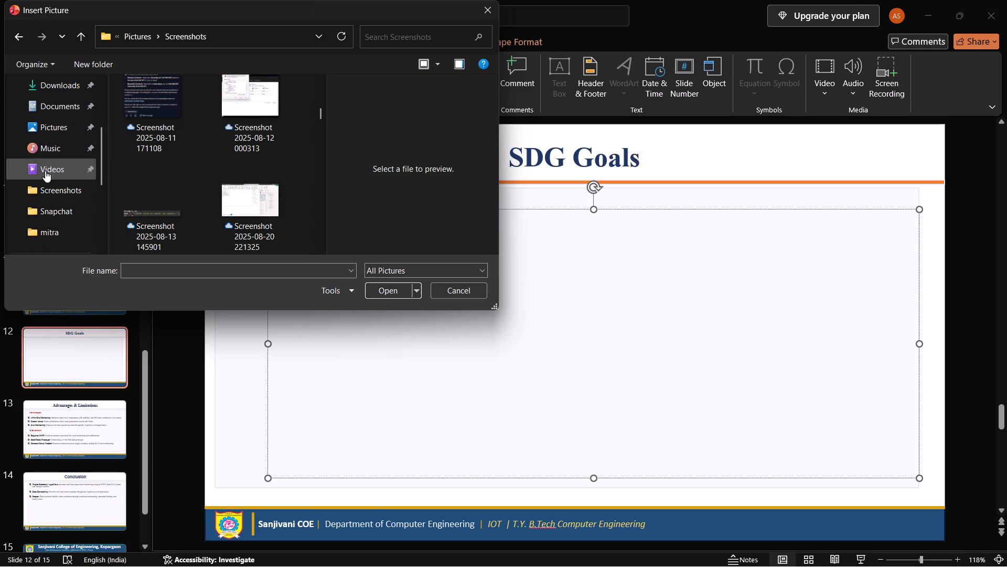
left_click(42, 186)
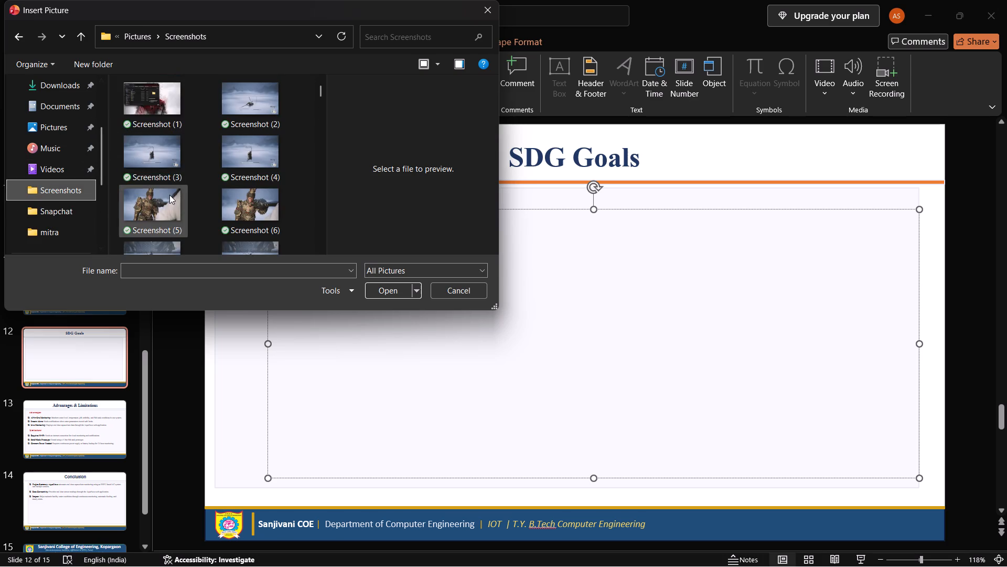
scroll(169, 195, "down", 9)
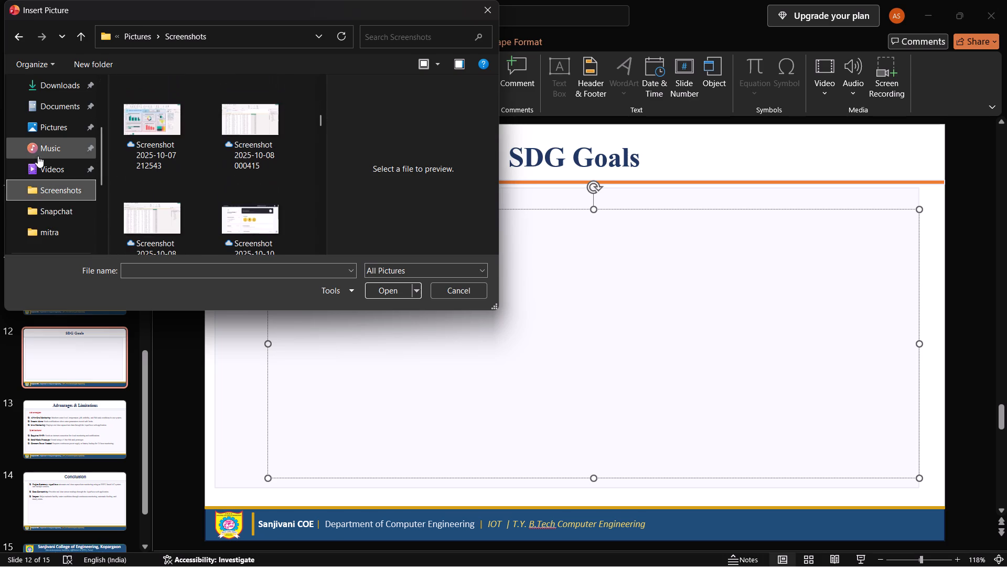
scroll(40, 153, "up", 1)
left_click(31, 175)
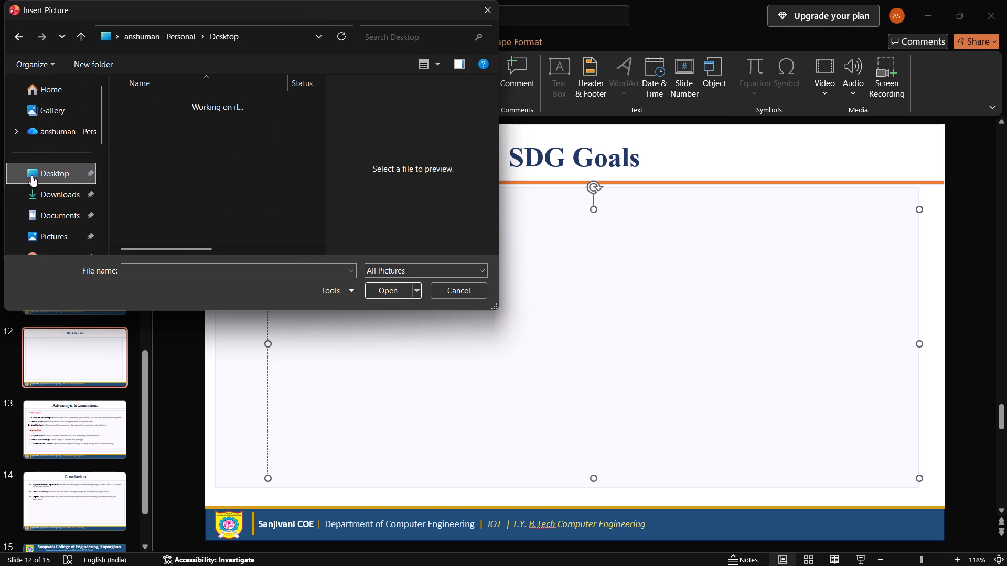
left_click(44, 199)
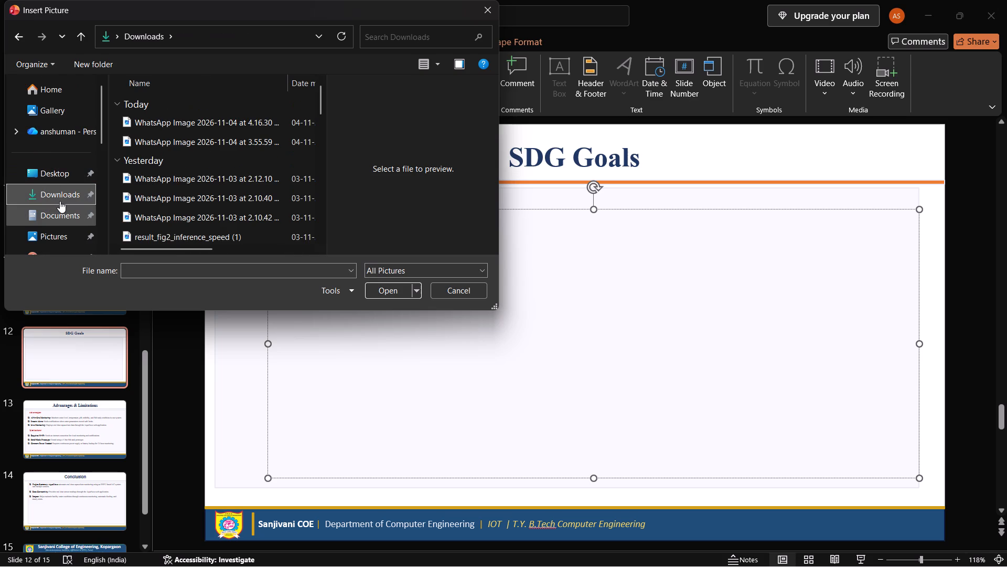
left_click(57, 207)
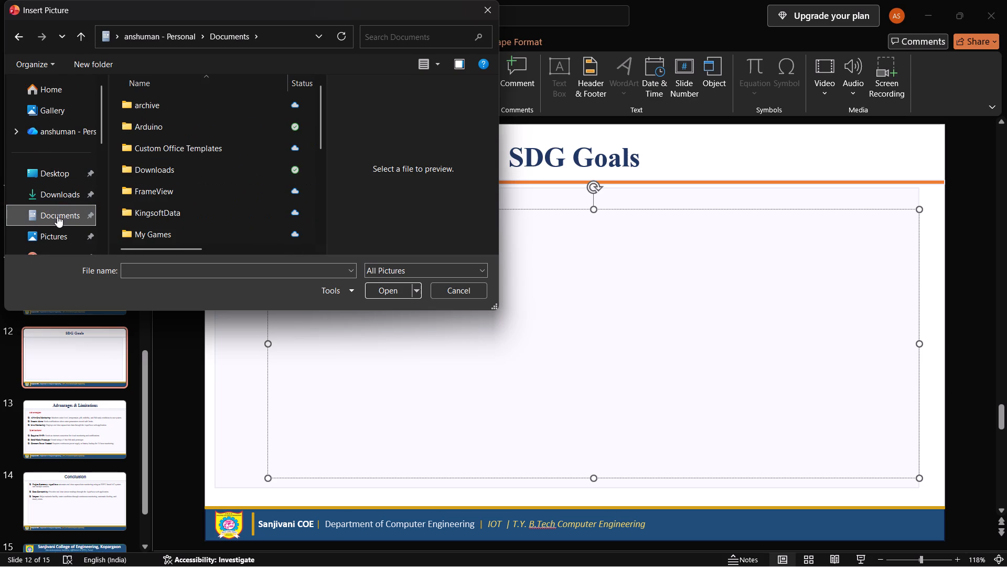
left_click(57, 216)
left_click(56, 178)
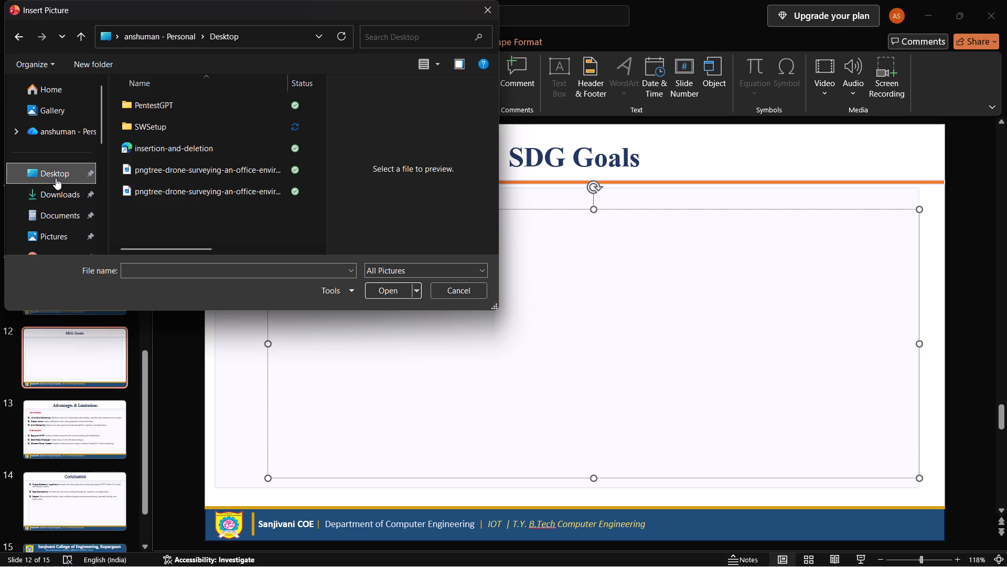
left_click(51, 192)
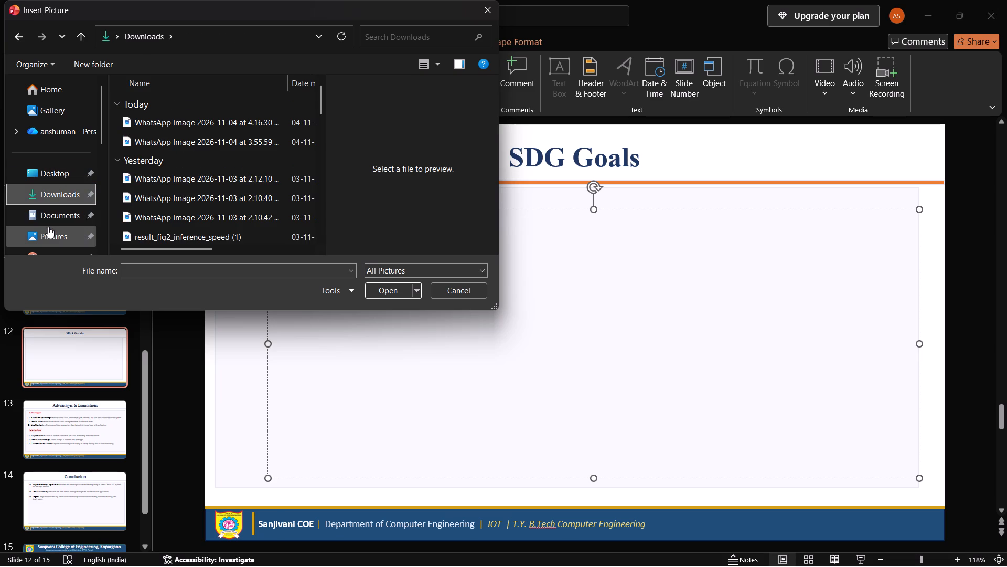
left_click(48, 227)
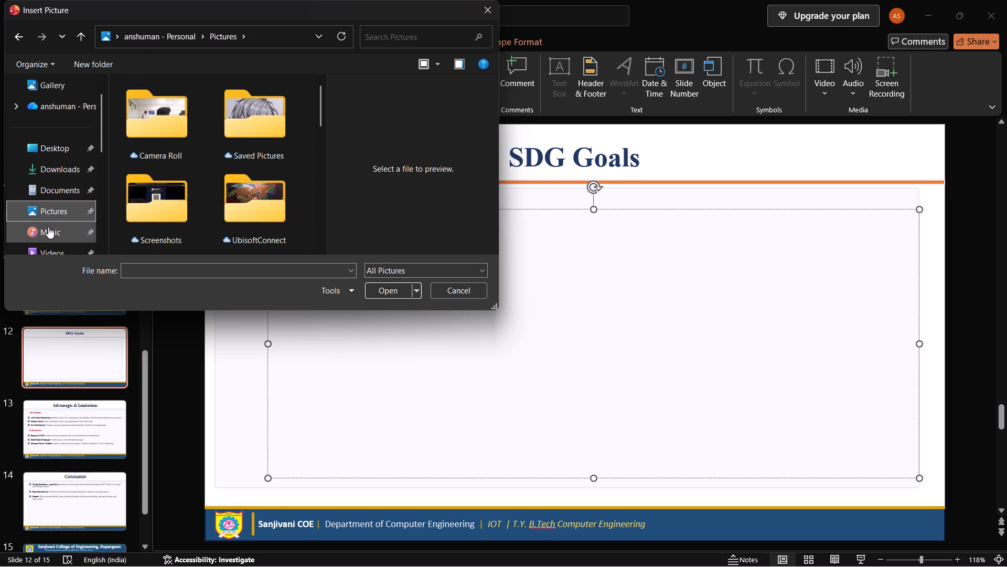
scroll(48, 227, "down", 1)
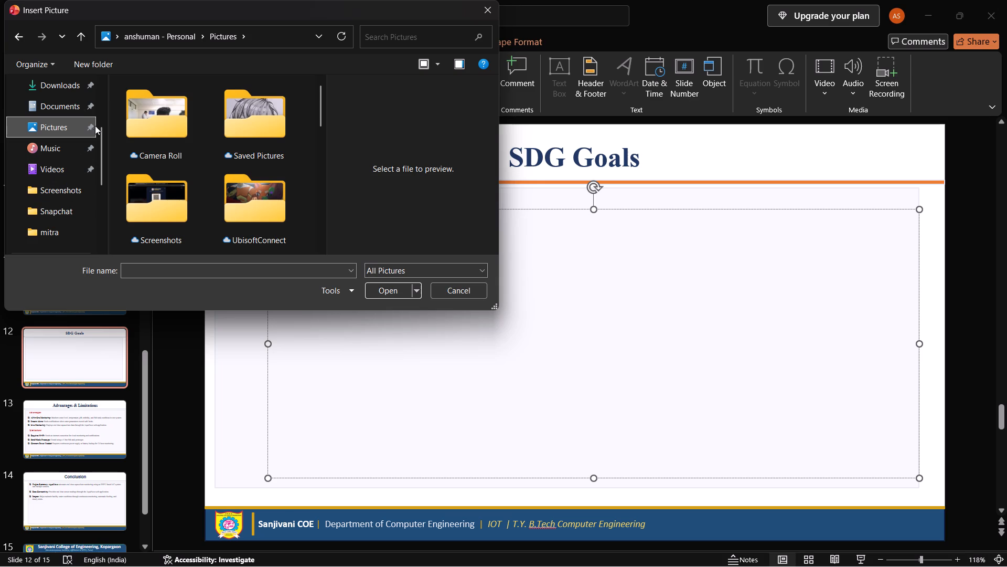
left_click_drag(94, 128, 59, 188)
scroll(59, 188, "up", 3)
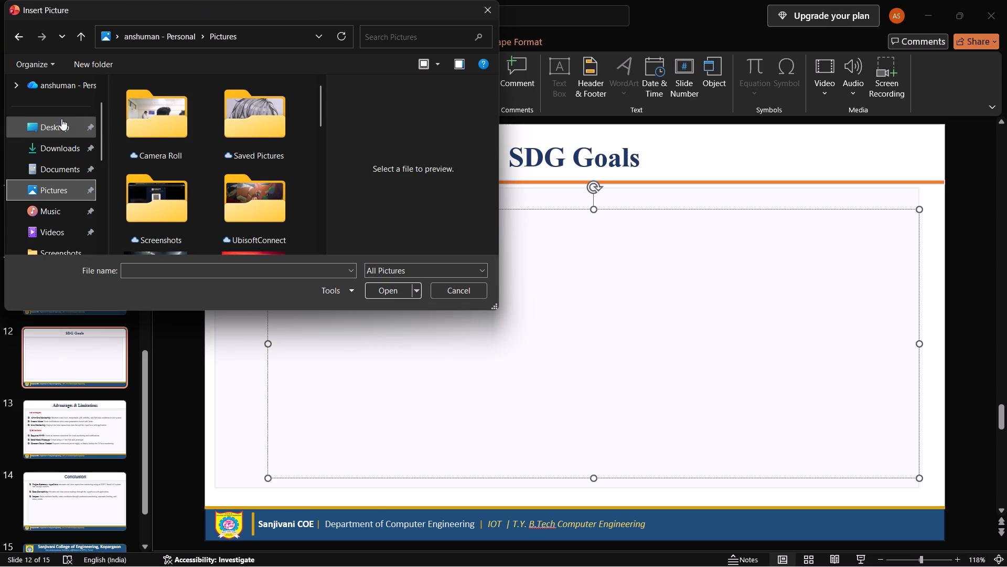
scroll(61, 119, "up", 3)
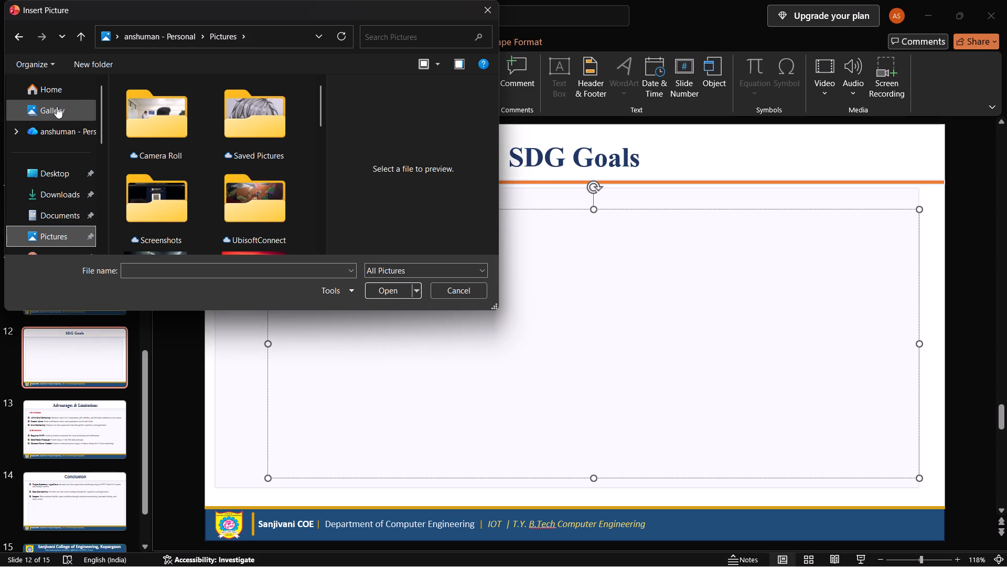
Open the Gallery location and insert the SDG 6 Clean Water and Sanitation screenshot on the SDG Goals slide.
left_click(57, 107)
scroll(40, 169, "down", 1)
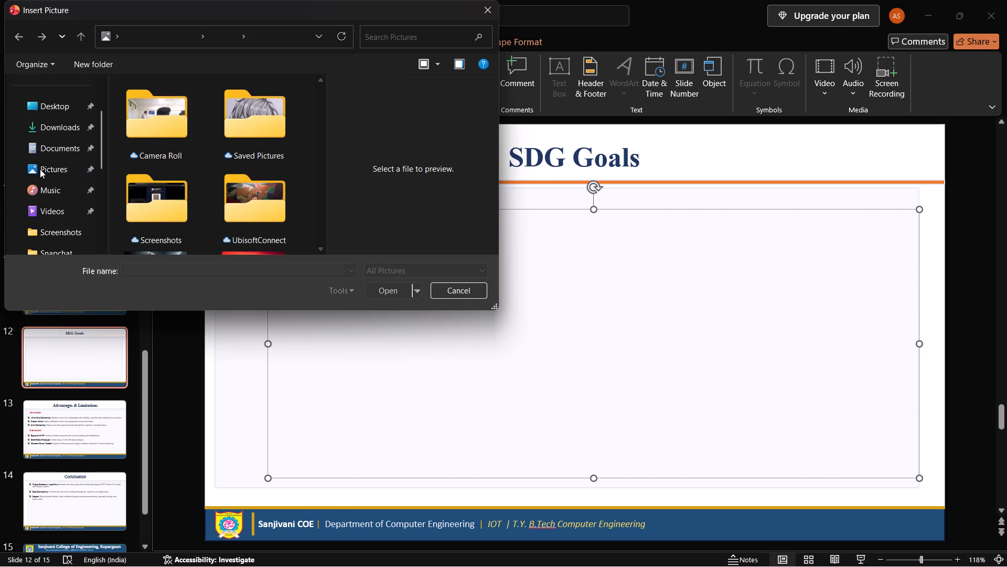
scroll(40, 169, "down", 1)
left_click(76, 230)
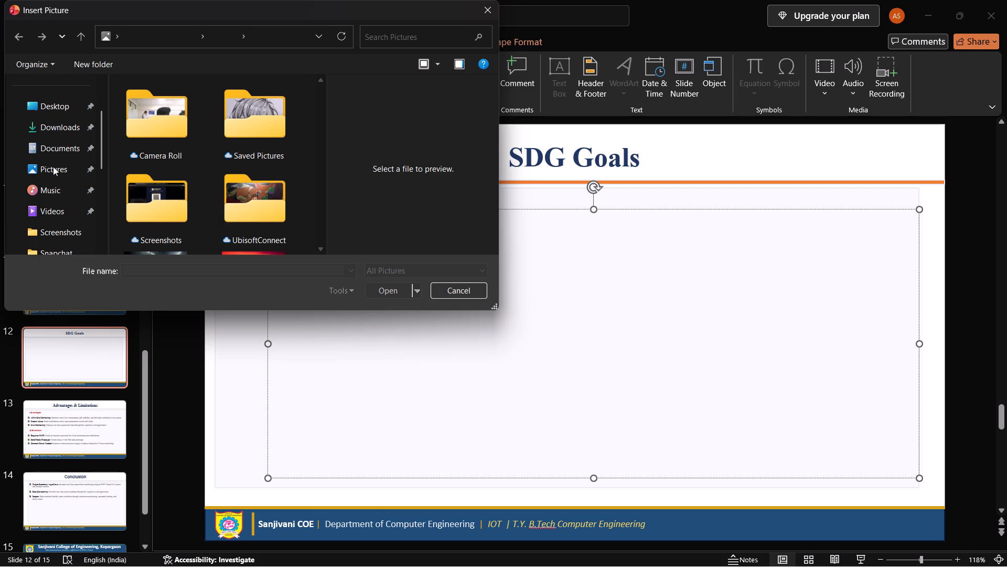
left_click(53, 166)
left_click(53, 166)
left_click_drag(53, 166, 151, 166)
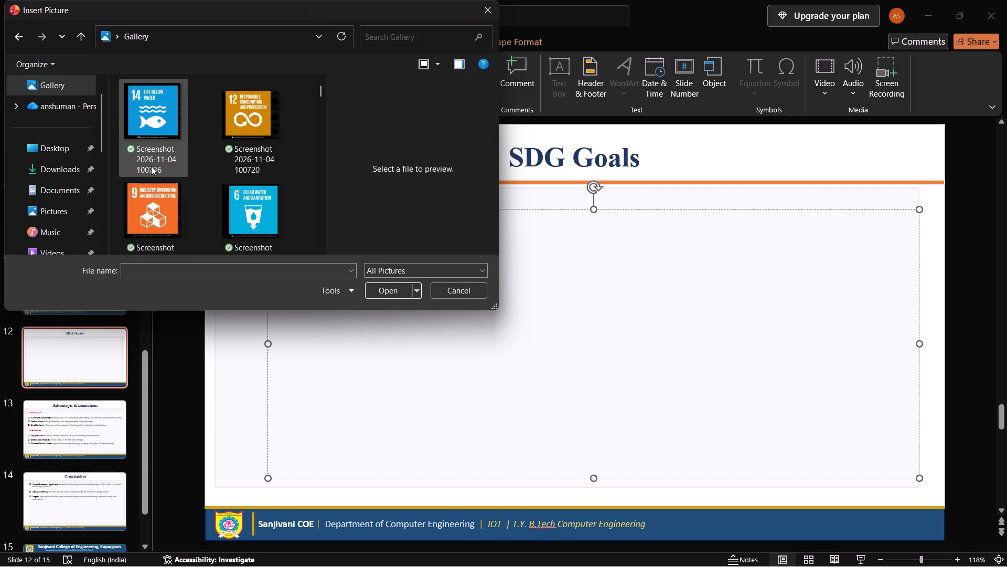
left_click_drag(151, 166, 210, 260)
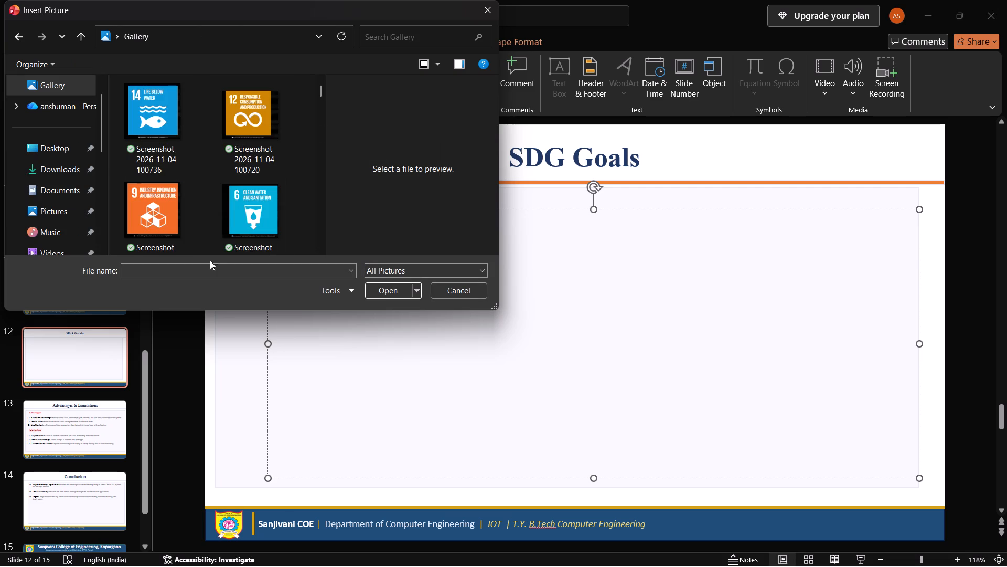
left_click_drag(210, 260, 203, 205)
scroll(203, 205, "down", 1)
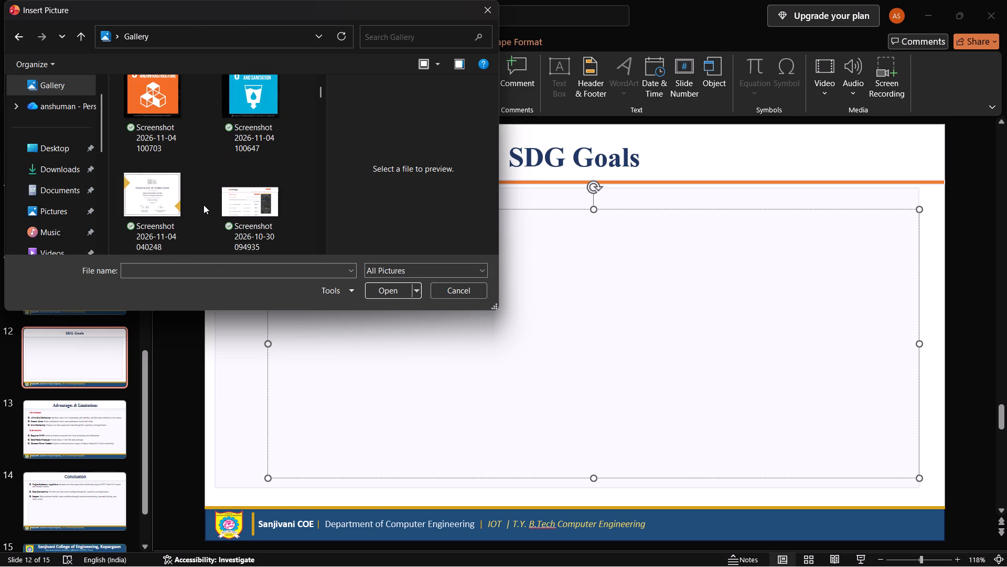
left_click(240, 113)
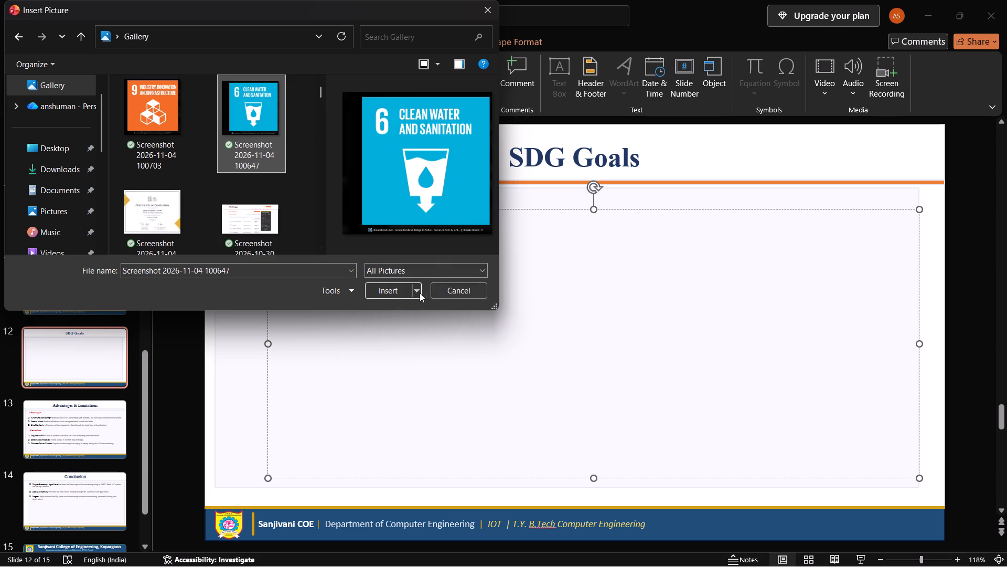
left_click(395, 289)
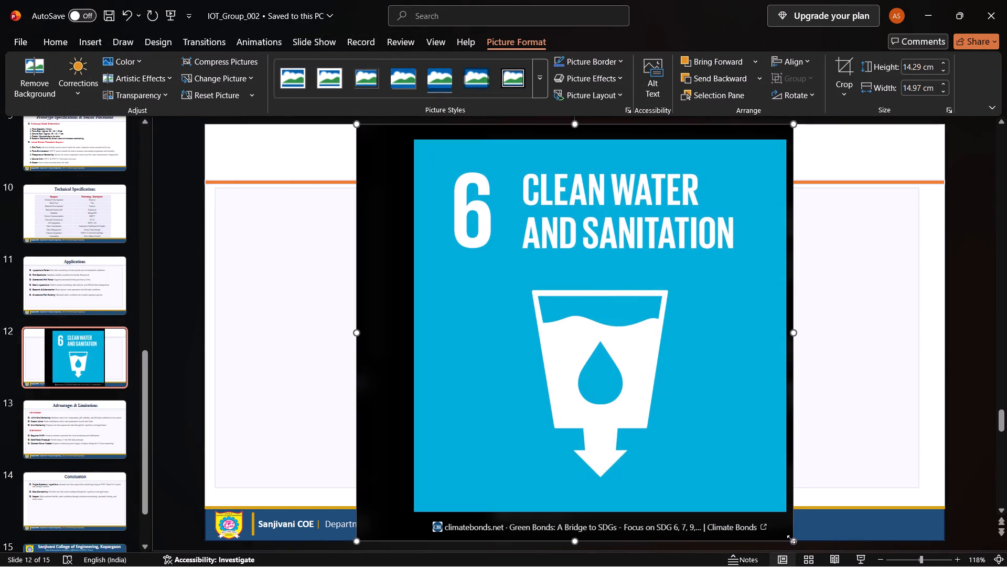
Shrink the SDG 6 picture to about 4.73 by 4.95 cm and place it in the content area's upper-left part.
left_click_drag(791, 539, 473, 277)
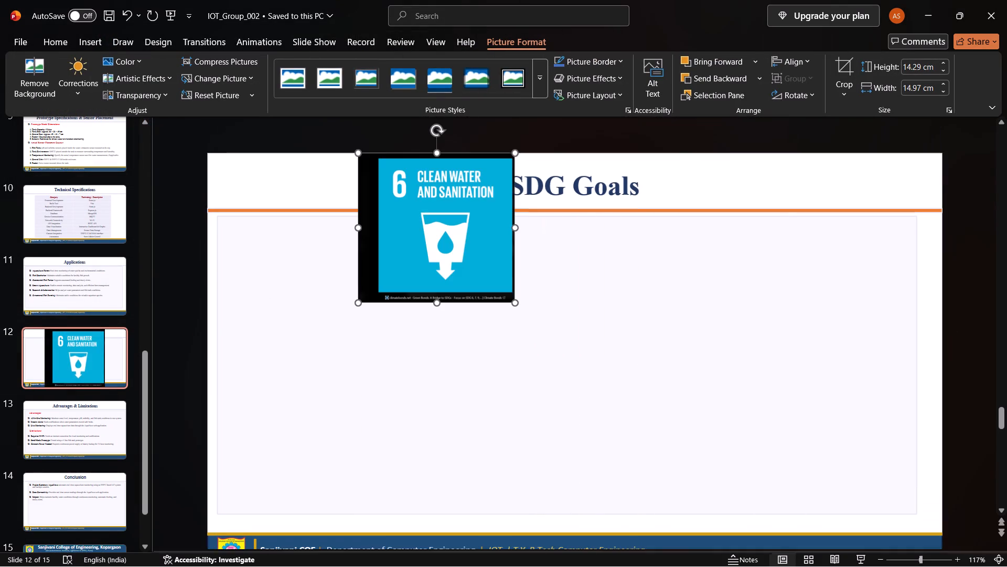
left_click_drag(438, 177, 305, 246)
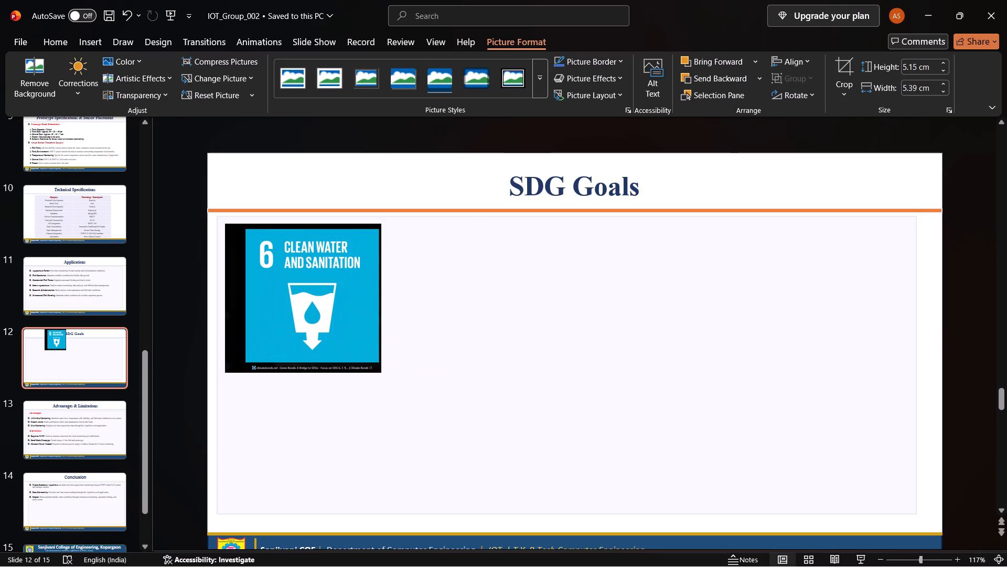
left_click_drag(305, 246, 304, 243)
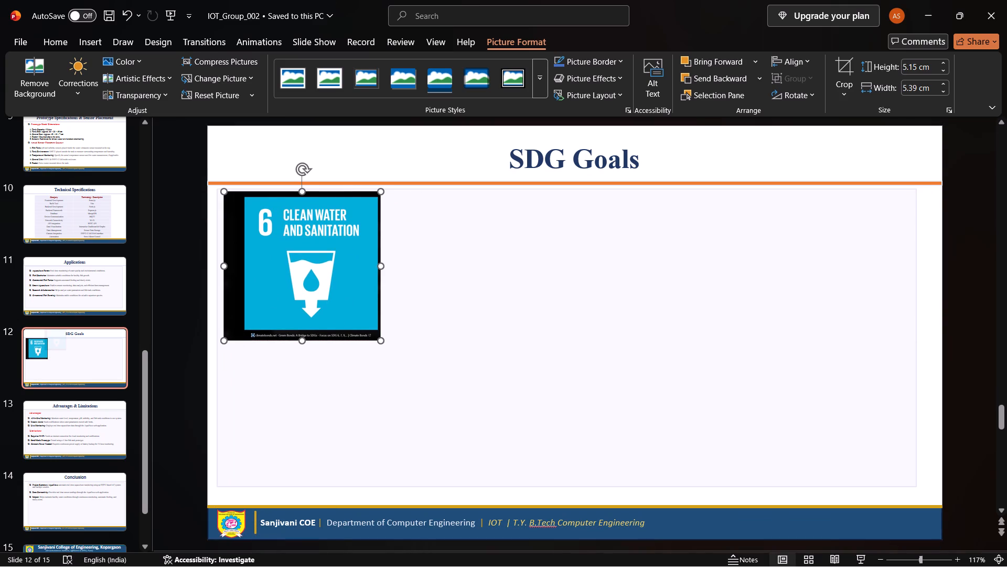
left_click_drag(227, 341, 231, 339)
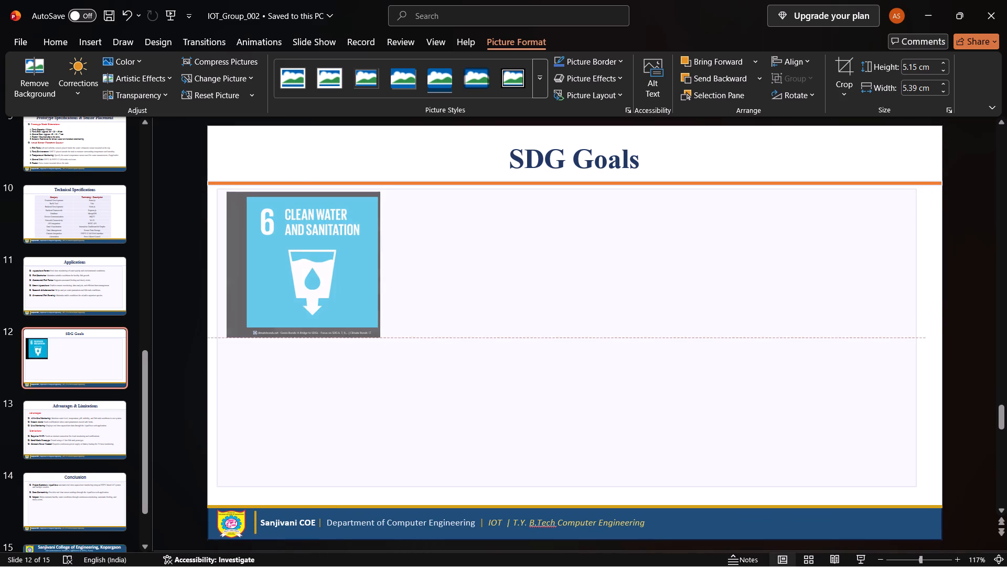
left_click_drag(231, 339, 264, 328)
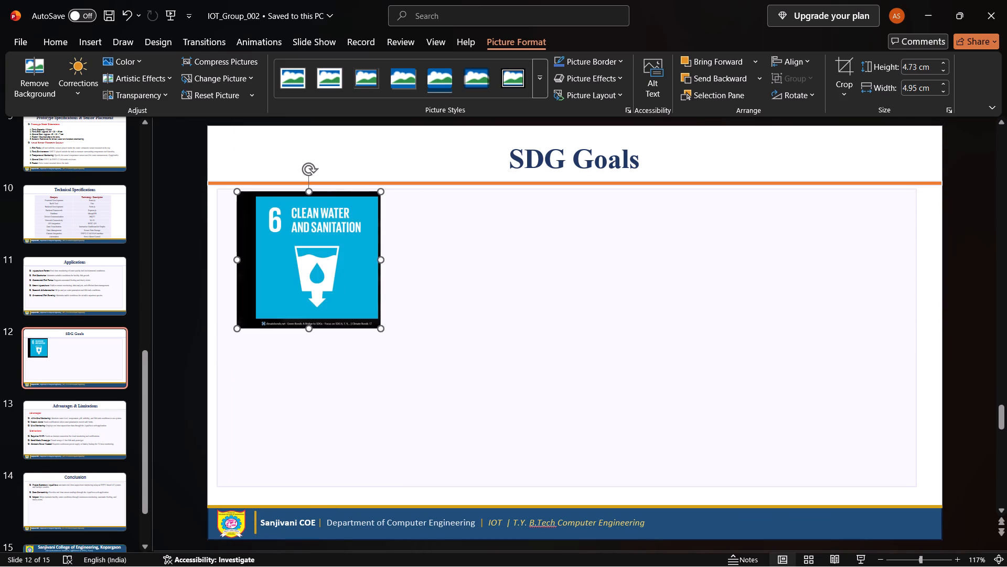
Crop the black borders and source caption off the SDG 6 picture, leaving a square of about 4.24 cm.
left_click(844, 62)
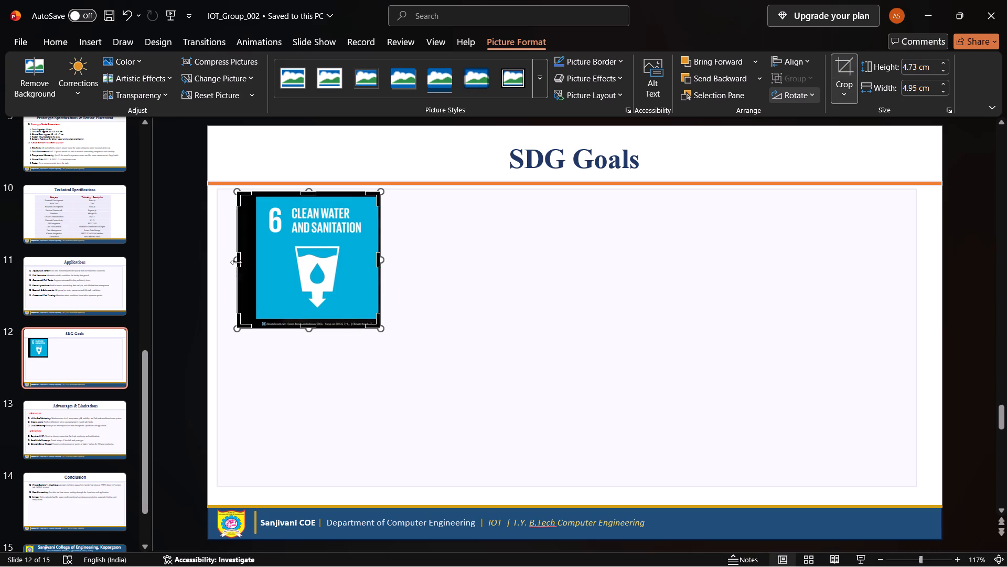
left_click_drag(237, 262, 254, 264)
left_click_drag(317, 190, 317, 193)
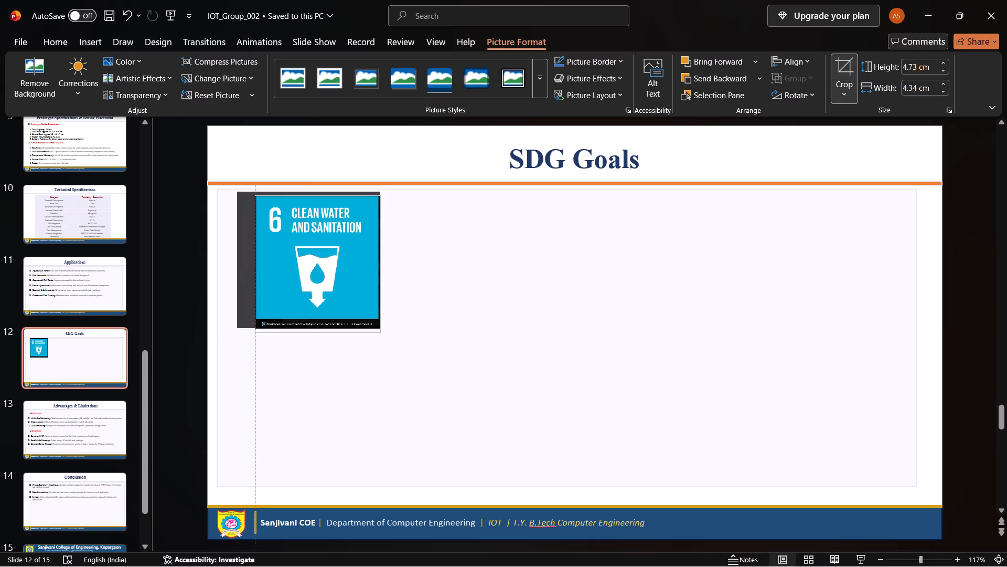
left_click_drag(317, 193, 317, 194)
left_click(380, 260)
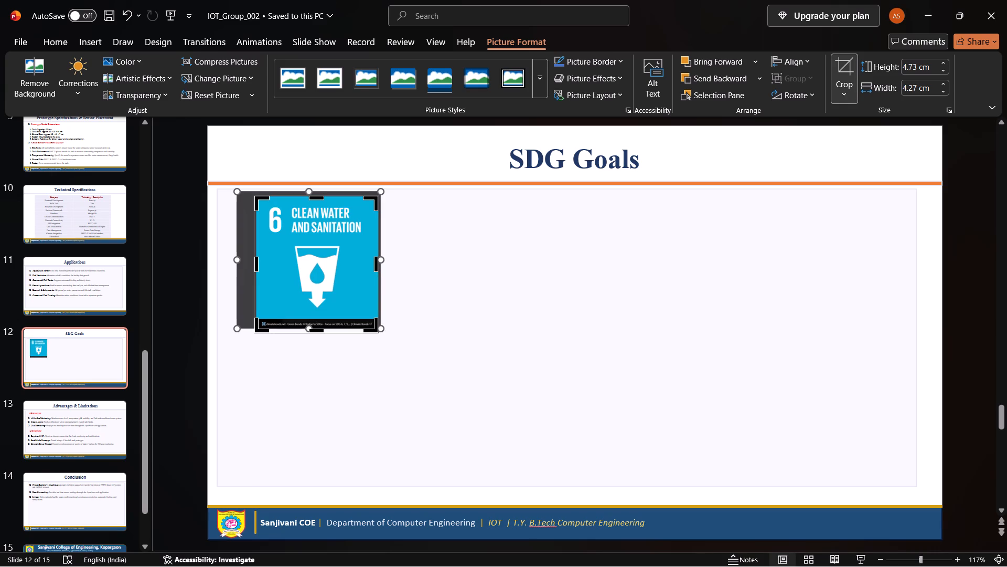
left_click_drag(378, 333, 378, 319)
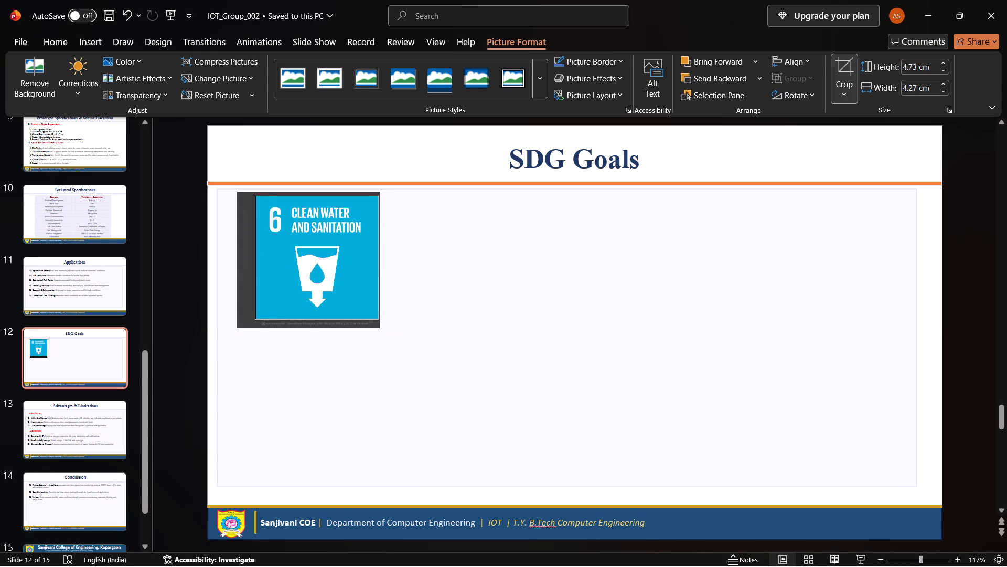
left_click_drag(378, 319, 377, 320)
left_click(485, 271)
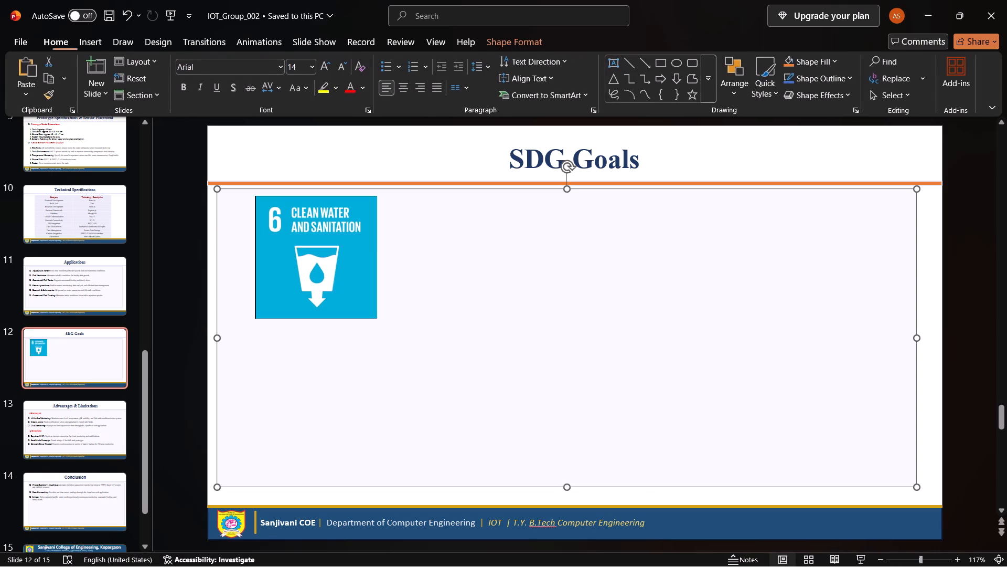
Move the cropped SDG 6 picture closer to the left edge of the slide's content area and slightly down.
left_click(346, 239)
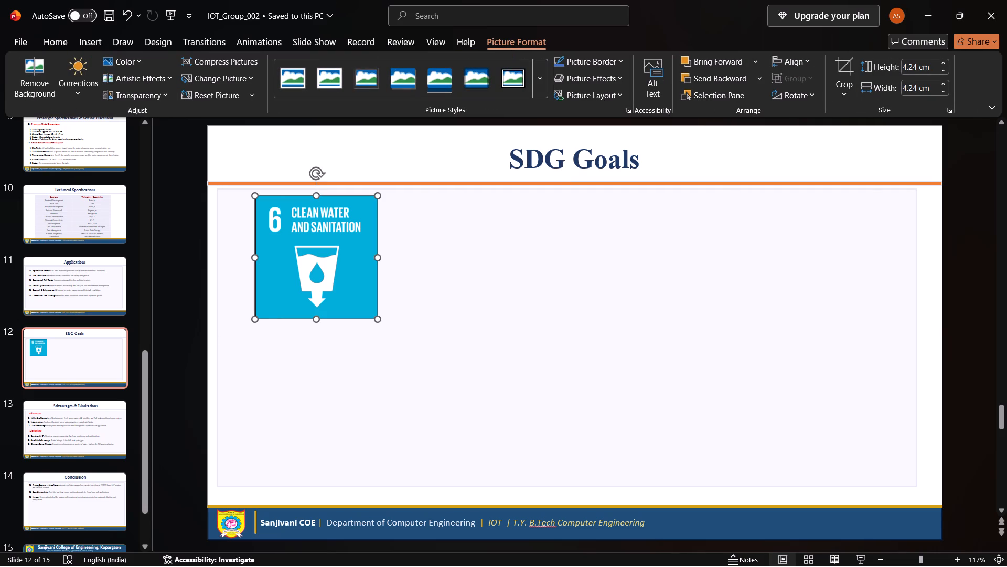
left_click_drag(301, 235, 278, 235)
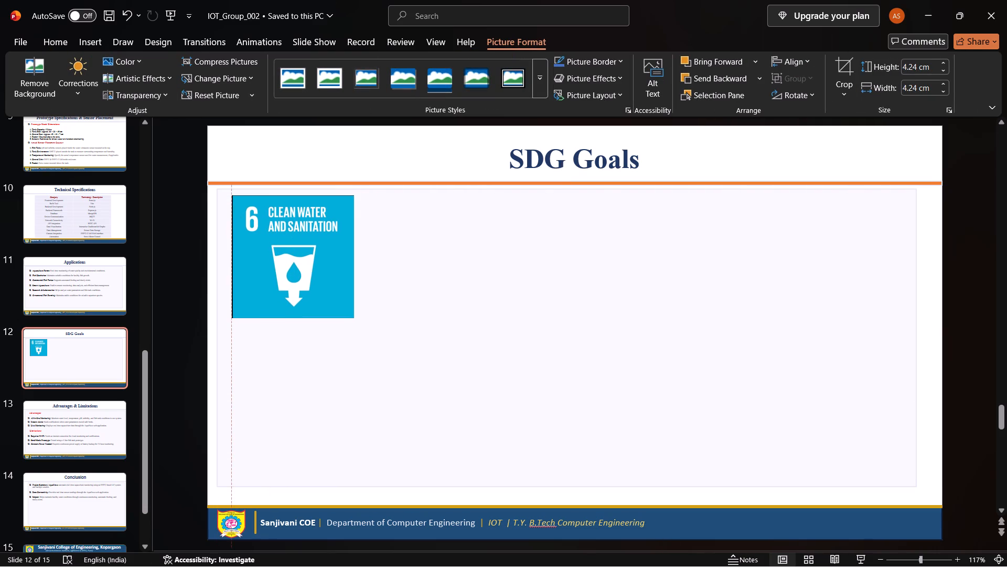
left_click_drag(278, 235, 278, 237)
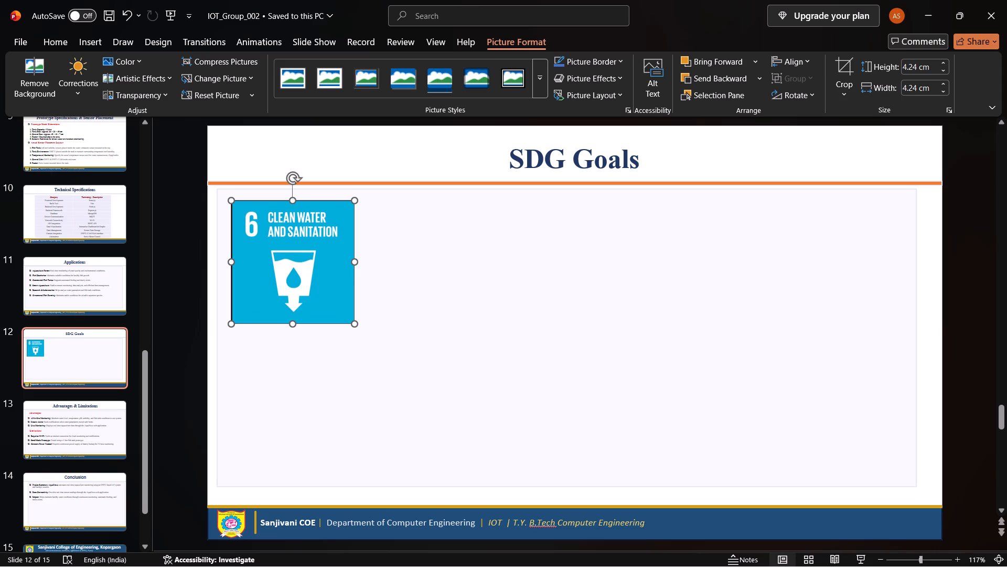
Start inserting a picture from this device and open the Screenshots folder inside Pictures.
left_click(86, 40)
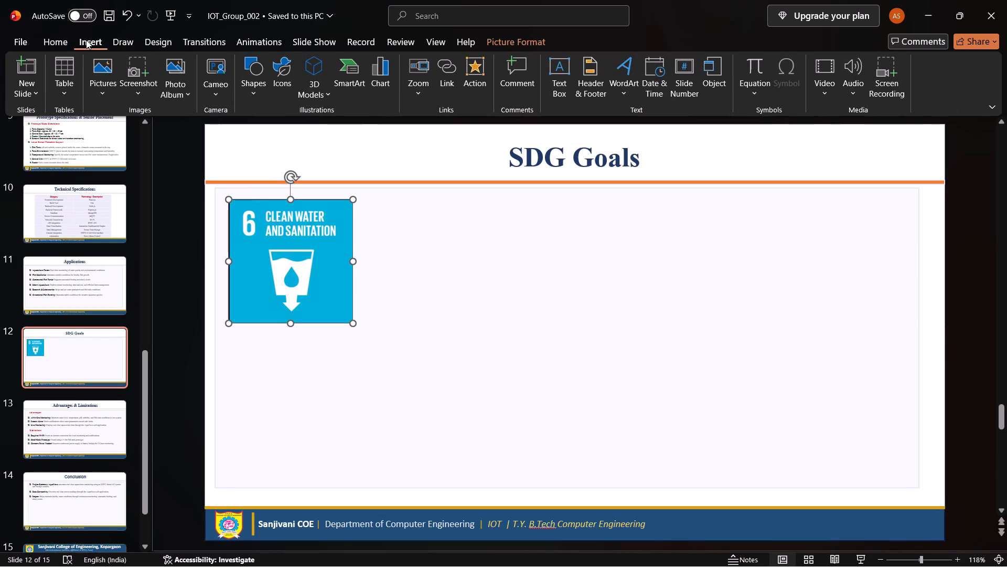
left_click(111, 89)
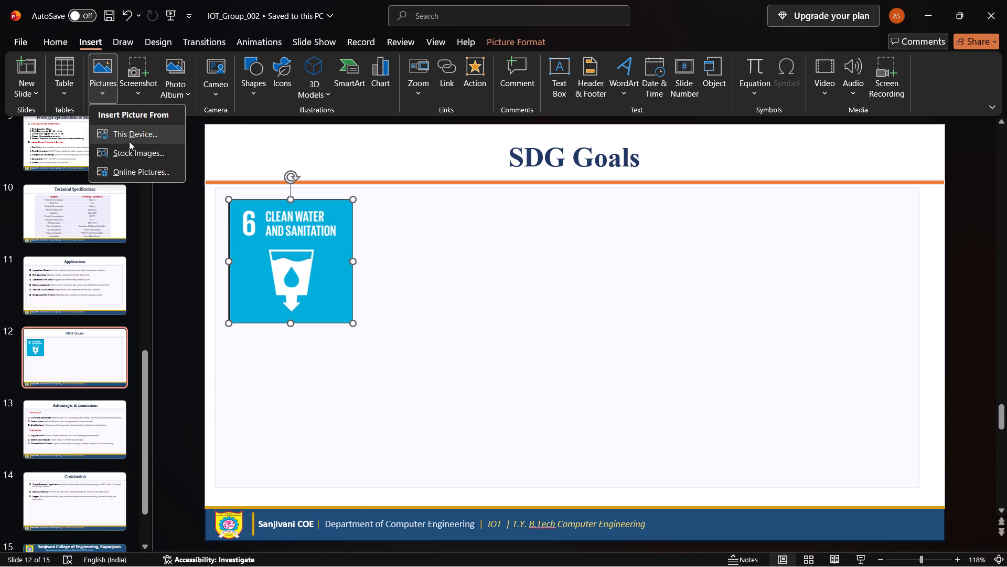
left_click(130, 138)
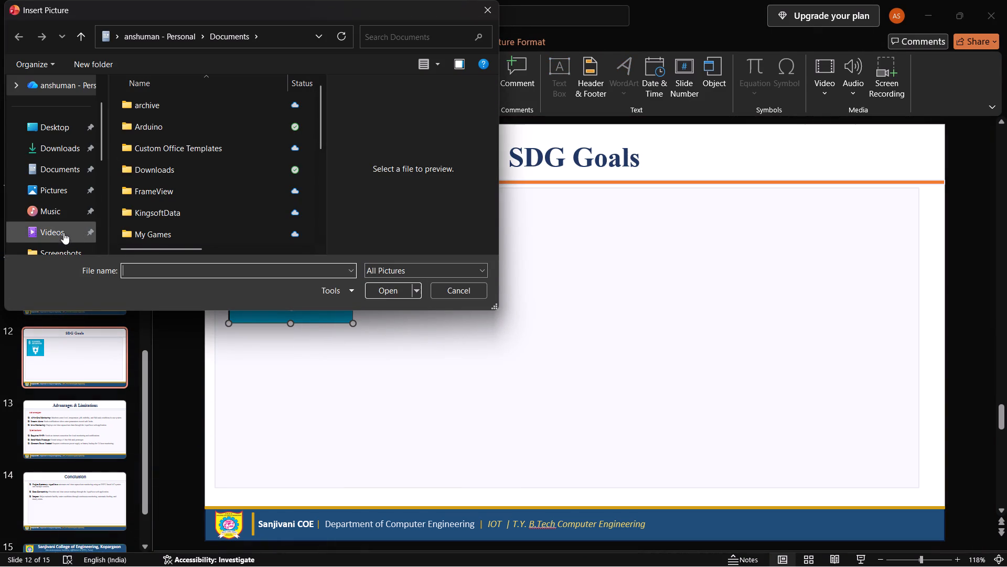
left_click(71, 195)
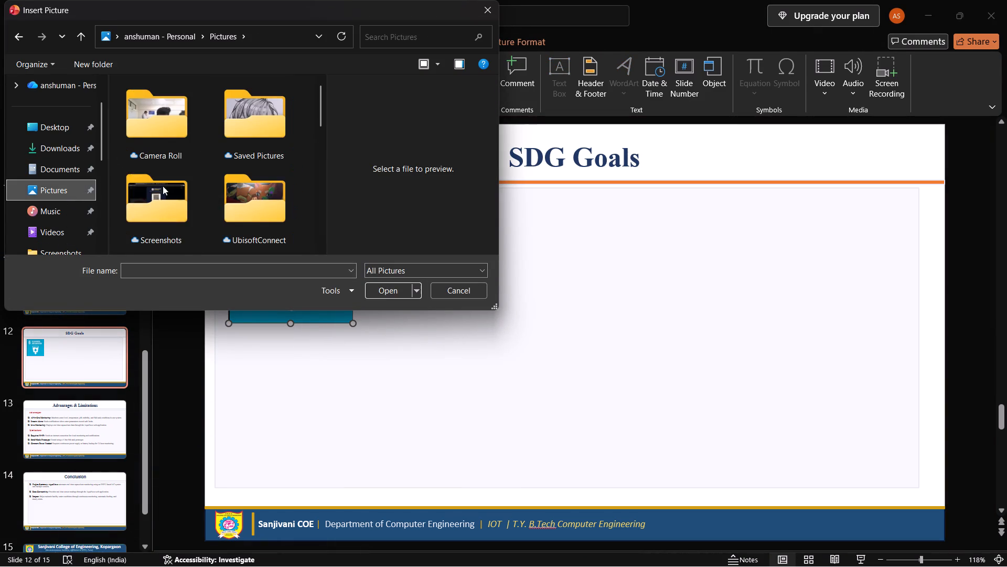
left_click(174, 189)
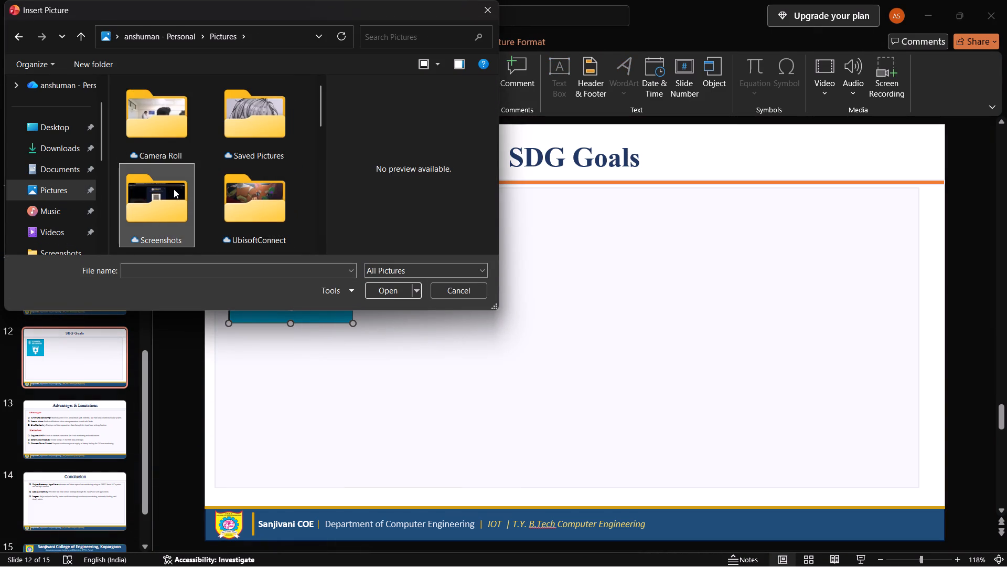
double_click(174, 189)
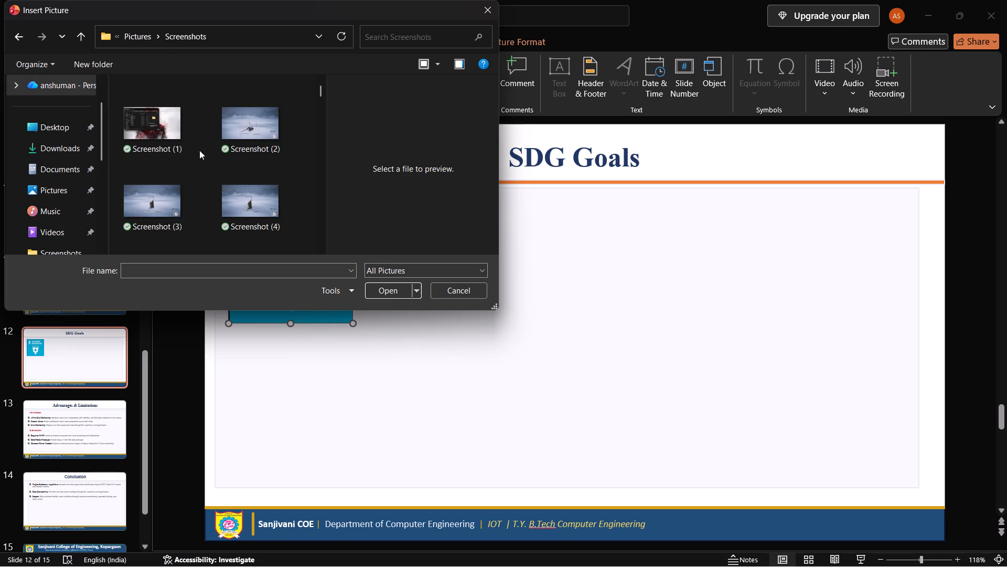
Look through the Screenshots and Camera Roll folders for the remaining SDG image screenshots.
scroll(195, 175, "down", 6)
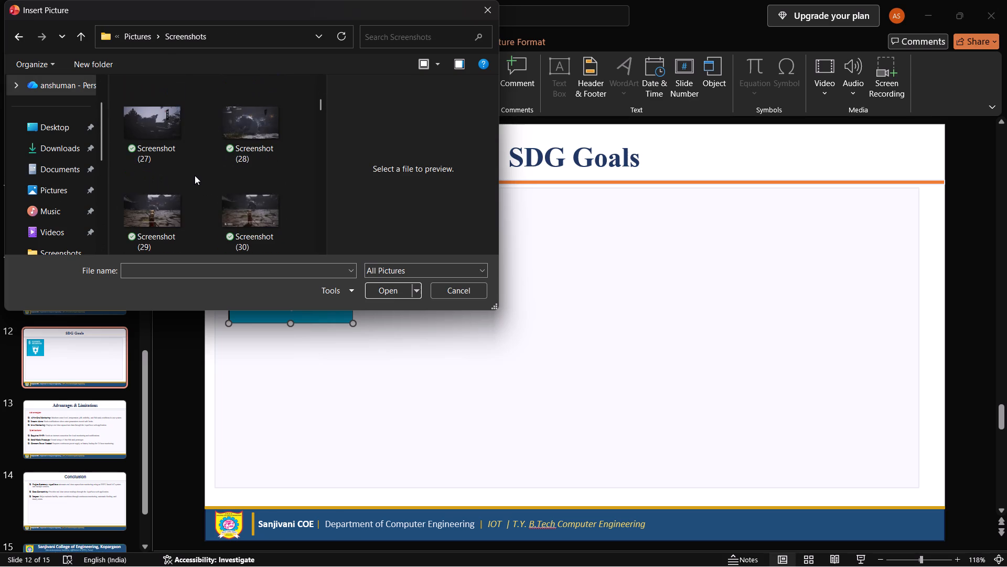
scroll(195, 175, "down", 10)
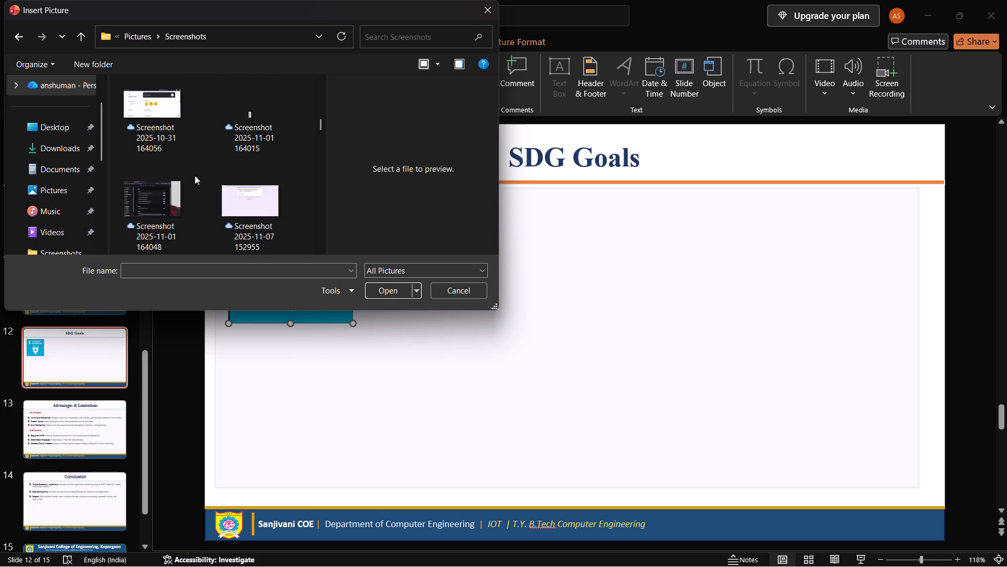
scroll(195, 175, "down", 3)
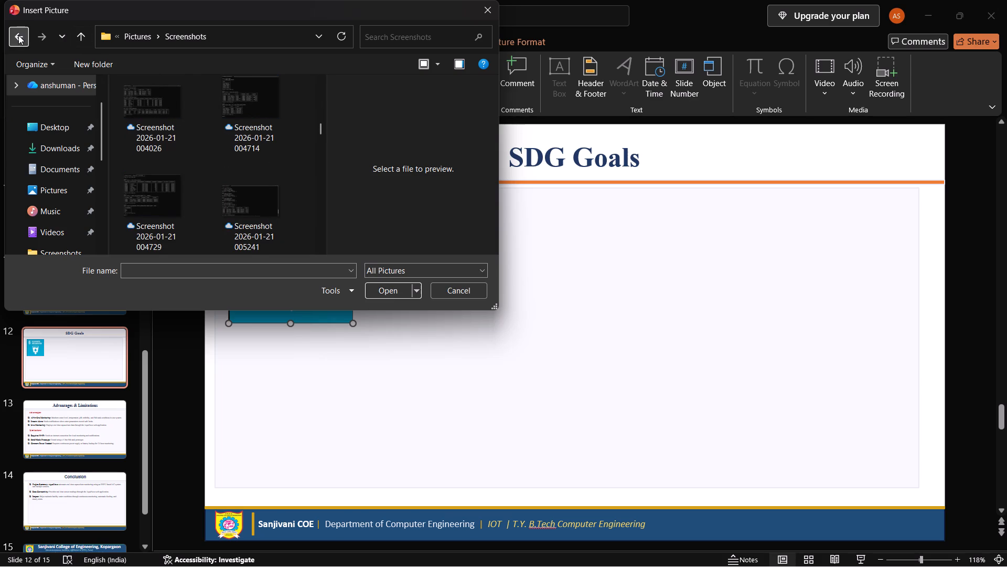
left_click(18, 35)
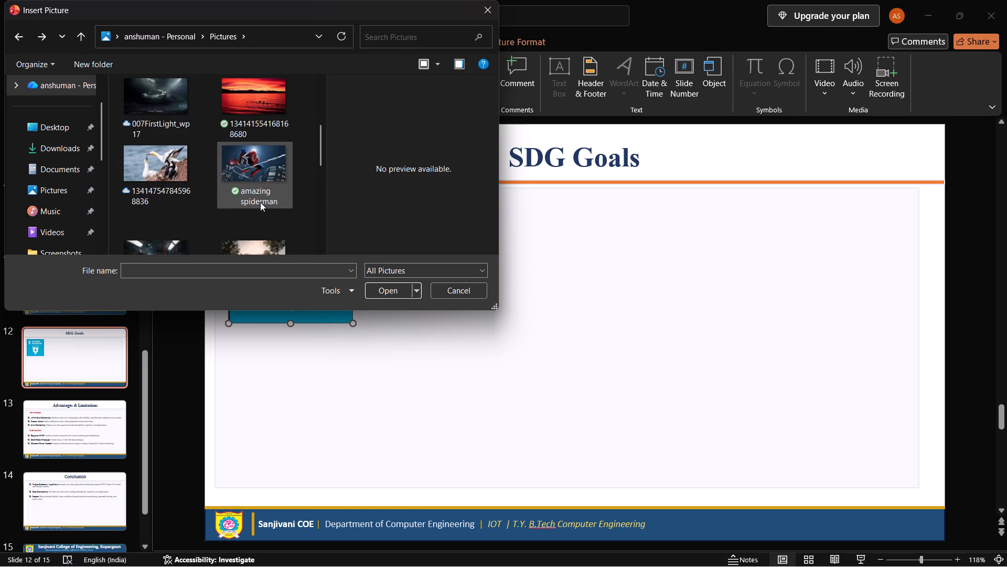
left_click(165, 98)
left_click(165, 98)
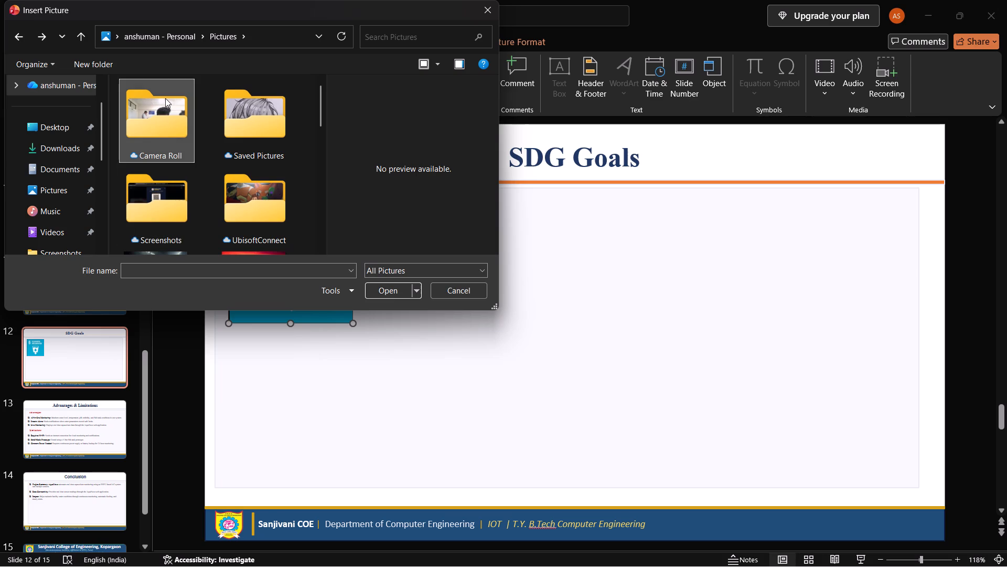
double_click(165, 98)
scroll(241, 190, "down", 7)
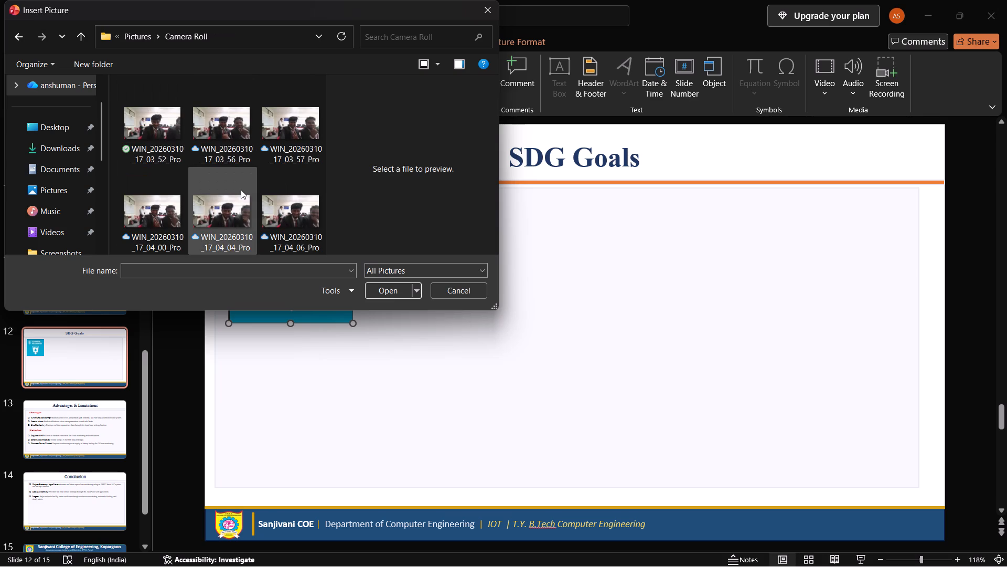
scroll(241, 190, "down", 4)
left_click(18, 30)
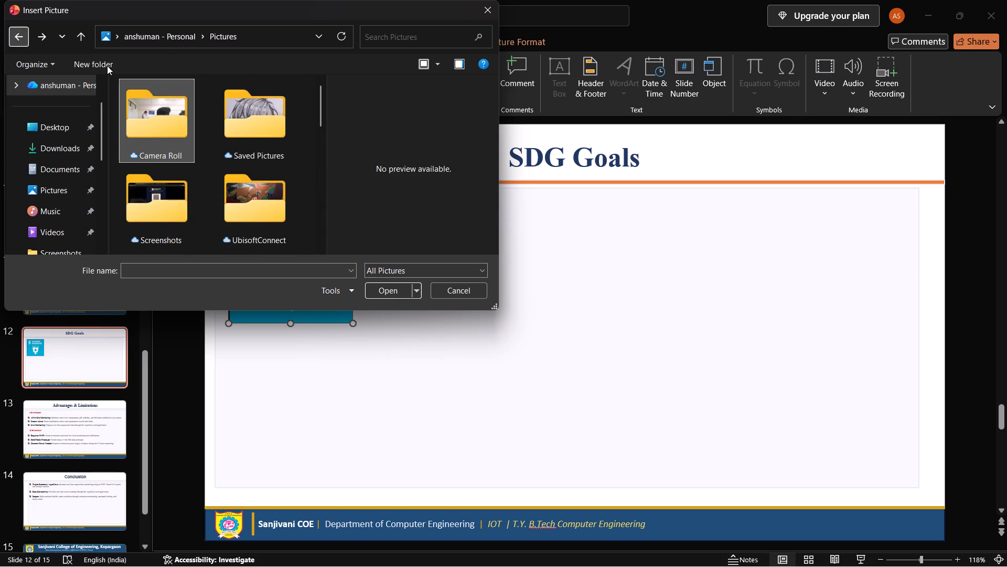
left_click(260, 170)
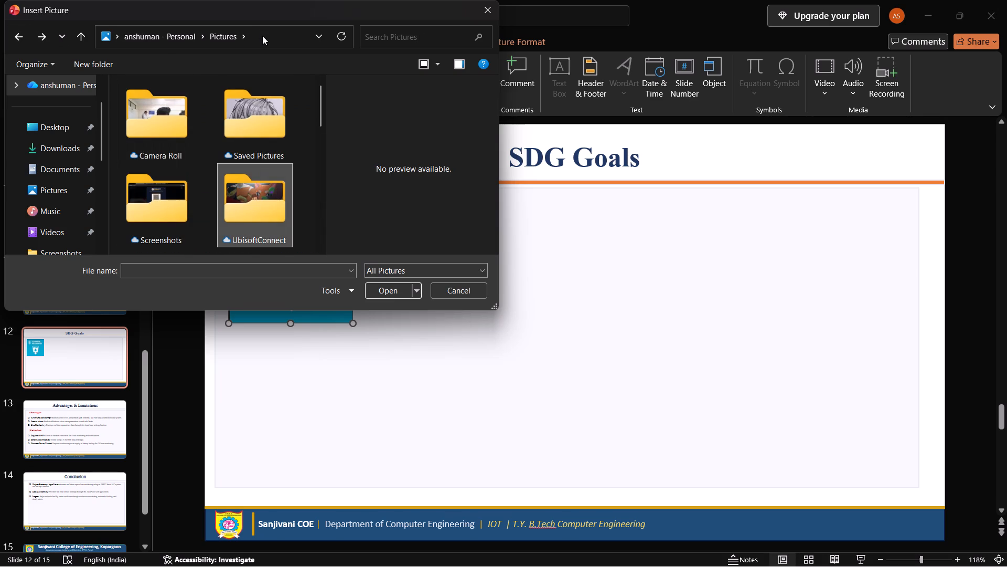
double_click(168, 209)
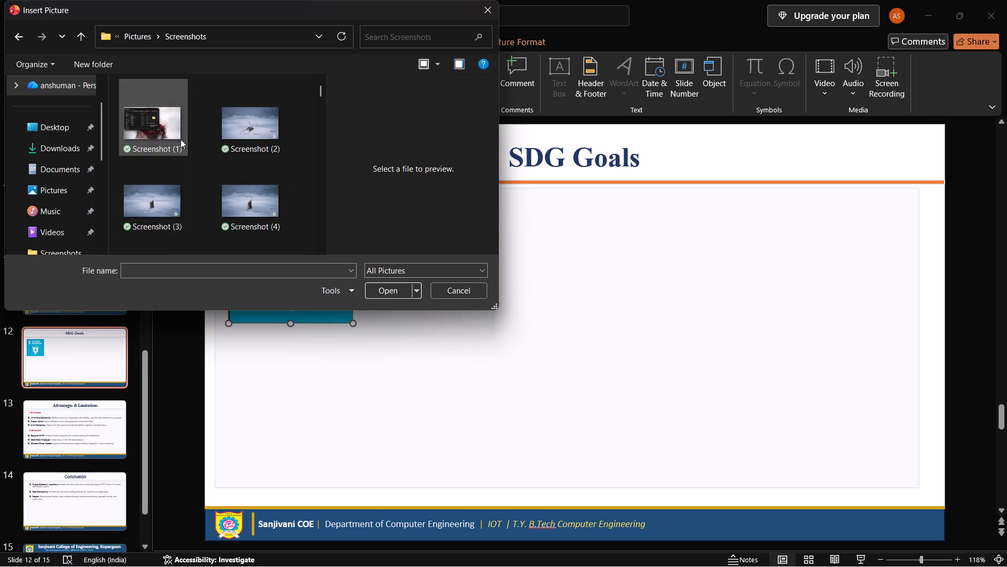
scroll(238, 169, "down", 5)
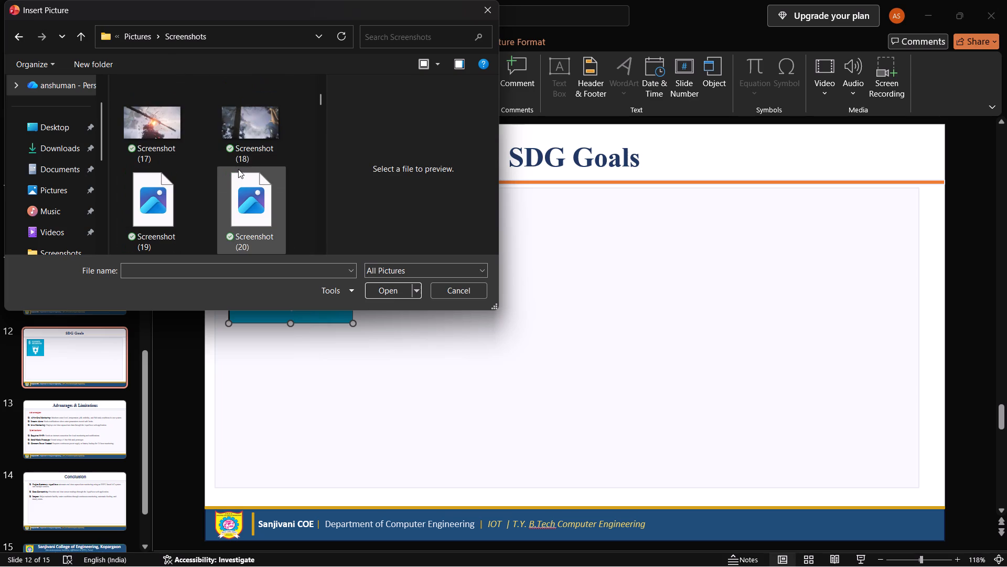
scroll(238, 169, "down", 9)
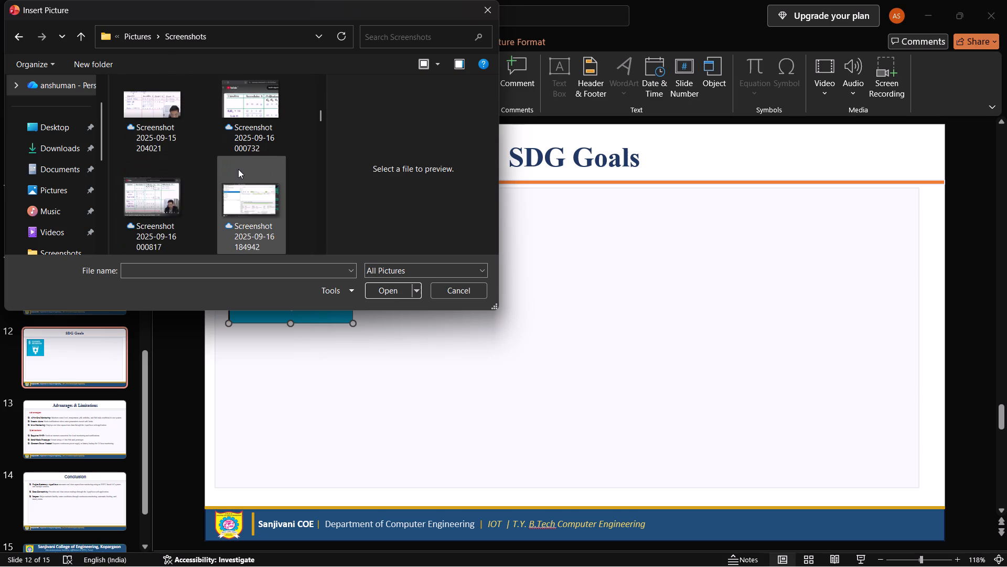
scroll(238, 169, "down", 17)
scroll(238, 169, "down", 19)
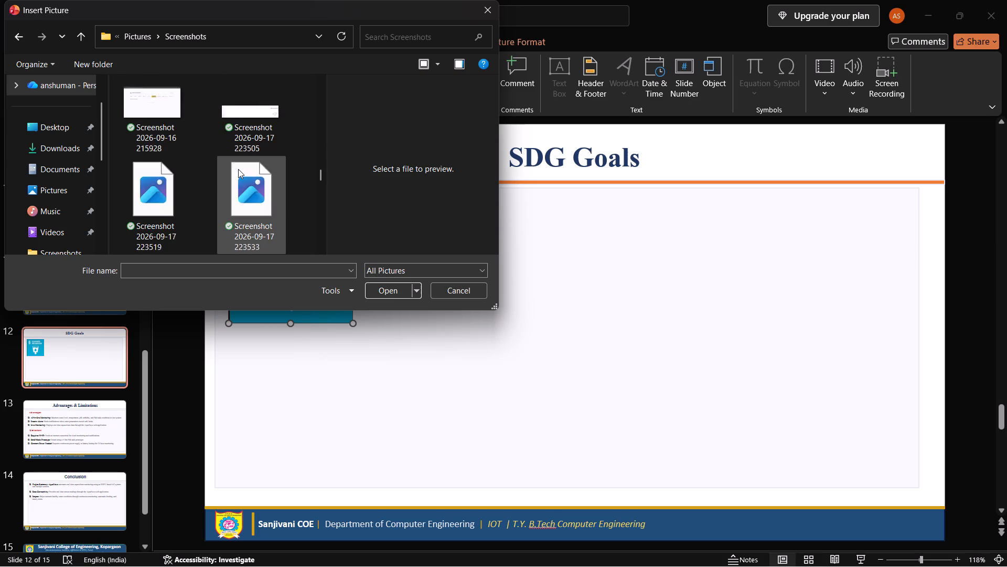
scroll(238, 169, "down", 17)
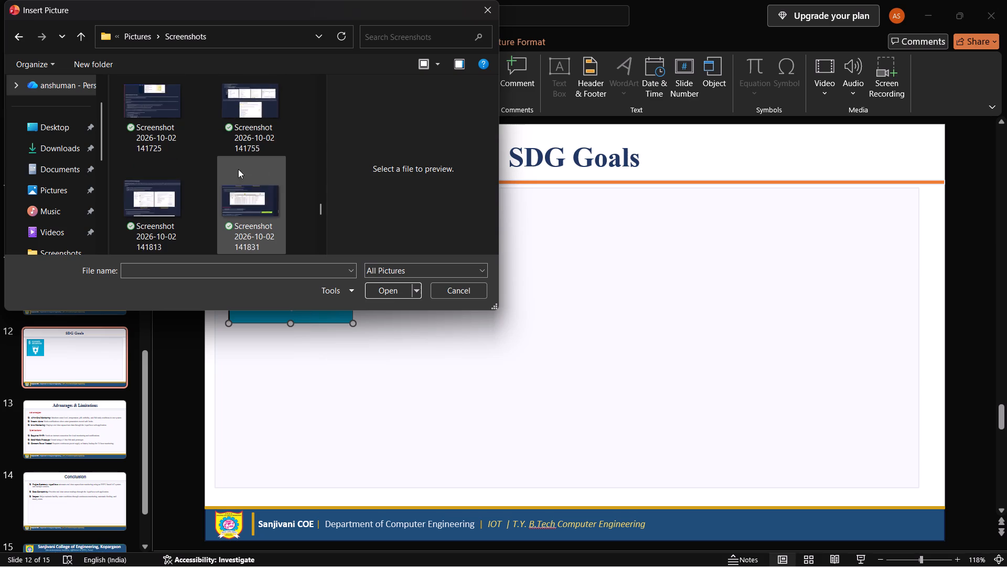
scroll(238, 169, "down", 17)
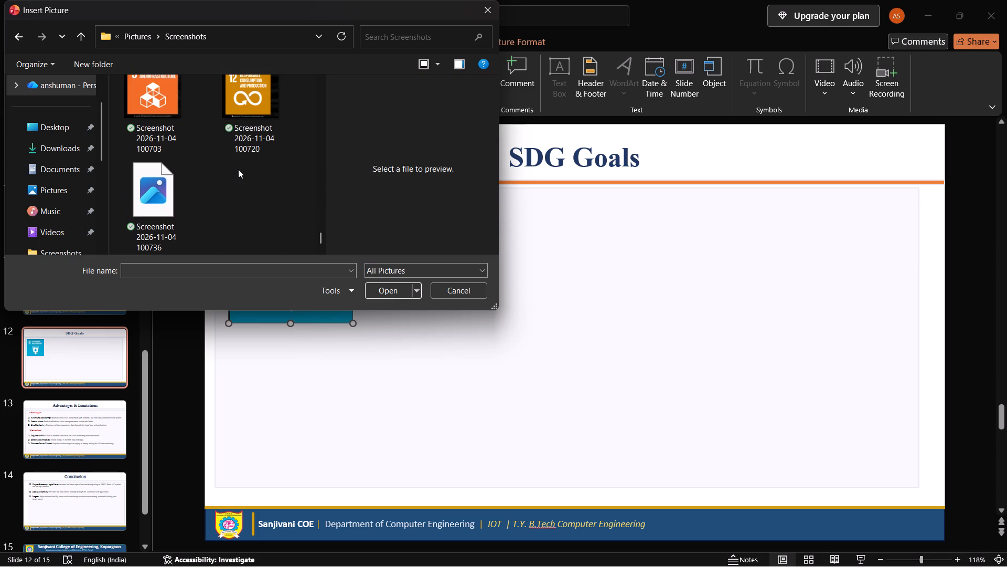
left_click(261, 87)
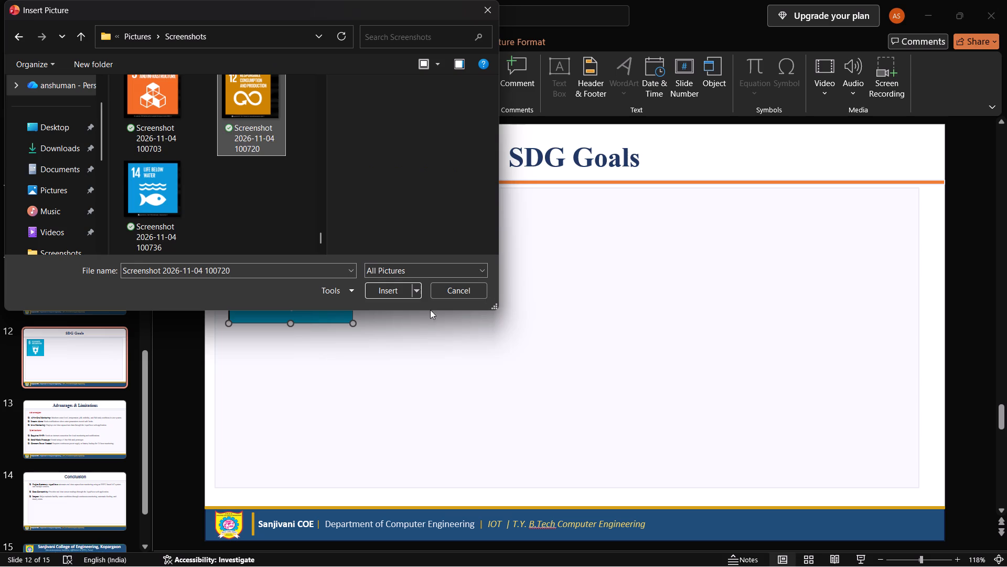
left_click(384, 293)
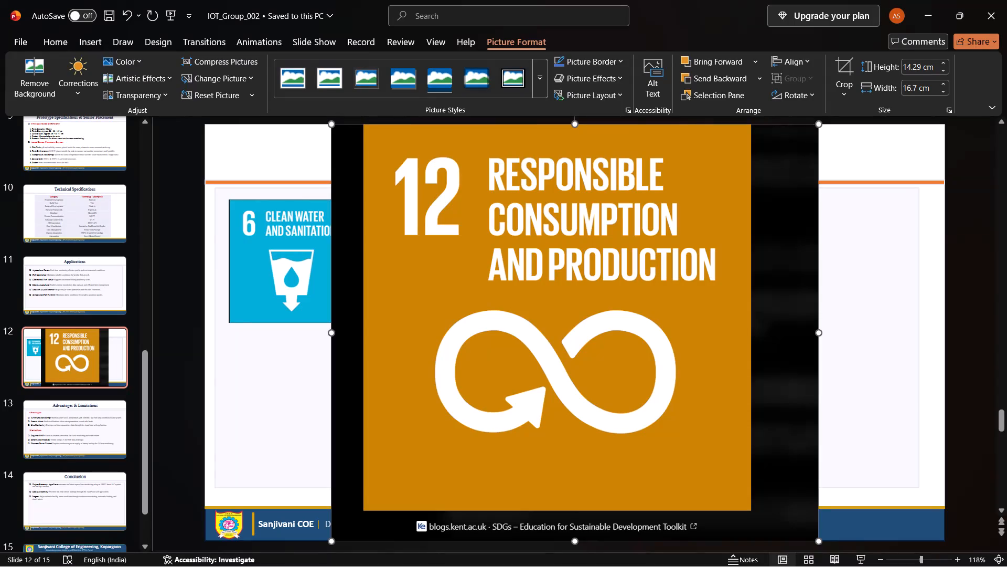
Crop the black borders and source caption off the SDG 12 picture, leaving about 13.07 cm high by 13.11 cm wide.
left_click_drag(575, 123, 588, 250)
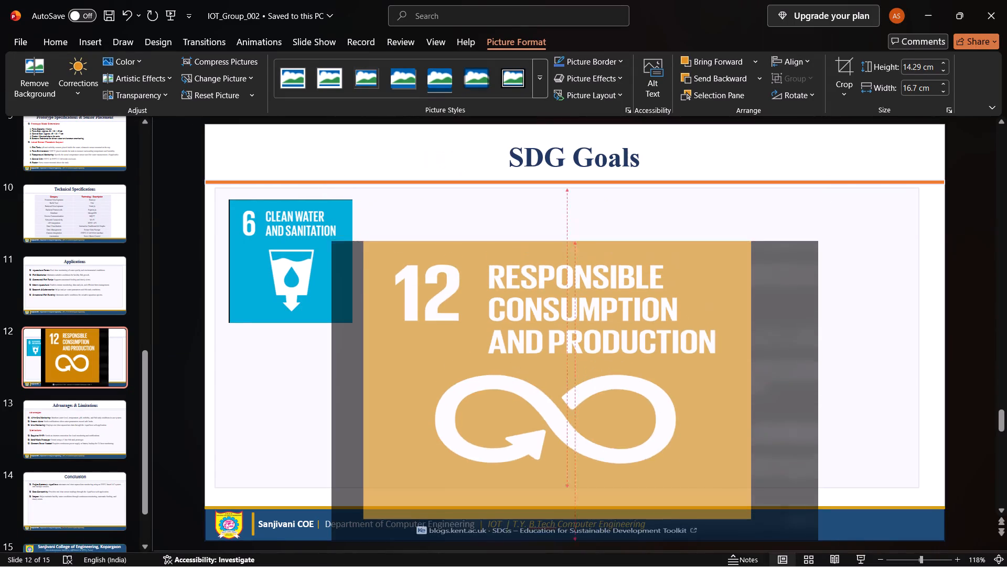
left_click_drag(588, 250, 588, 123)
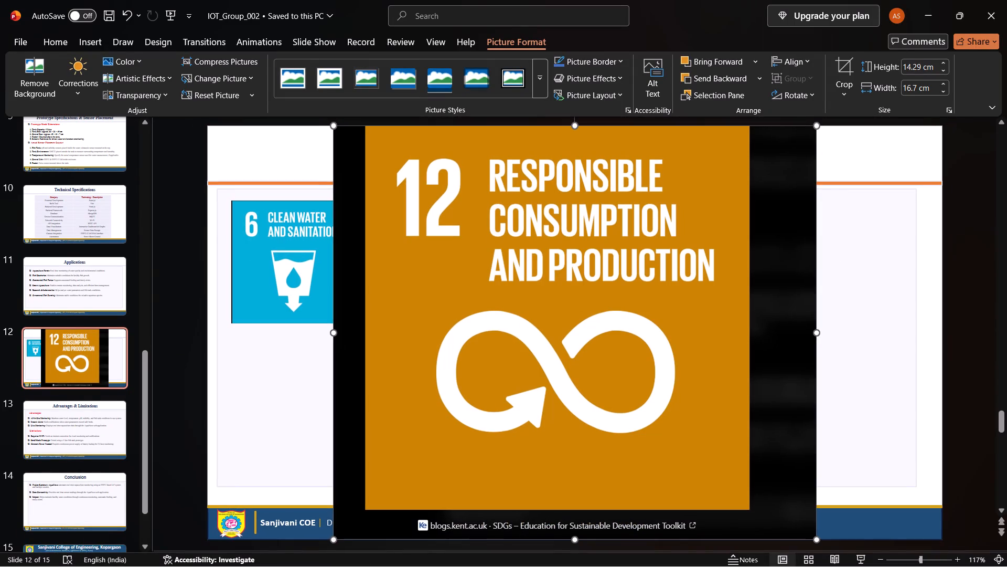
left_click(837, 78)
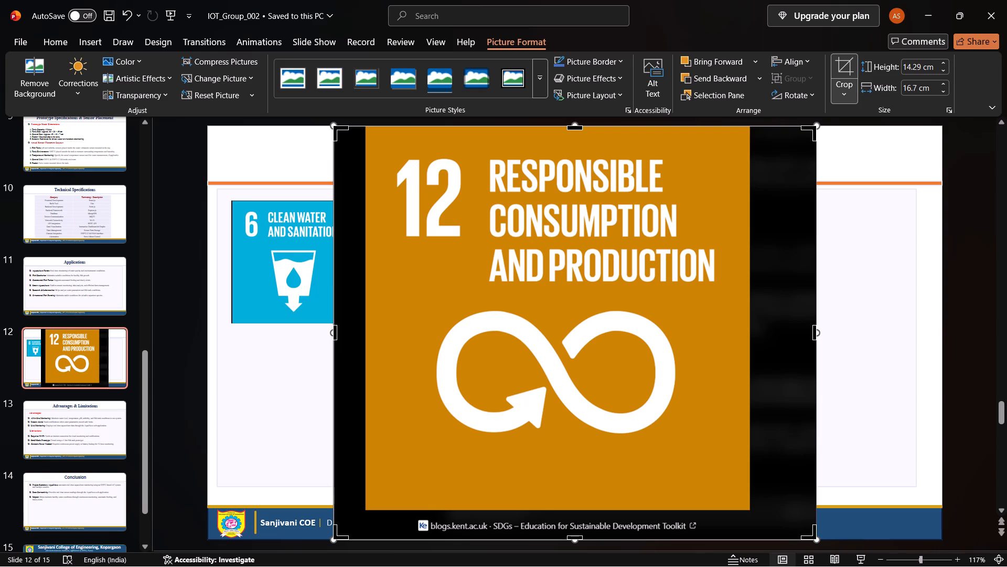
left_click_drag(815, 332, 753, 332)
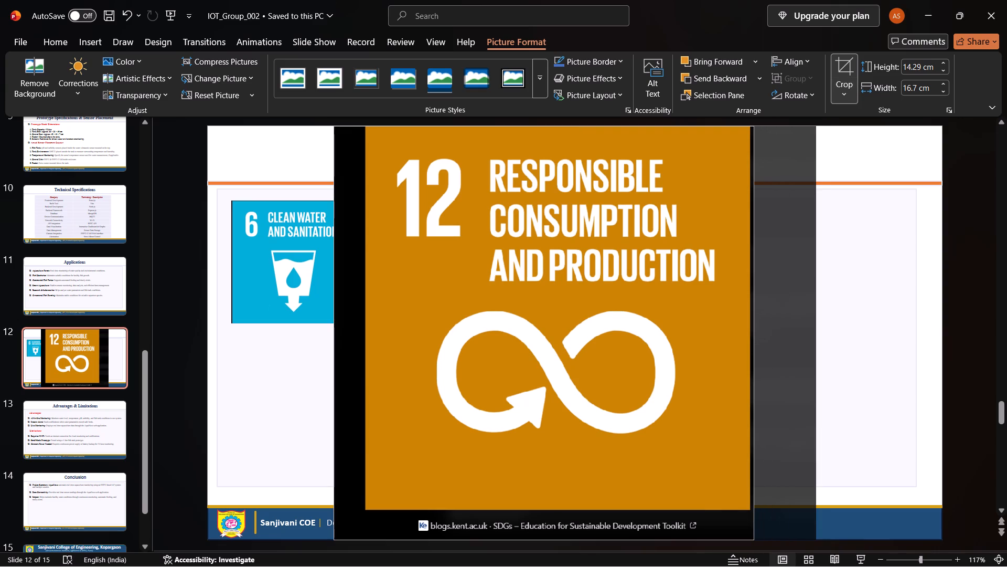
left_click_drag(753, 332, 751, 332)
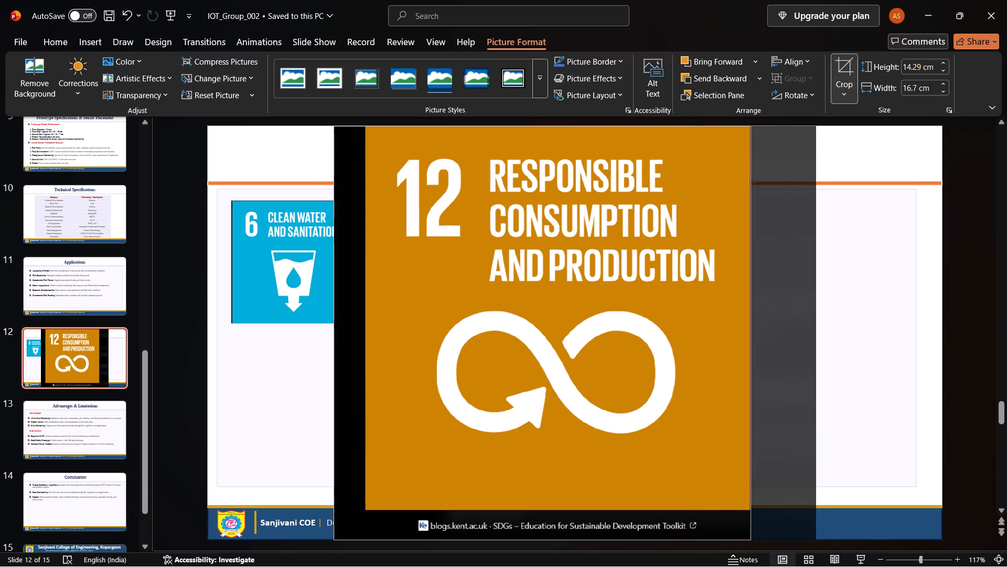
left_click_drag(751, 332, 751, 332)
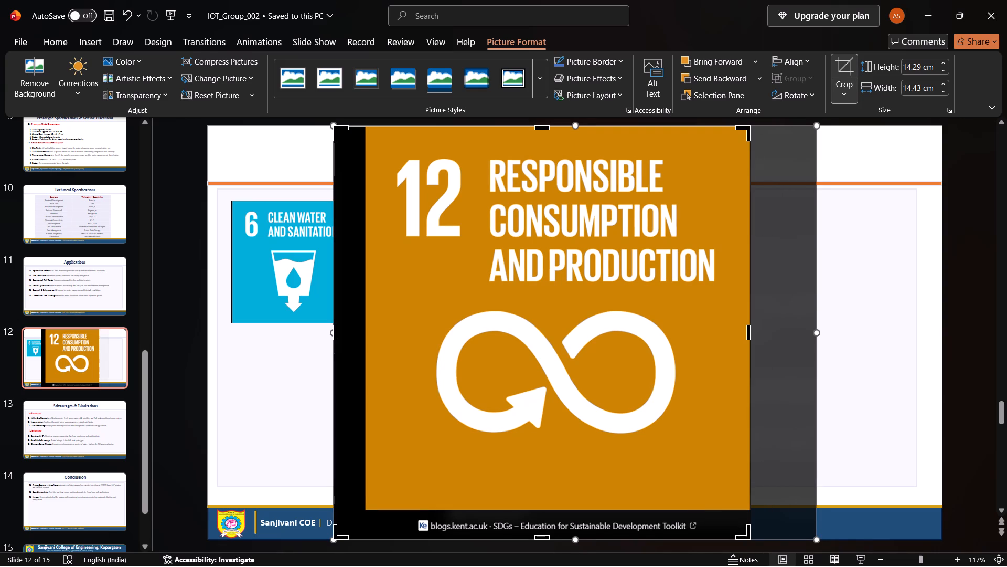
left_click_drag(748, 536, 746, 495)
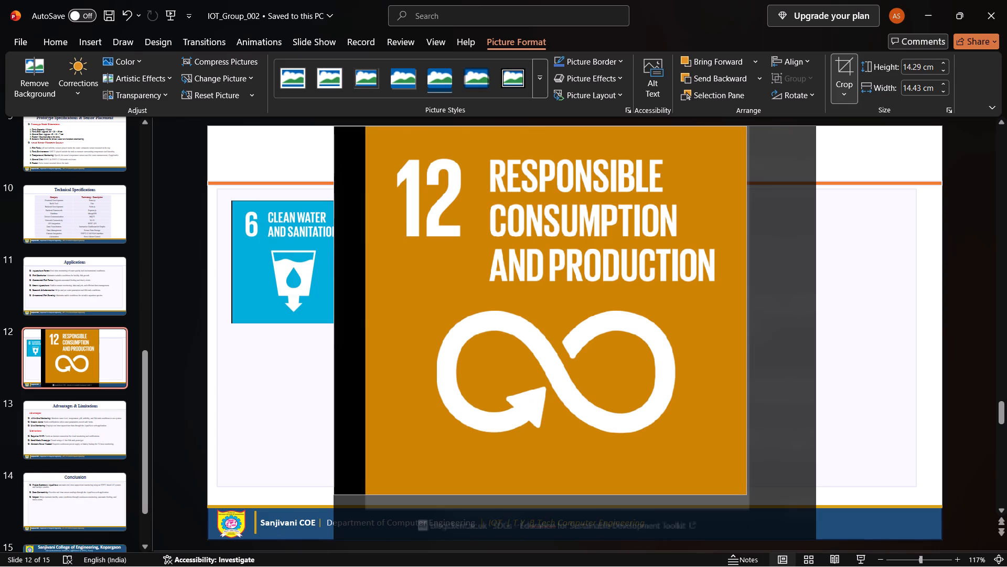
left_click_drag(746, 495, 747, 505)
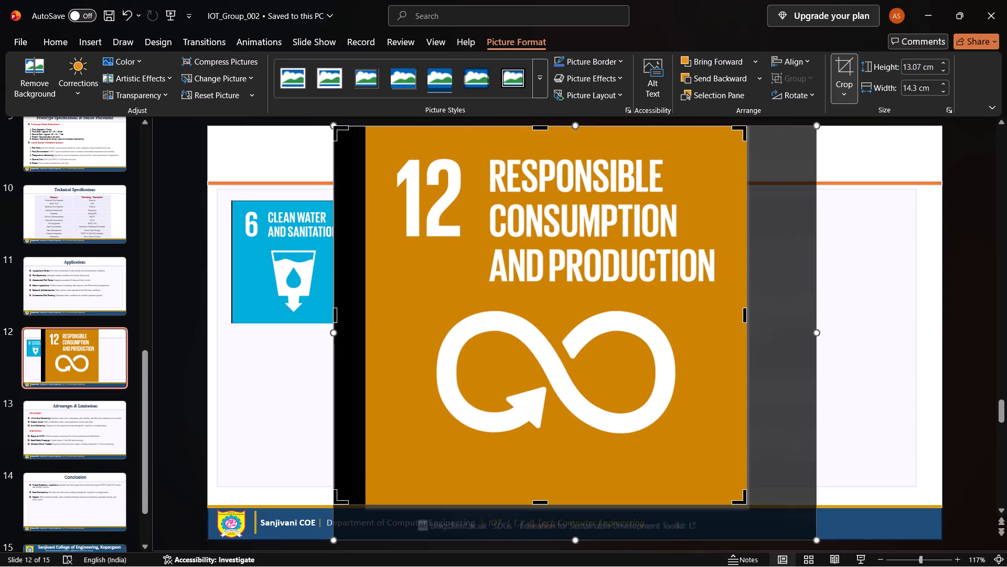
left_click_drag(337, 316, 362, 316)
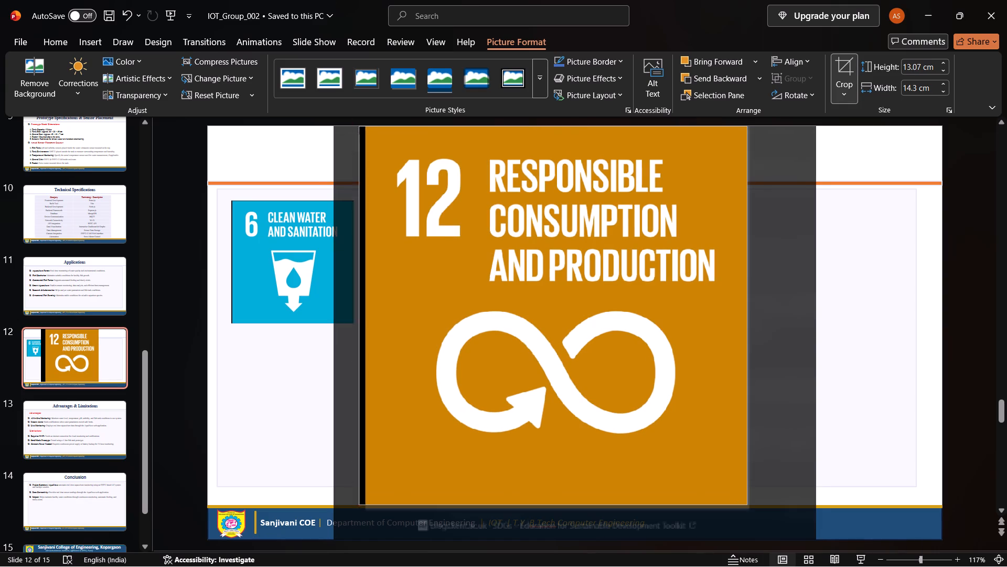
left_click_drag(362, 316, 366, 316)
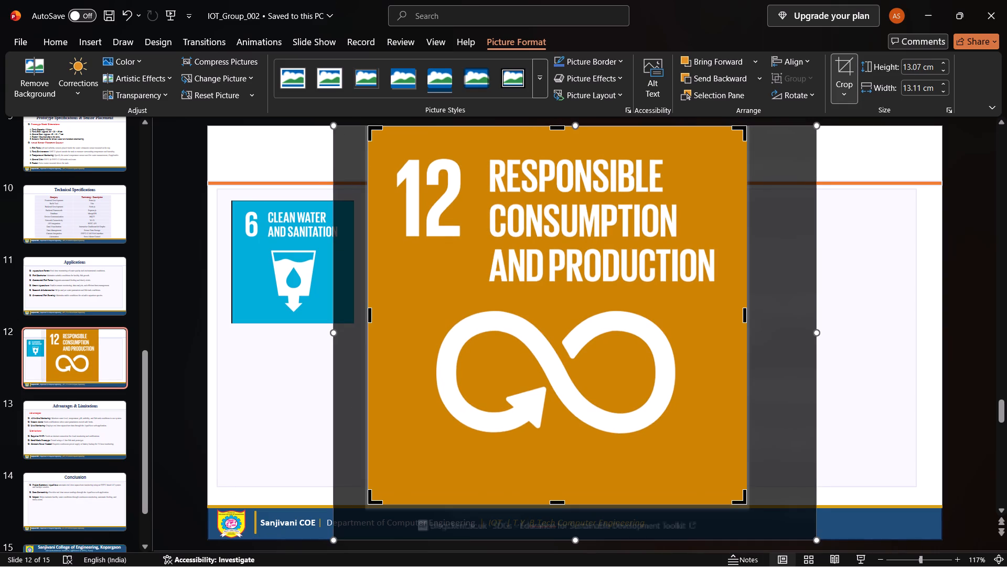
left_click(665, 343)
left_click(884, 374)
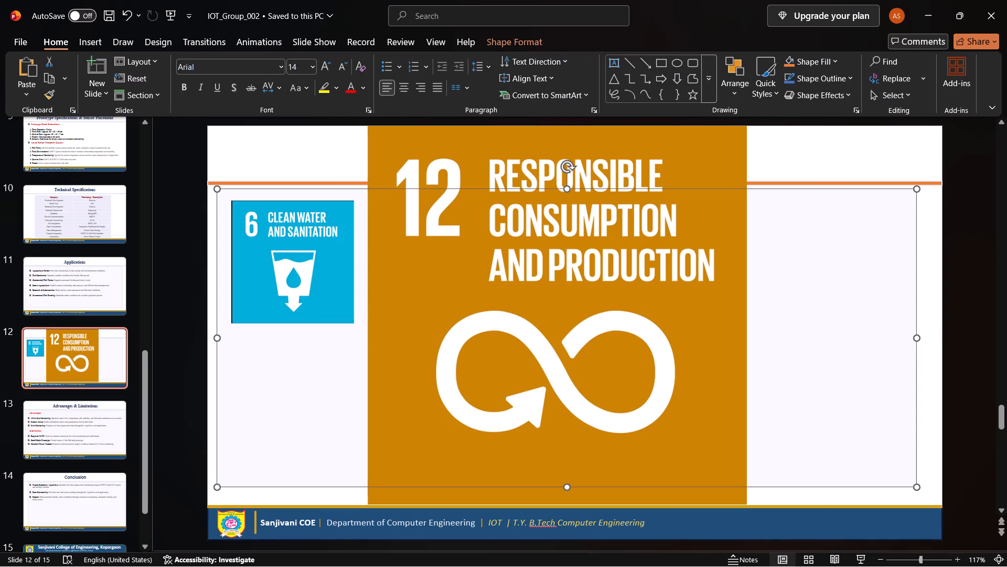
Shrink the SDG 12 picture to about 4.22 cm high by 4.24 cm wide and place it beside the SDG 6 picture, top edges level.
left_click(640, 287)
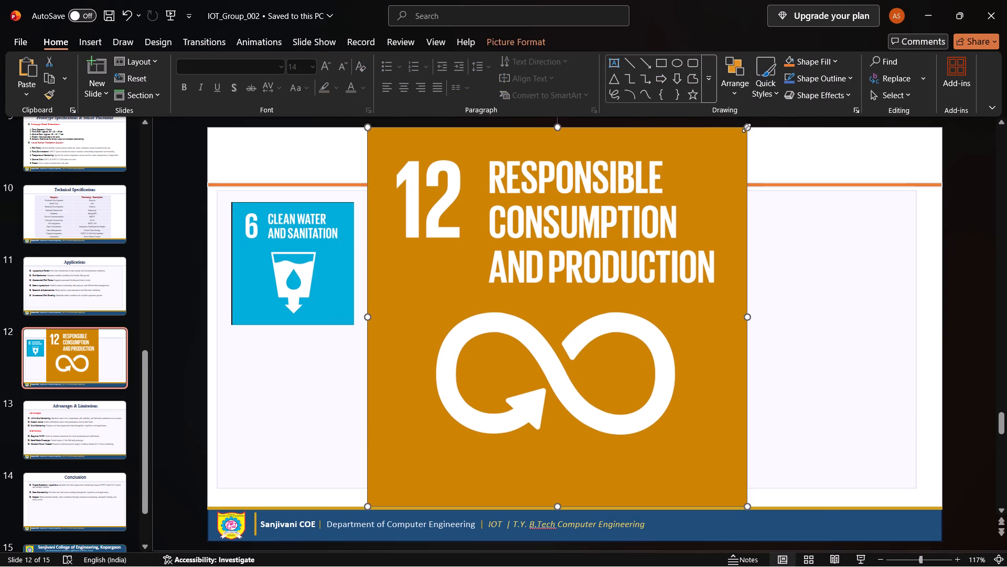
left_click_drag(748, 127, 694, 180)
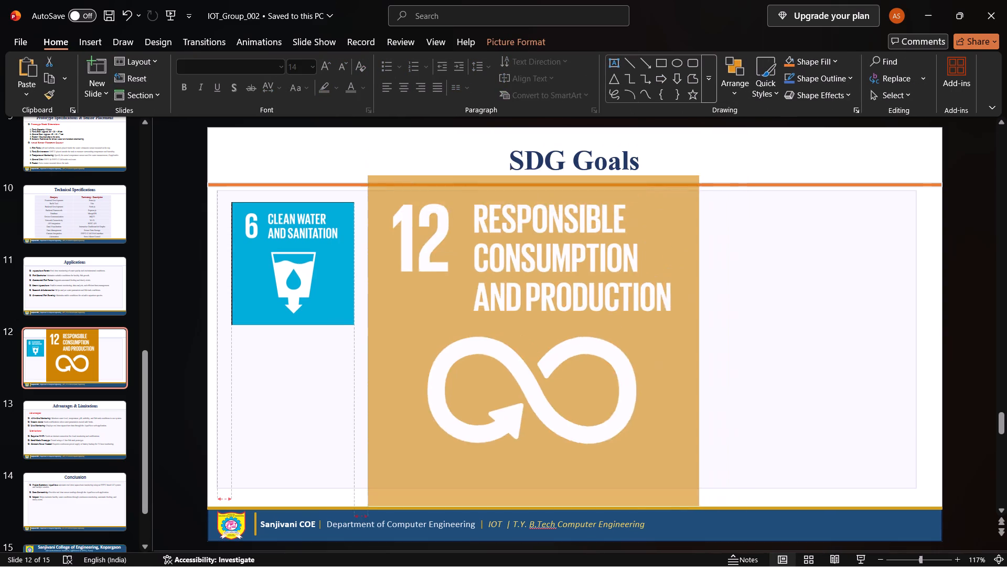
left_click_drag(694, 180, 506, 372)
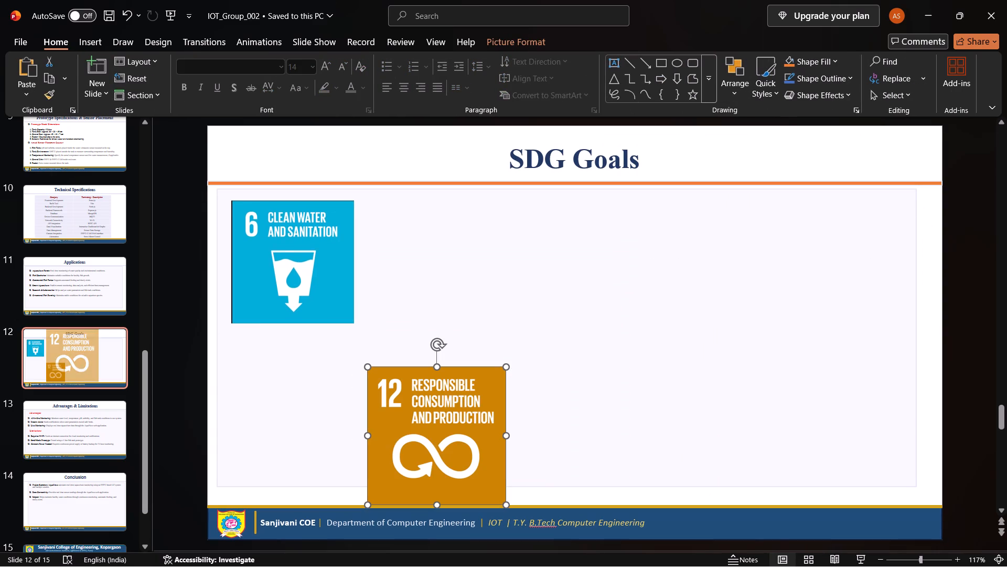
left_click_drag(456, 435, 472, 267)
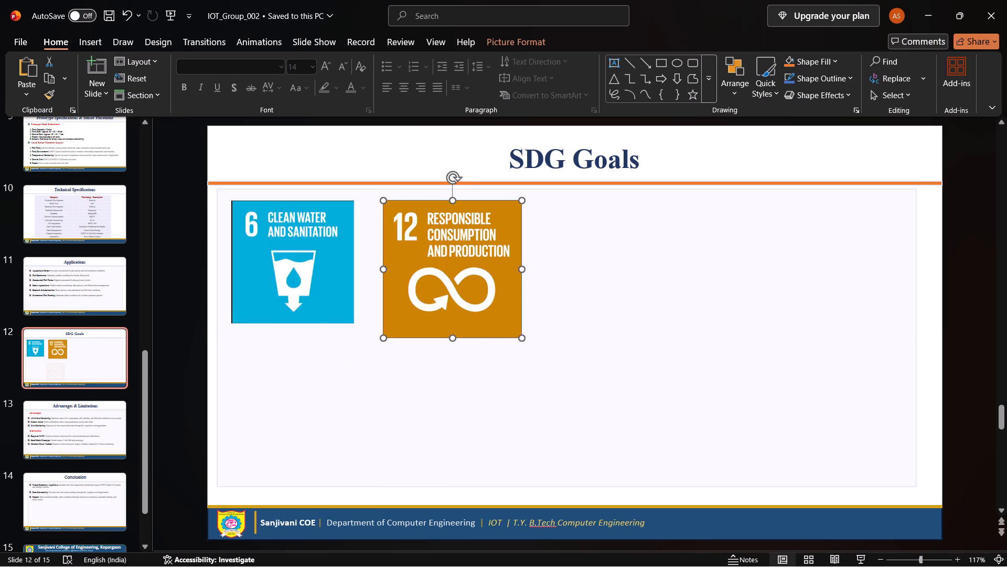
left_click_drag(523, 339, 509, 310)
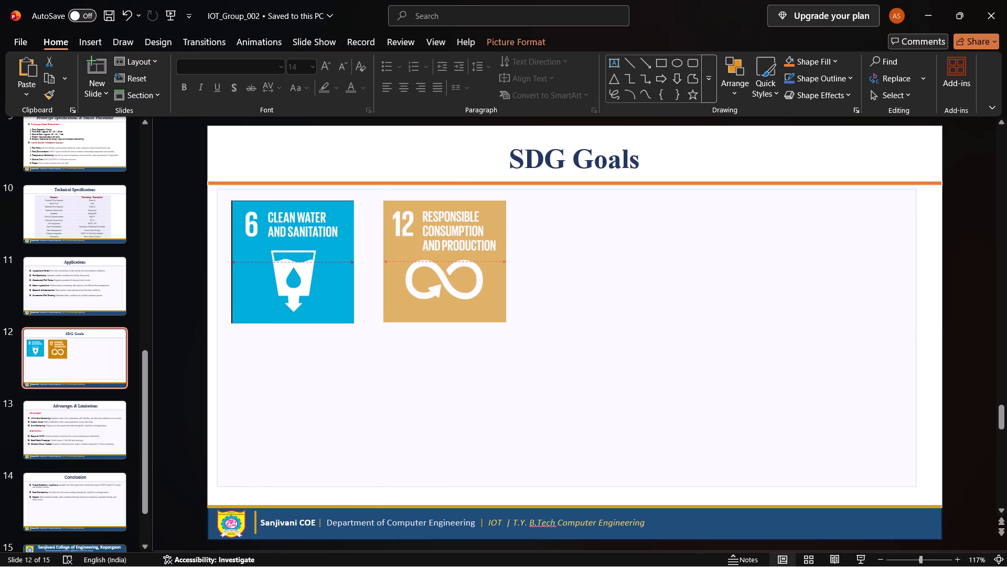
left_click_drag(509, 310, 507, 306)
left_click(607, 289)
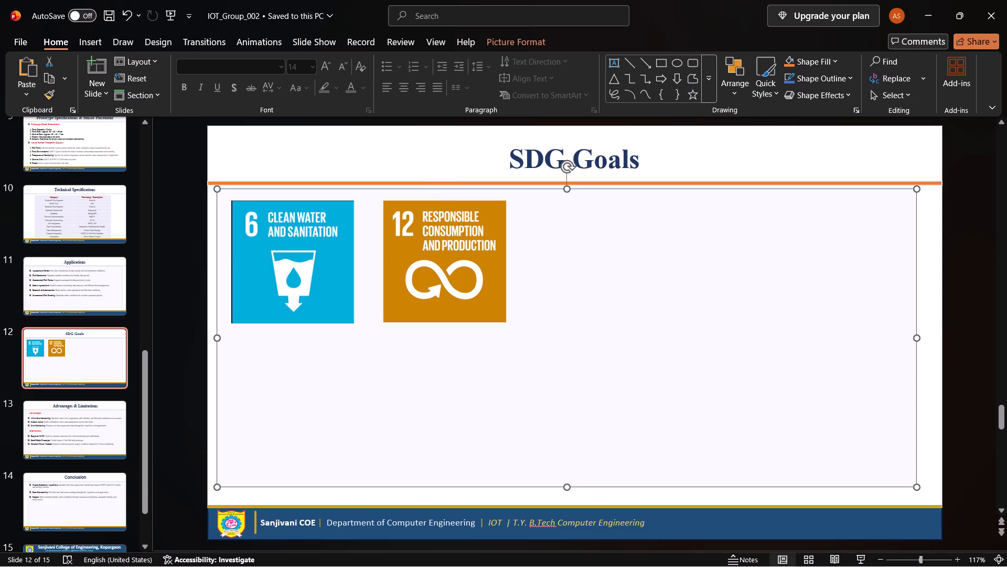
left_click(252, 223)
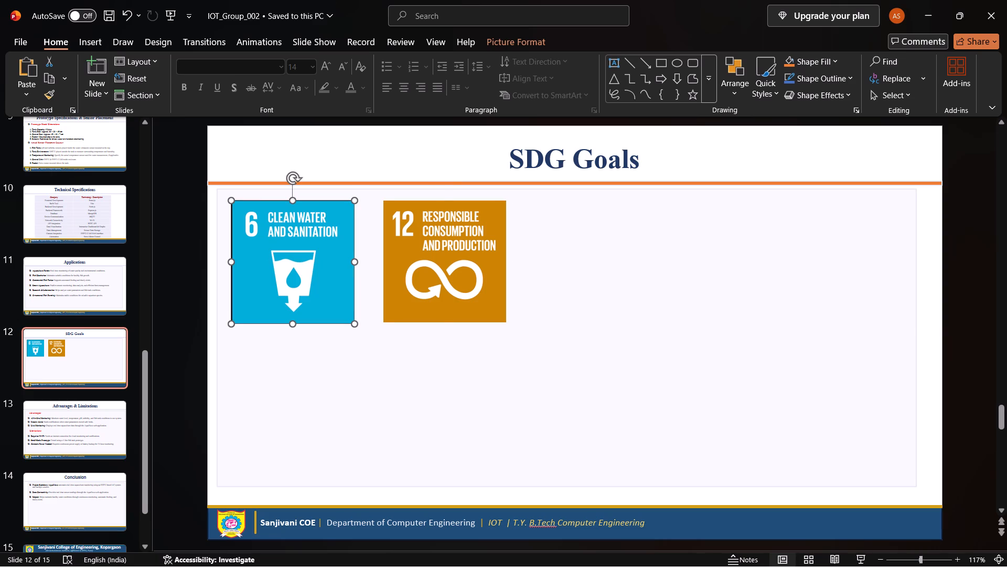
left_click(465, 296)
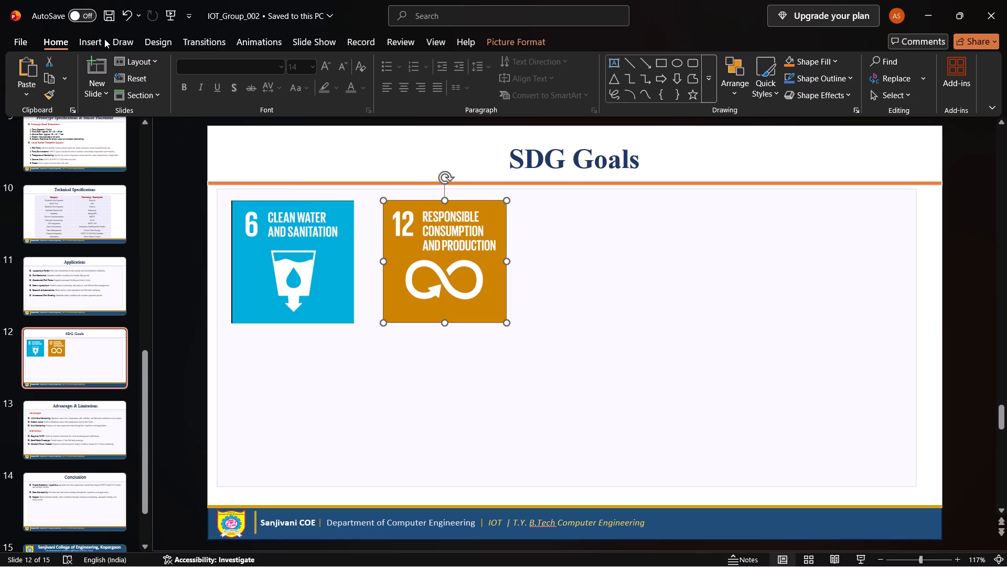
left_click(82, 40)
left_click(97, 82)
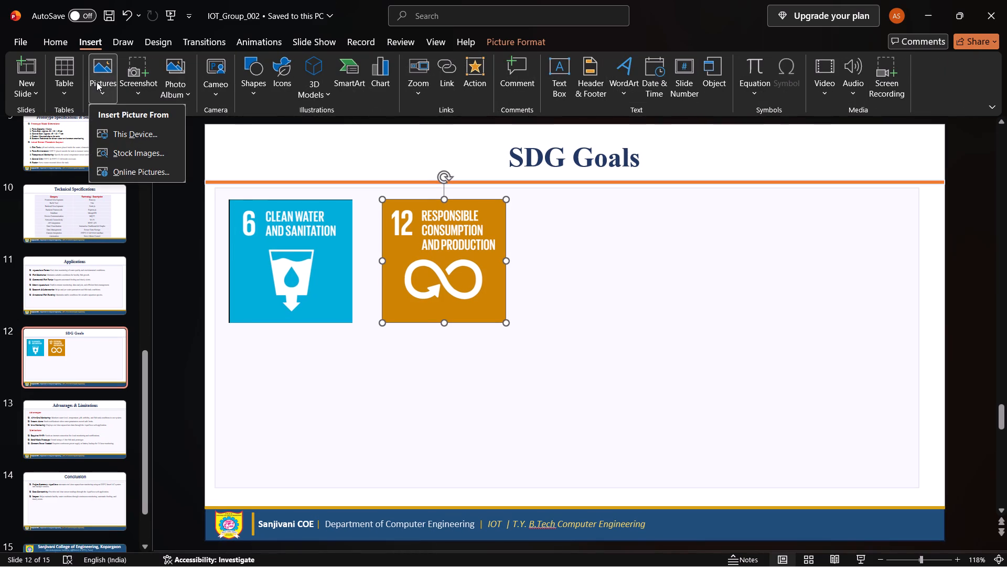
left_click(124, 132)
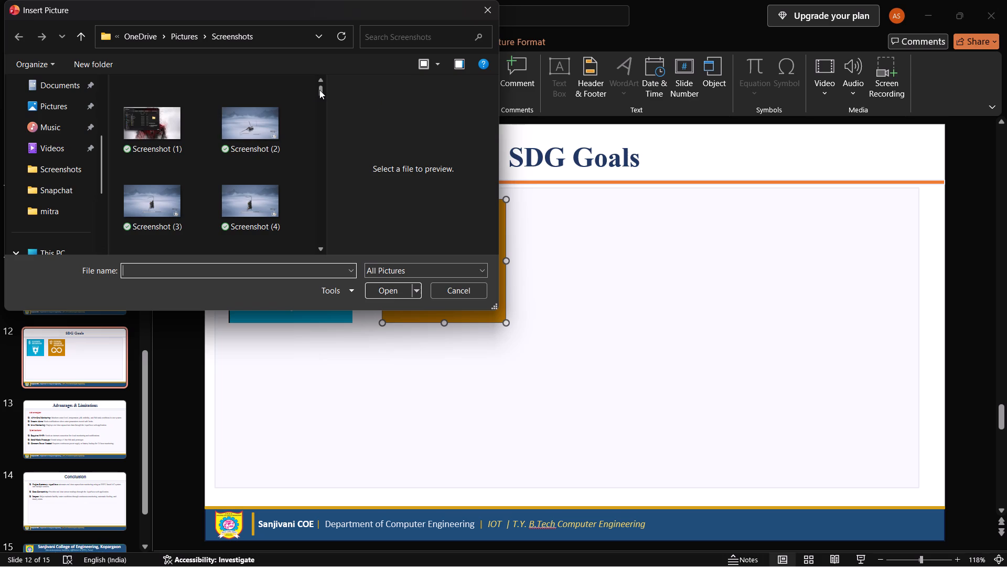
left_click_drag(320, 90, 328, 362)
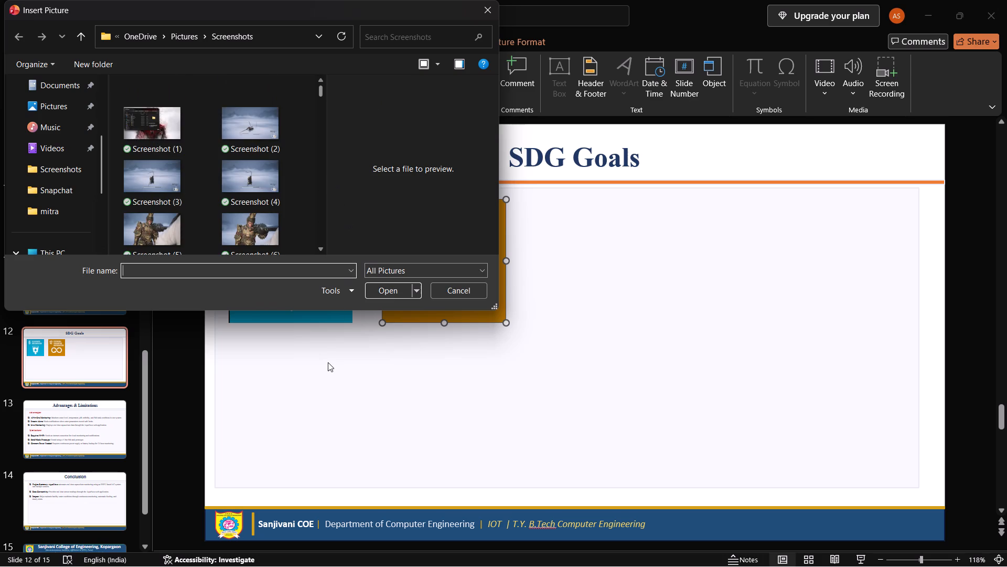
left_click_drag(316, 93, 320, 106)
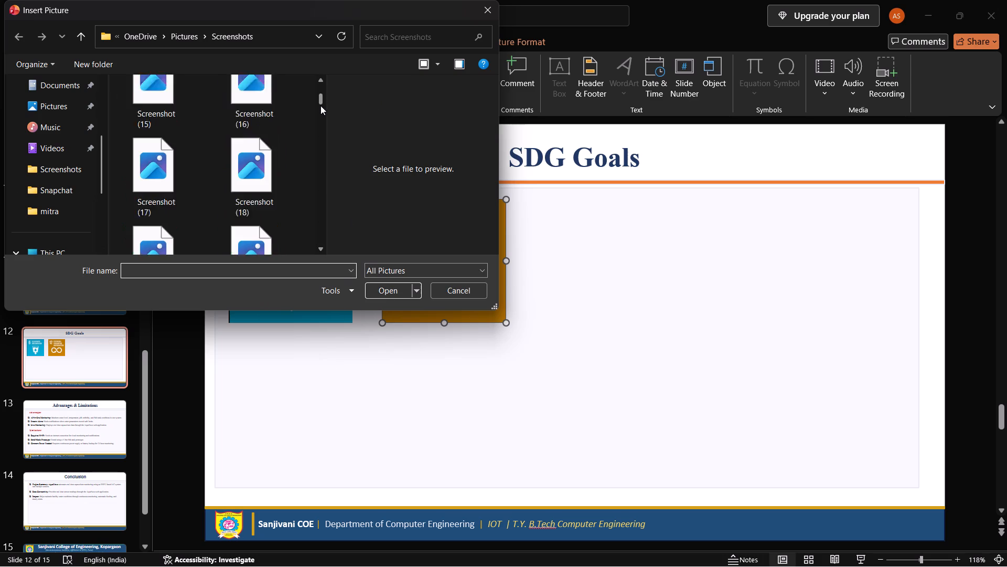
left_click_drag(320, 106, 316, 254)
left_click_drag(250, 133, 202, 150)
left_click(159, 107)
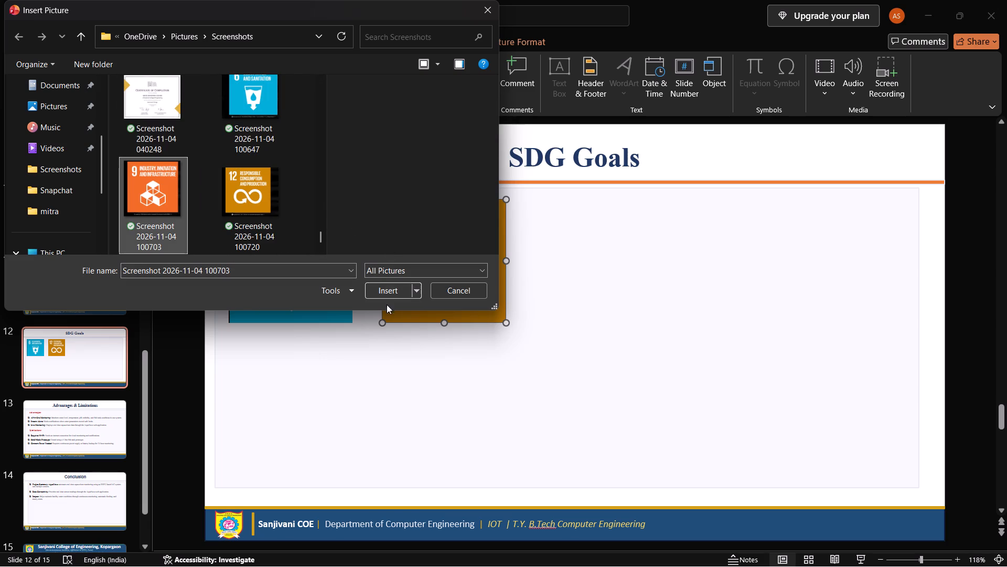
left_click(385, 289)
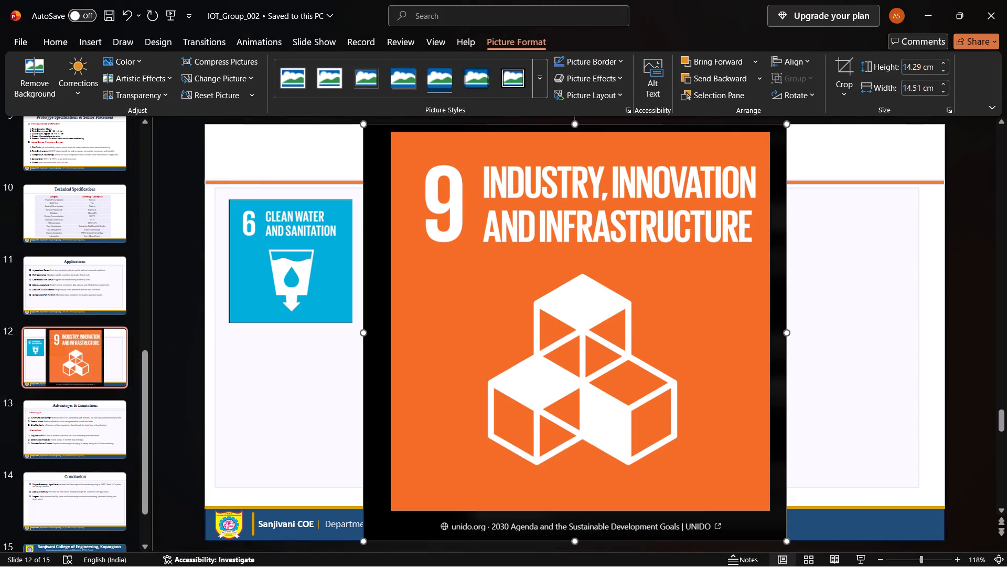
Crop the black borders and source caption off the SDG 9 picture, leaving about 12.5 cm high by 12.92 cm wide.
left_click(854, 70)
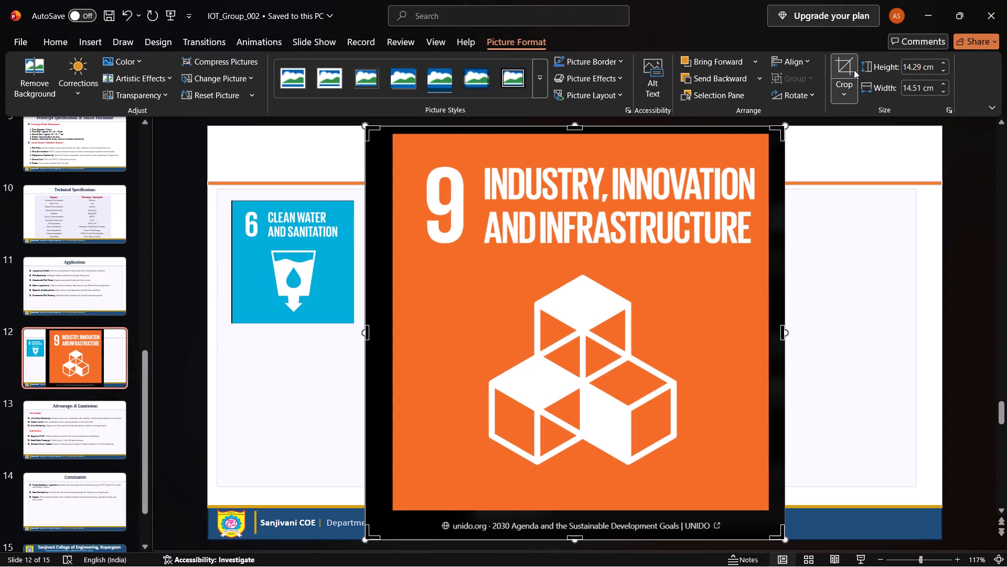
left_click_drag(783, 333, 782, 334)
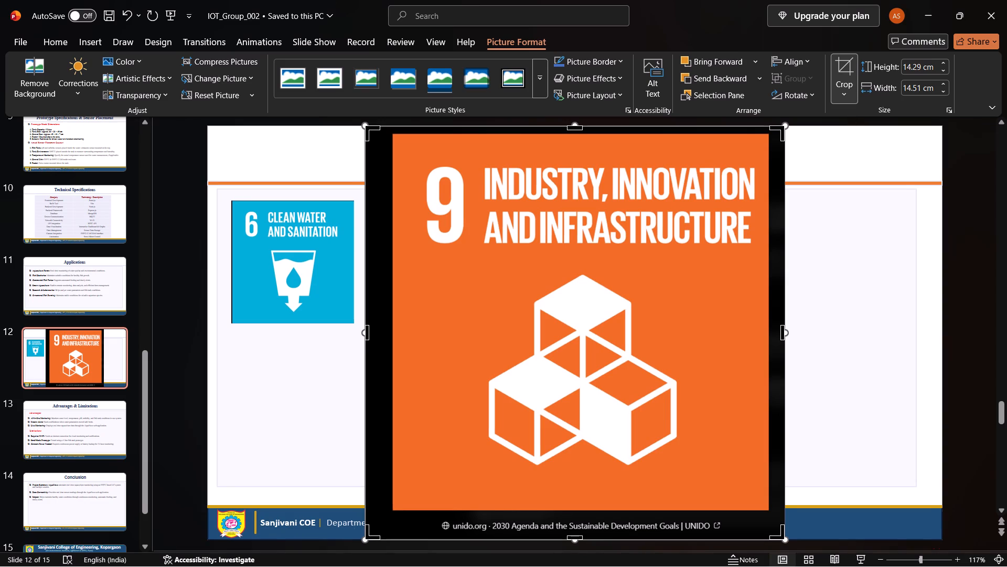
left_click_drag(782, 334, 768, 334)
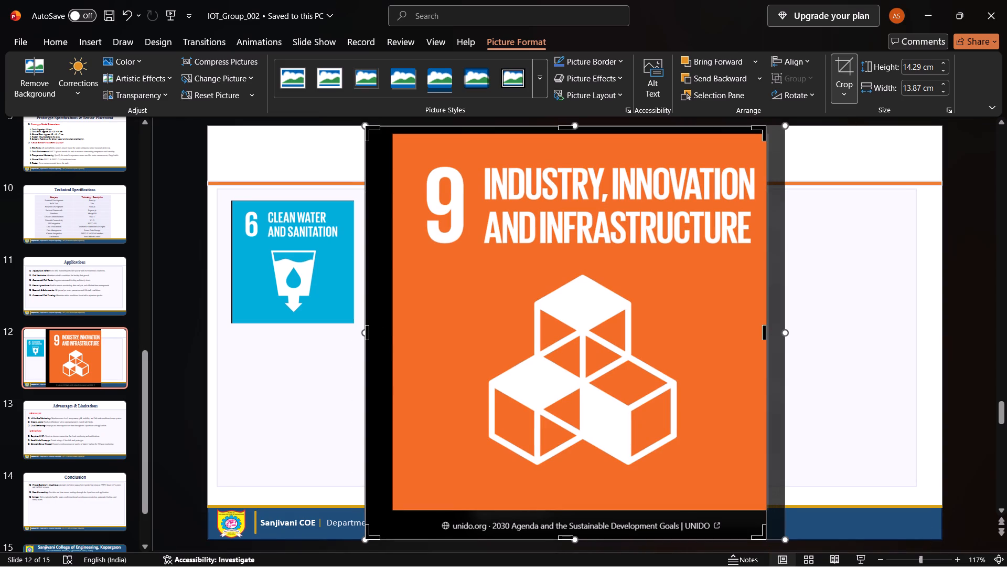
left_click_drag(572, 127, 573, 134)
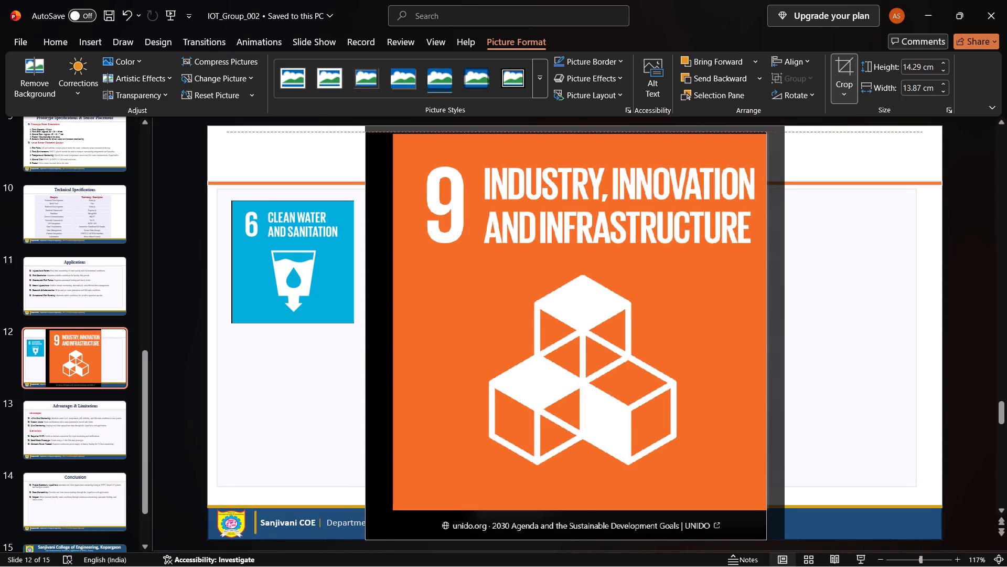
left_click_drag(573, 134, 573, 138)
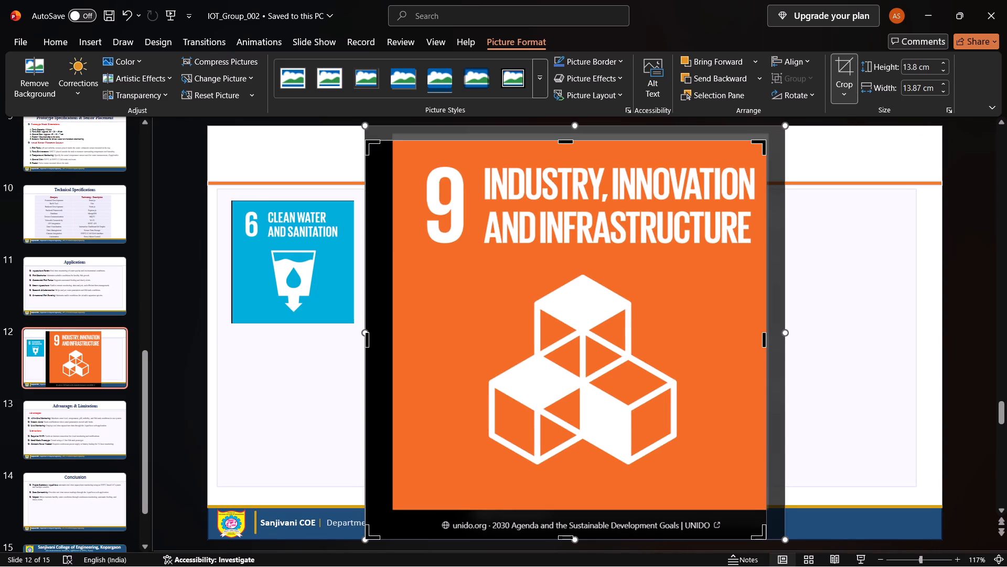
left_click_drag(564, 144, 563, 149)
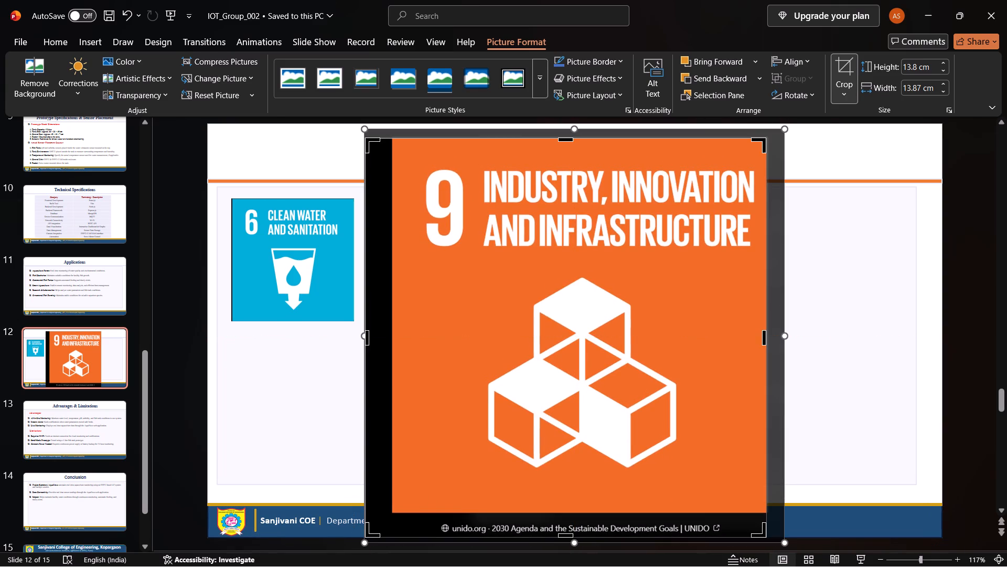
left_click(368, 338)
left_click_drag(368, 338, 388, 342)
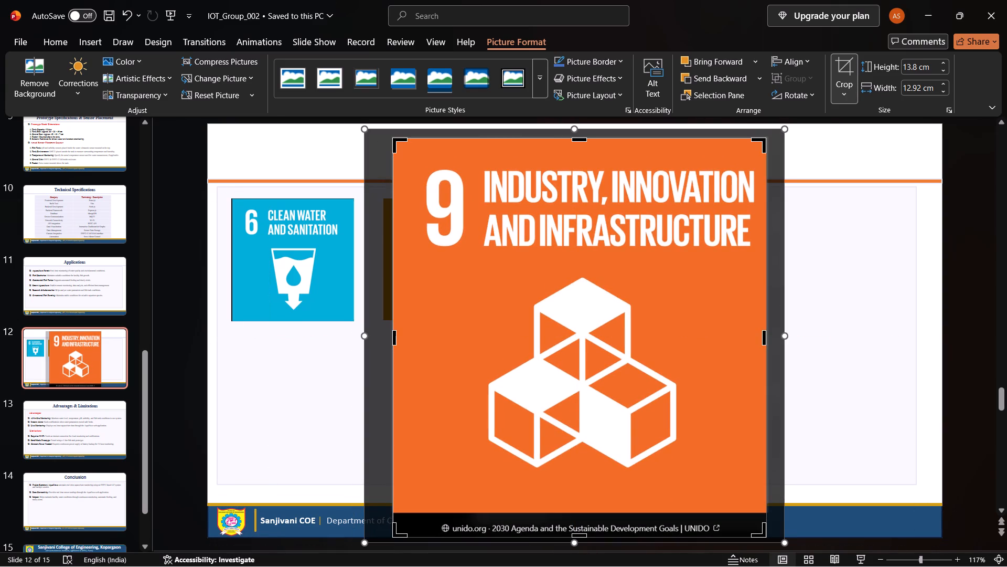
left_click_drag(765, 533, 753, 479)
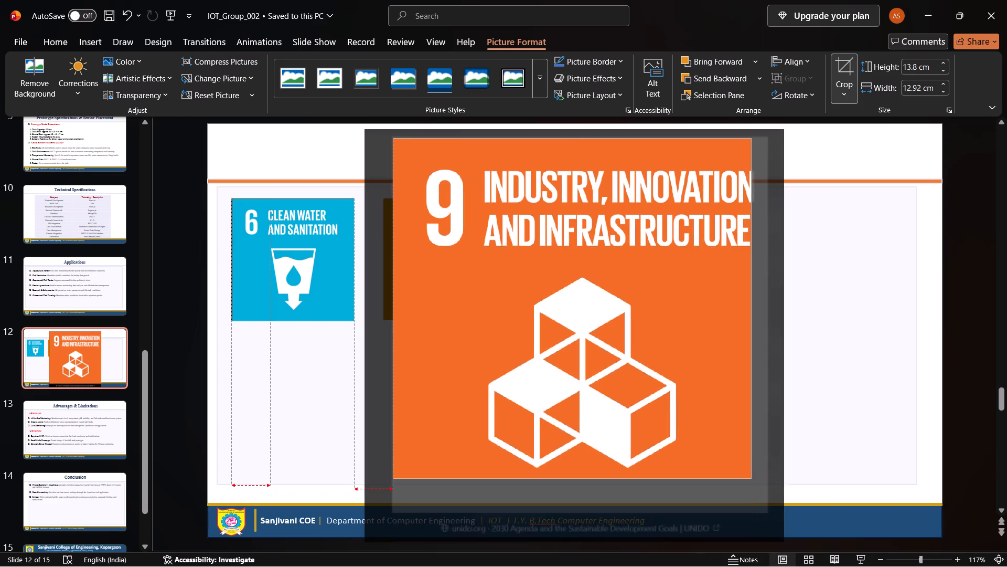
left_click_drag(753, 479, 763, 499)
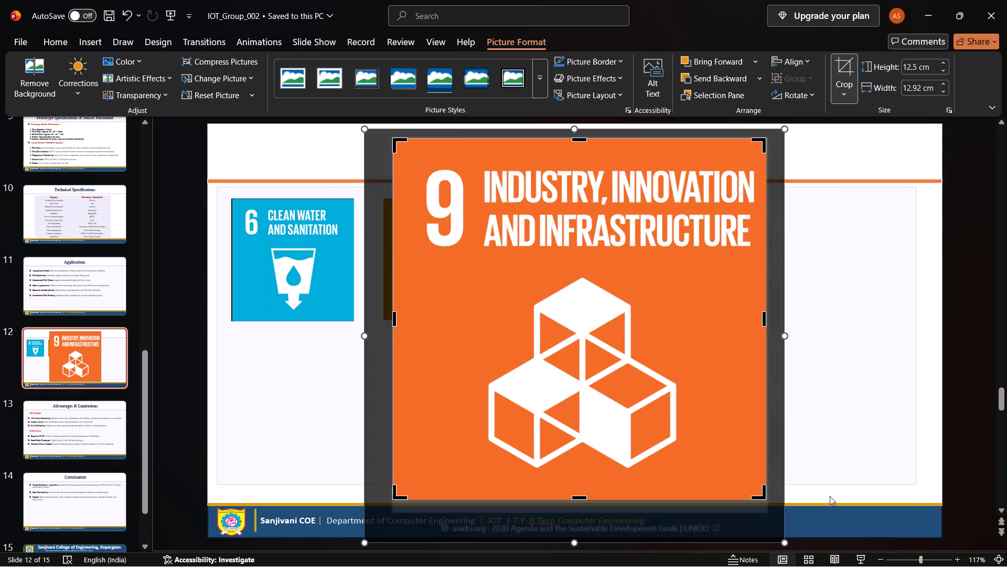
left_click(882, 444)
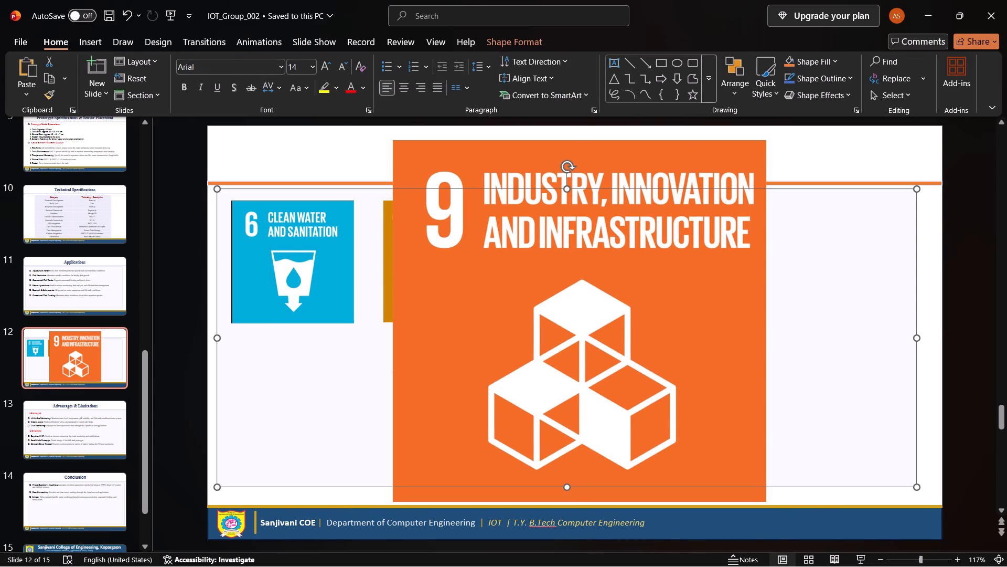
Shrink the SDG 9 picture to about 4.23 cm high by 4.38 cm wide and place it next to the SDG 12 picture in the same row.
left_click(695, 285)
left_click_drag(768, 143, 620, 321)
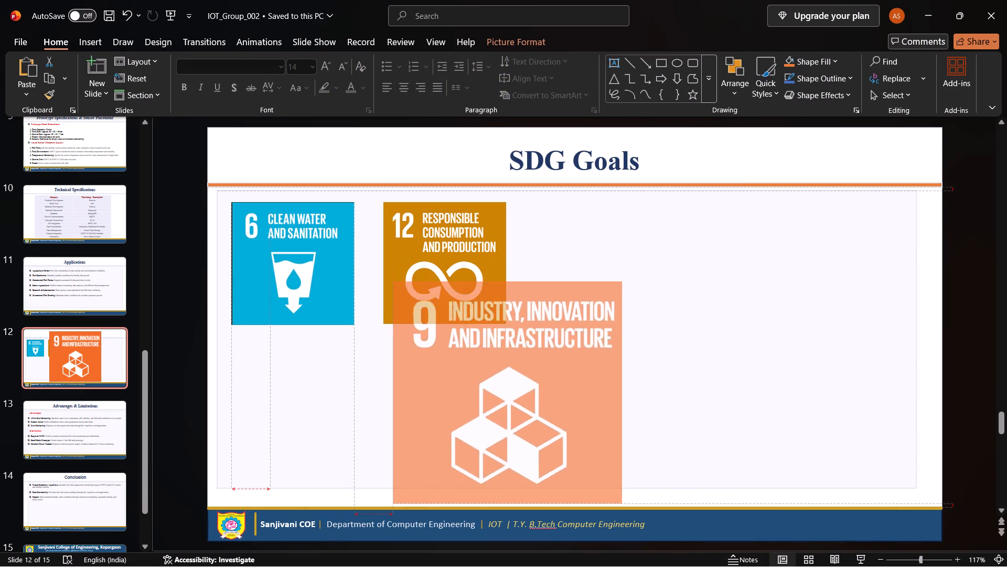
left_click_drag(620, 321, 514, 443)
left_click_drag(448, 447, 583, 267)
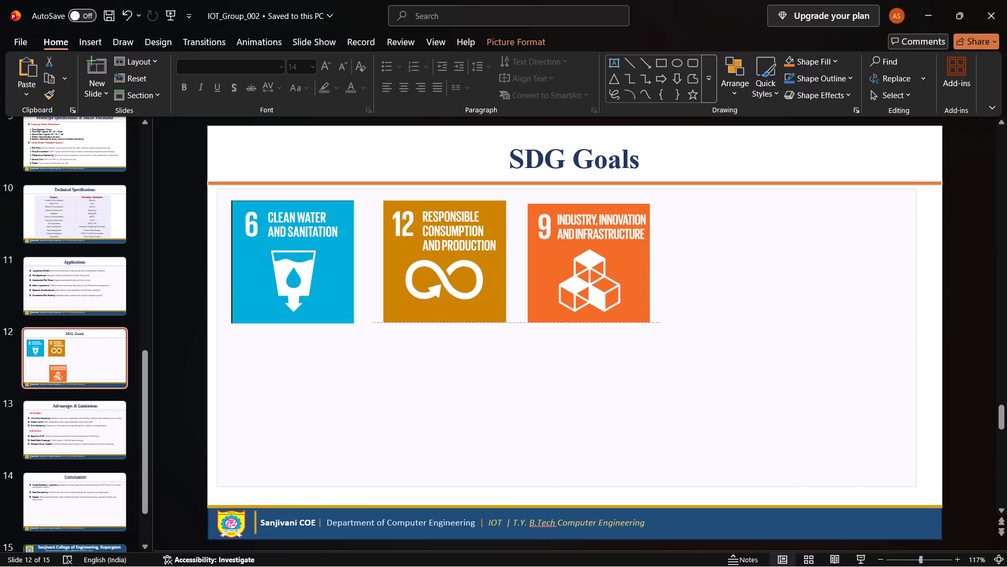
left_click_drag(583, 267, 585, 267)
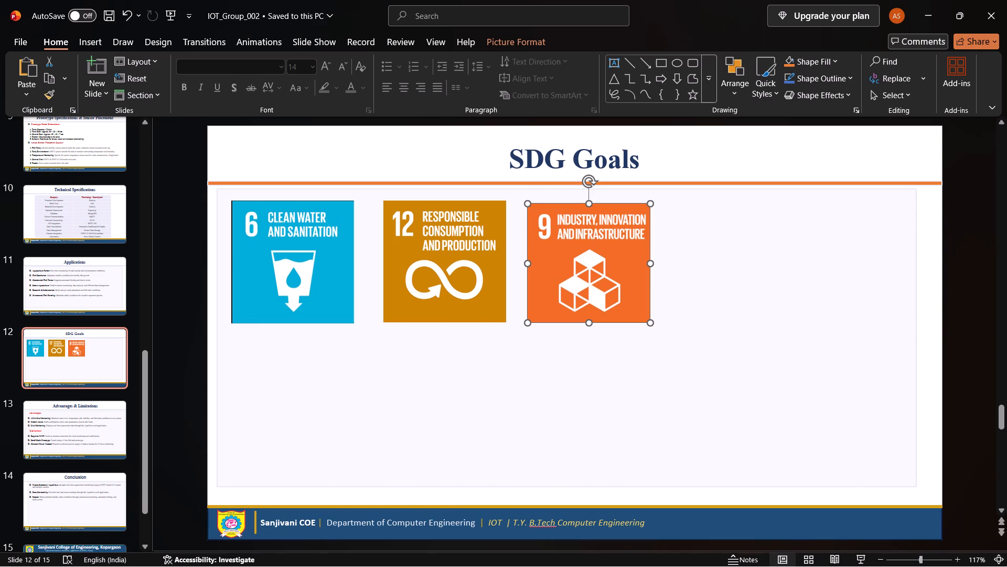
left_click(654, 208)
left_click(637, 223)
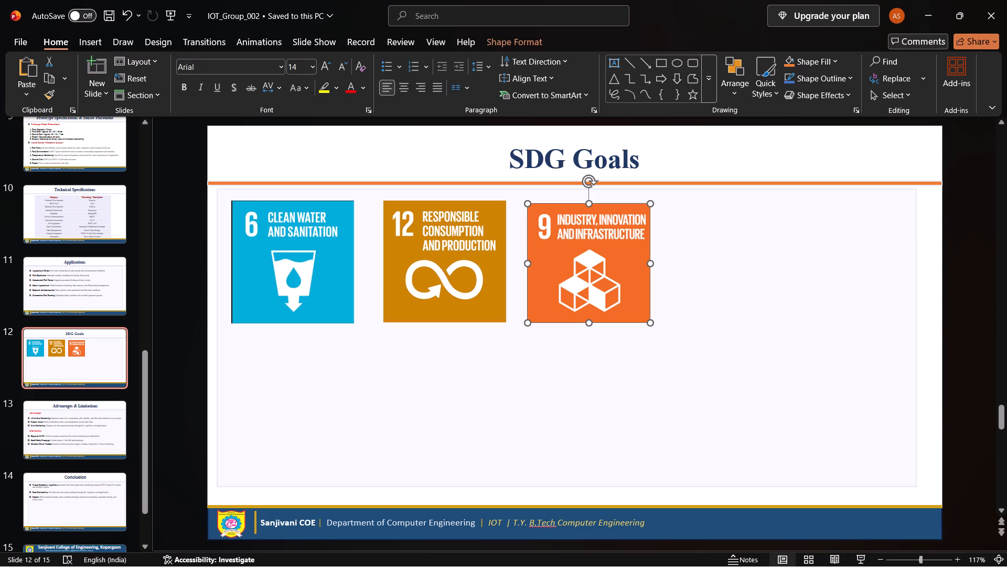
left_click_drag(648, 204, 654, 201)
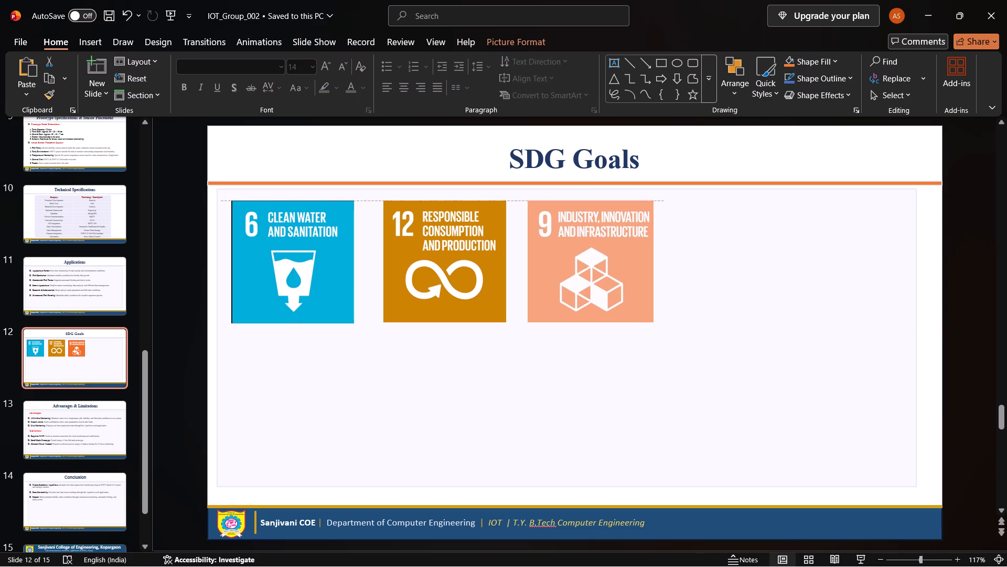
left_click_drag(654, 201, 654, 203)
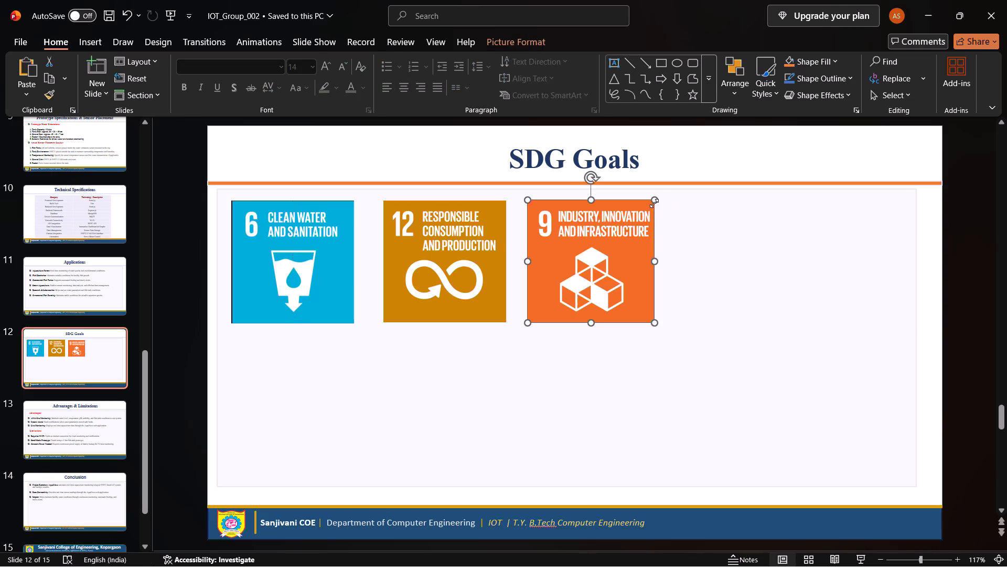
Move the SDG 9 picture farther away from the SDG 12 picture, keeping it level with the row.
left_click(561, 249)
left_click(561, 249)
left_click_drag(561, 249, 585, 251)
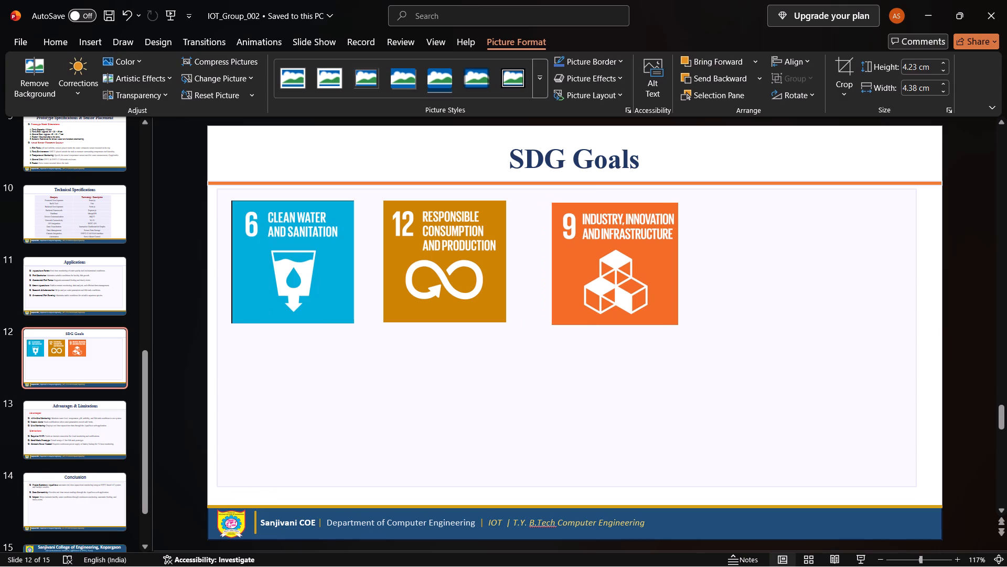
left_click_drag(585, 251, 589, 249)
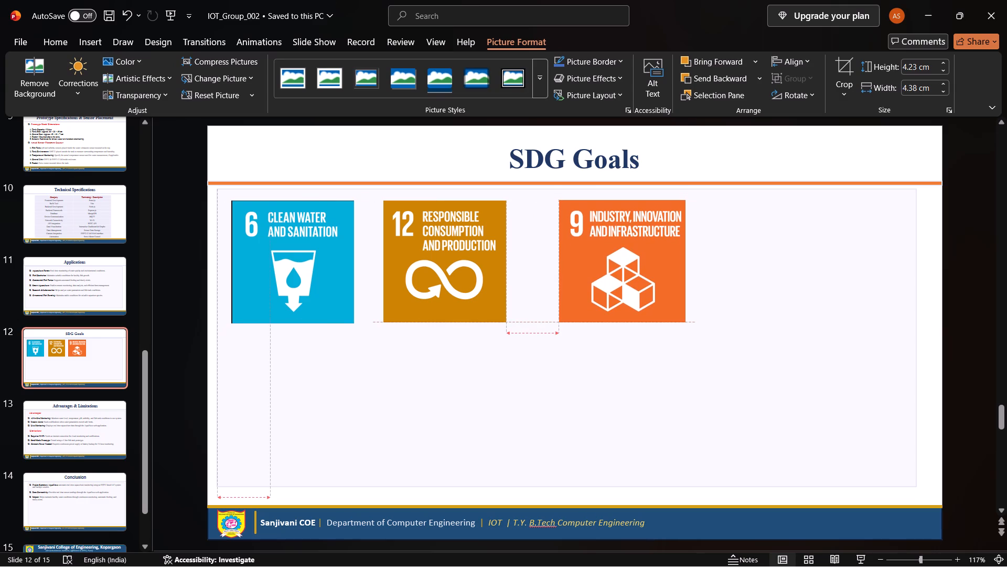
left_click_drag(589, 249, 589, 250)
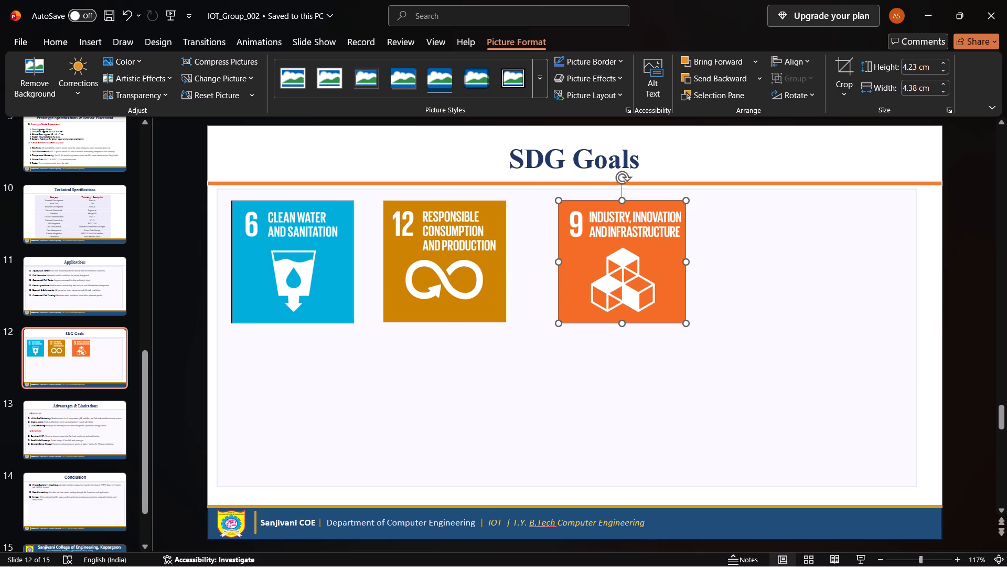
Move the SDG 12 picture so it sits midway between the SDG 6 and SDG 9 pictures, roughly level with the row.
left_click(477, 319)
left_click_drag(453, 276, 463, 272)
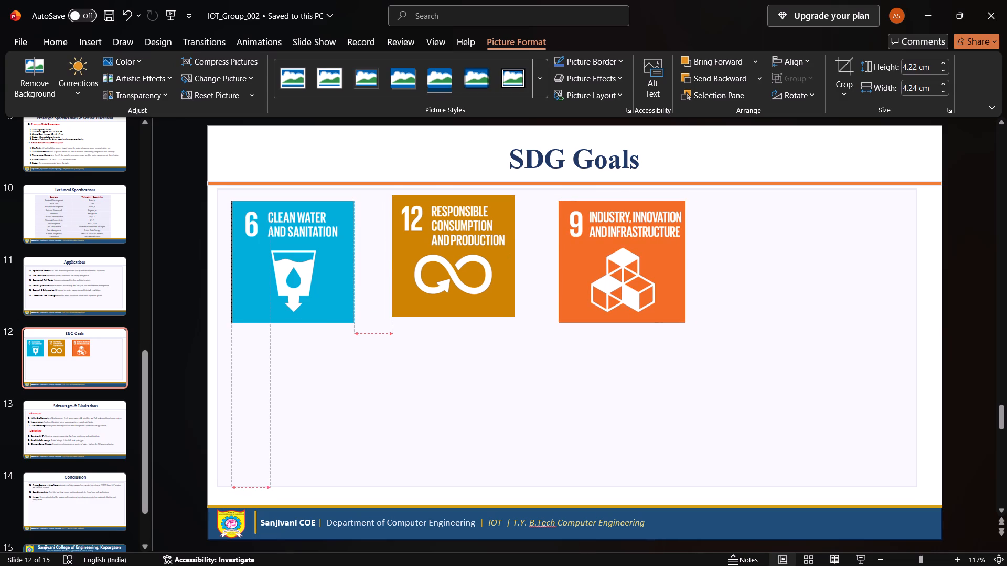
left_click_drag(463, 272, 465, 277)
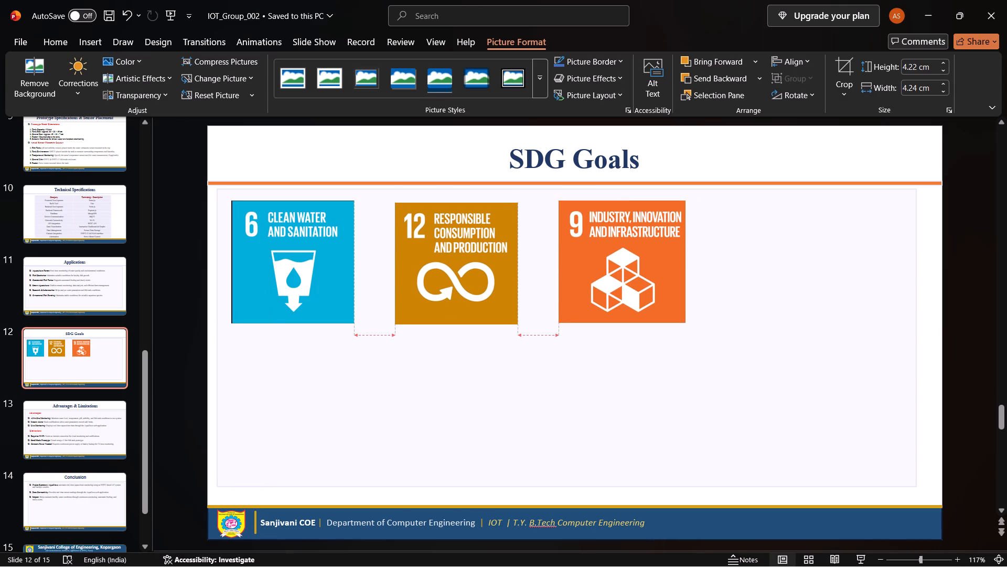
left_click_drag(465, 277, 463, 278)
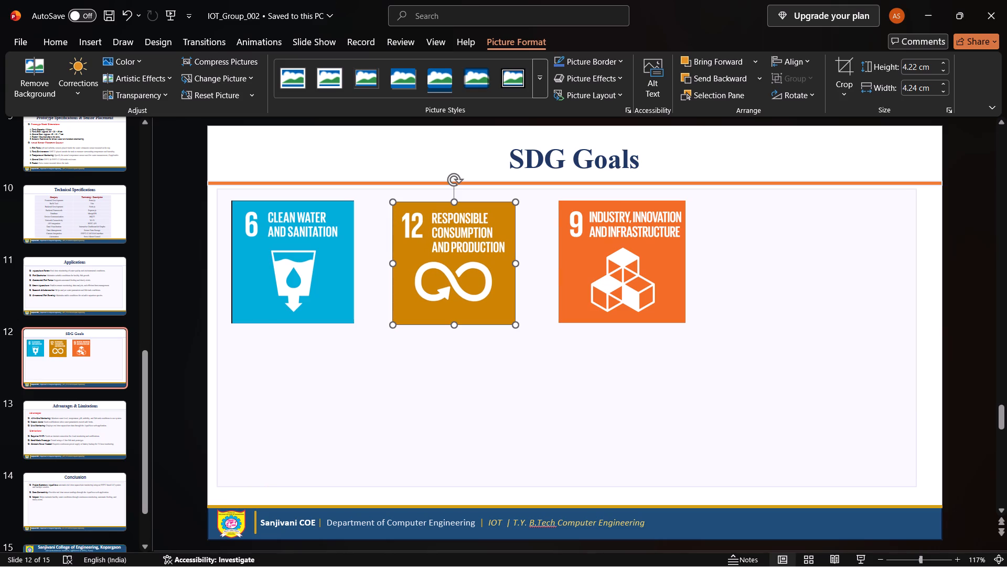
left_click(453, 271)
left_click_drag(453, 271, 459, 270)
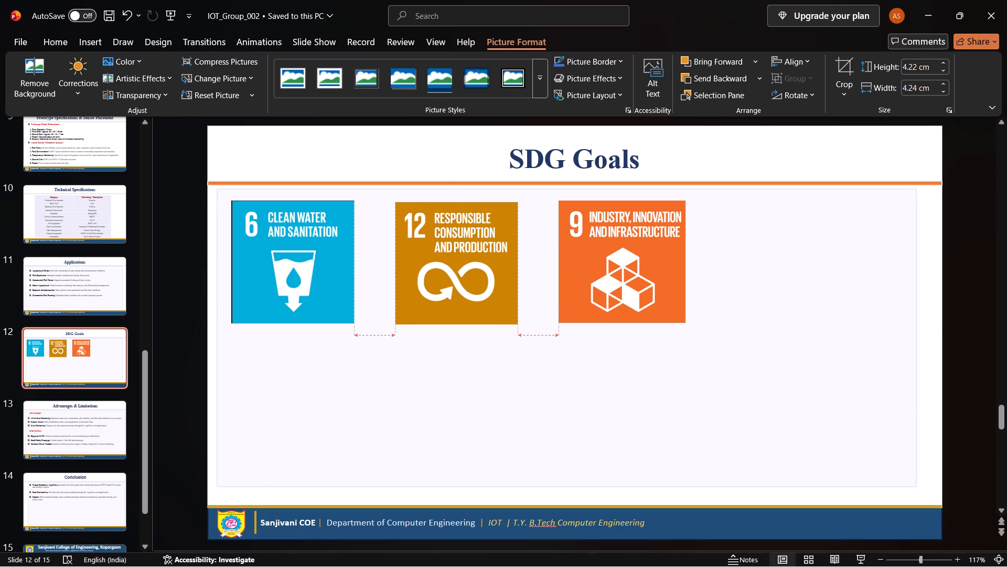
left_click(466, 340)
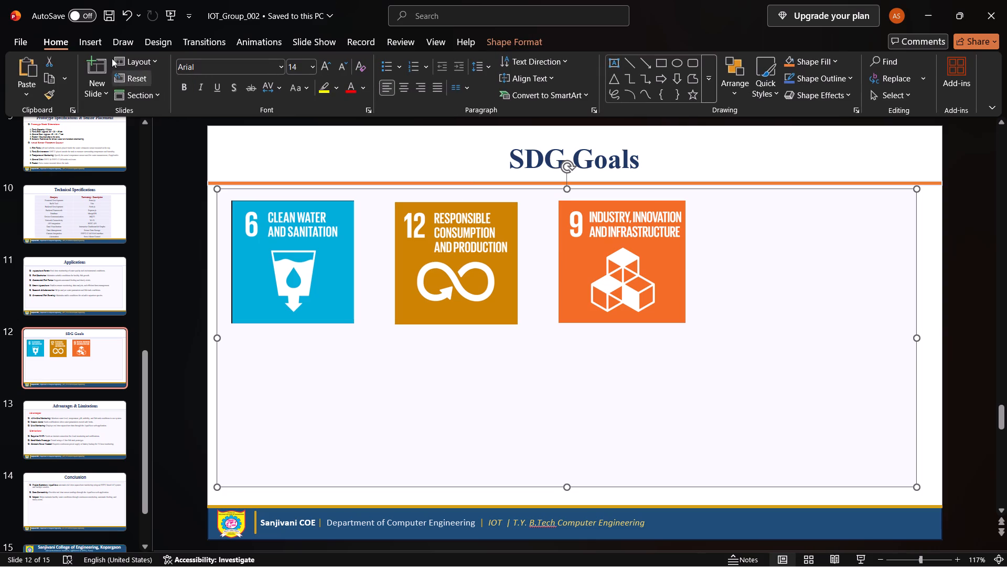
left_click(84, 38)
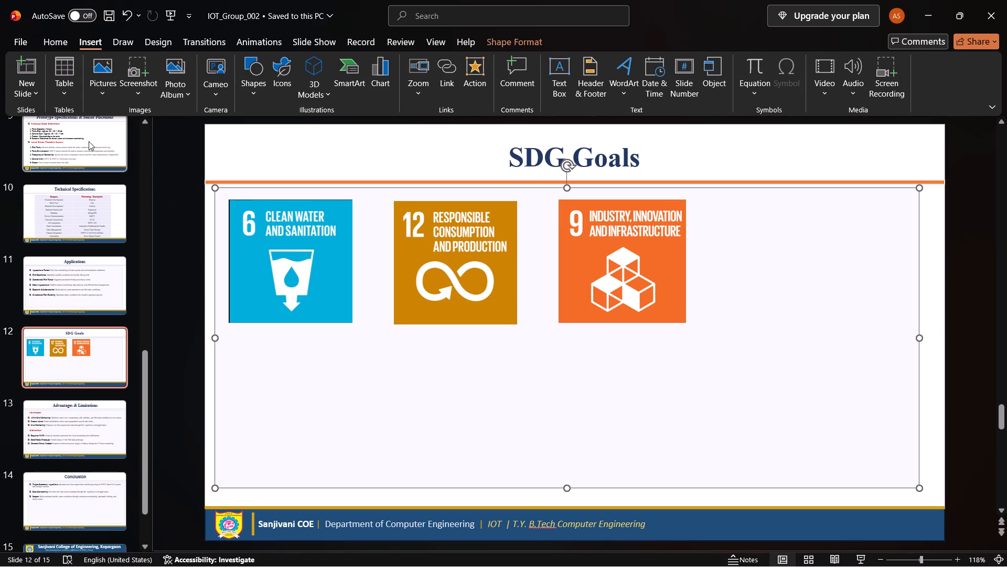
left_click(101, 69)
left_click(124, 138)
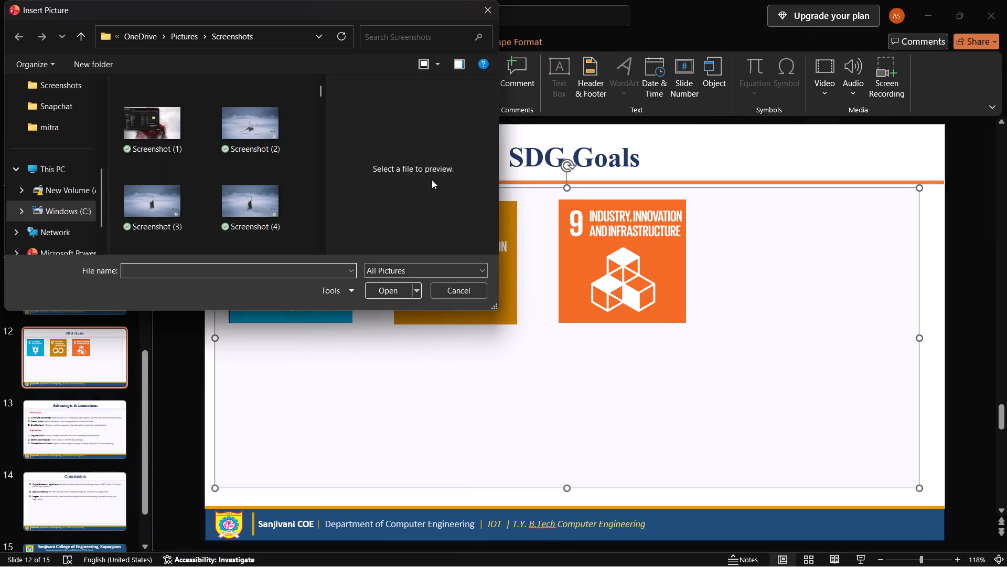
left_click_drag(322, 90, 323, 142)
left_click_drag(323, 142, 330, 268)
scroll(215, 190, "up", 1)
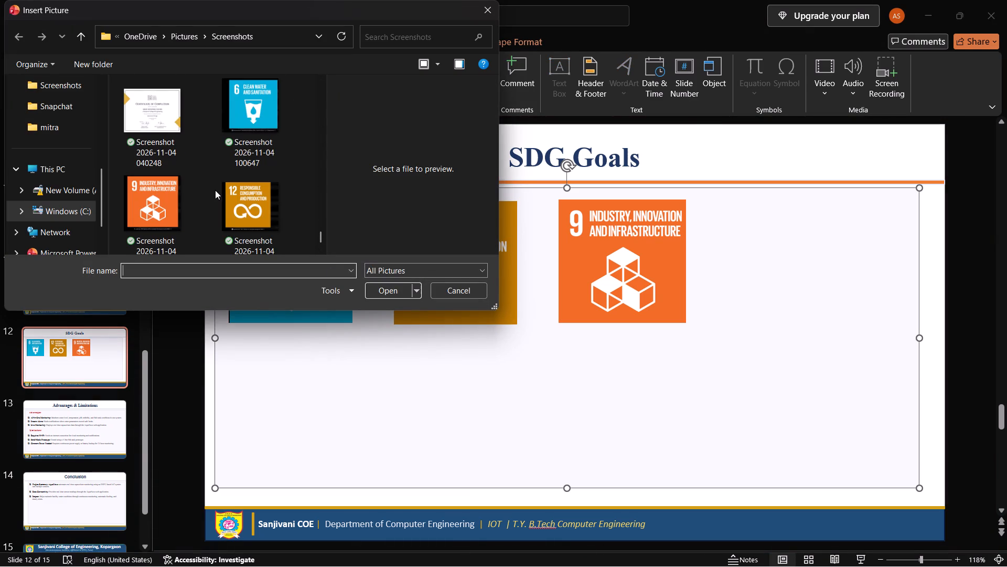
scroll(215, 190, "up", 1)
left_click(245, 120)
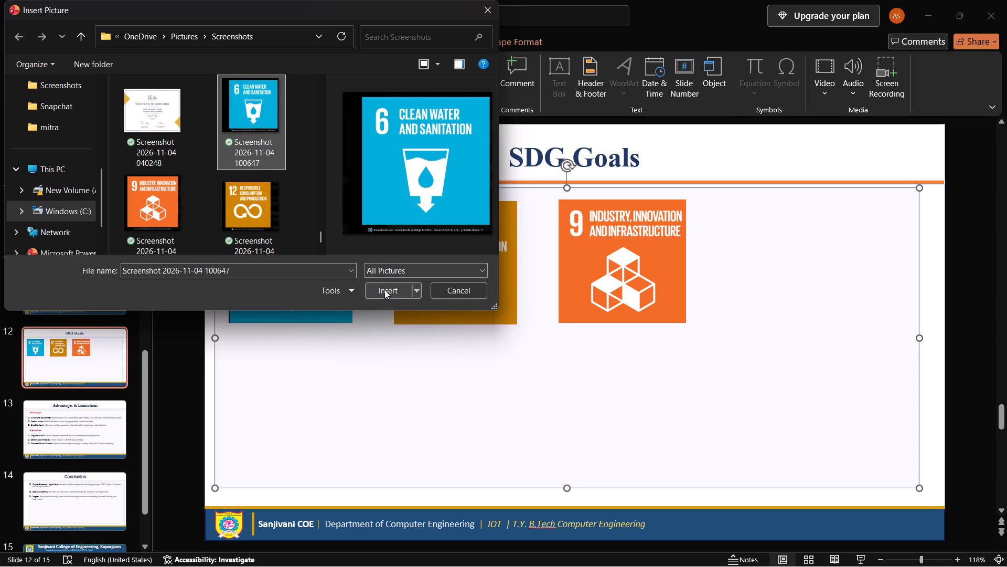
left_click(384, 290)
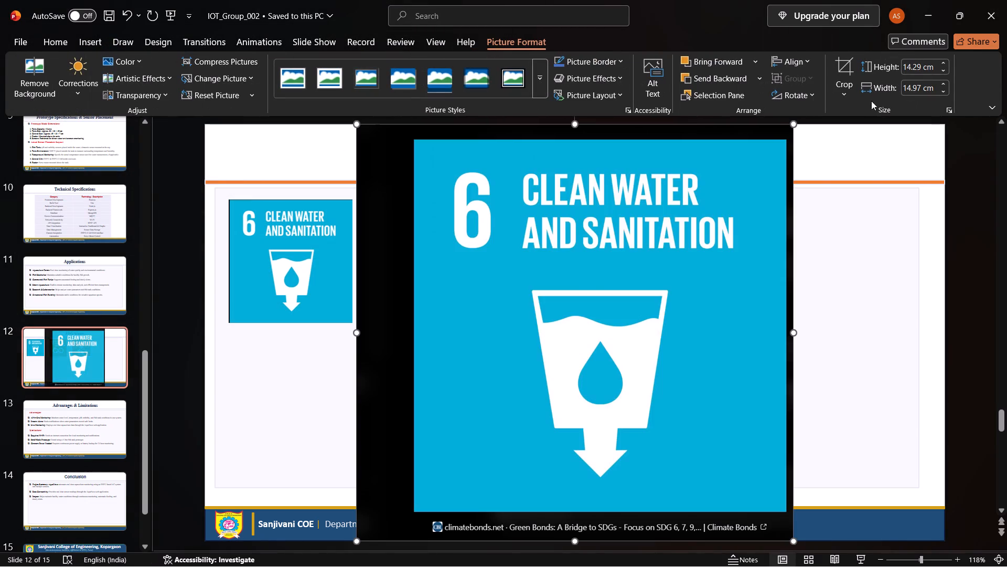
Crop the black borders and source caption off the new SDG 6 picture, leaving about 12.58 cm high by 12.57 cm wide.
left_click(833, 75)
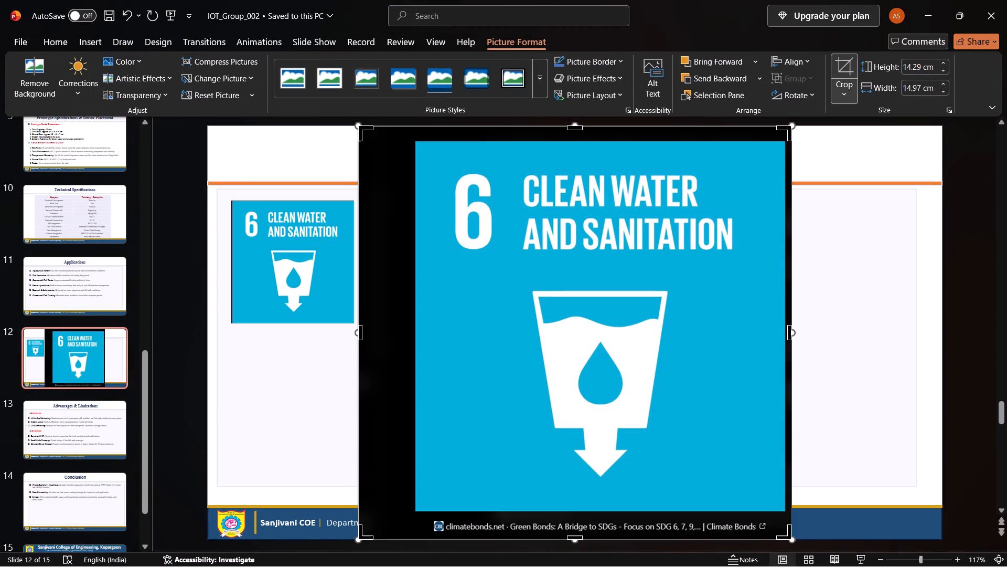
left_click_drag(788, 336, 781, 337)
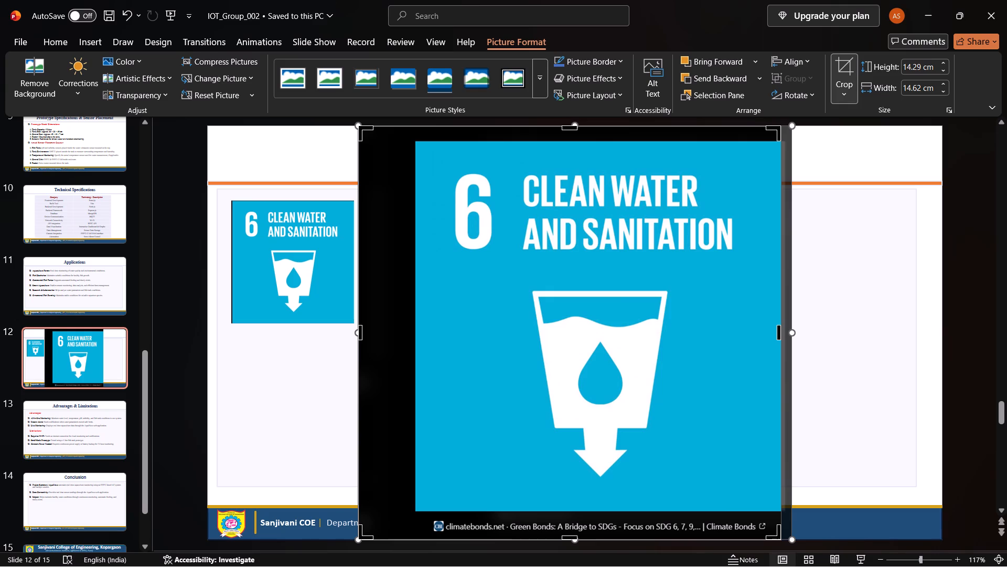
left_click_drag(569, 128, 569, 132)
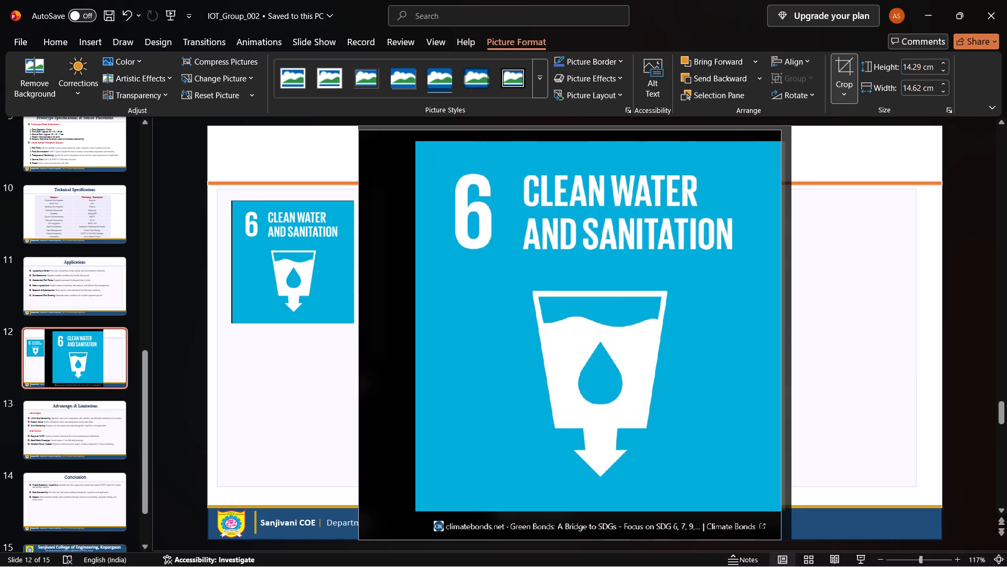
left_click_drag(569, 132, 571, 142)
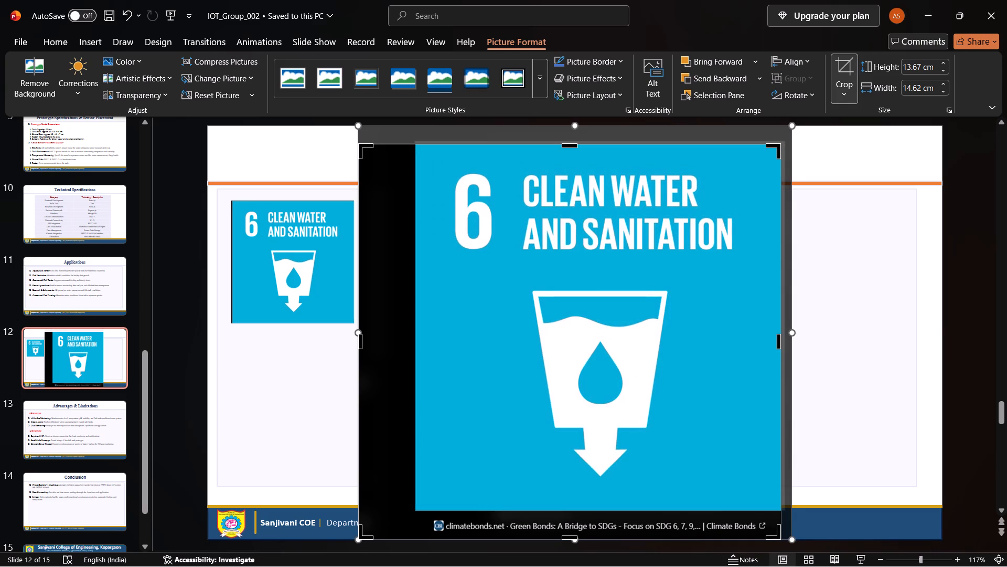
left_click_drag(360, 343, 408, 338)
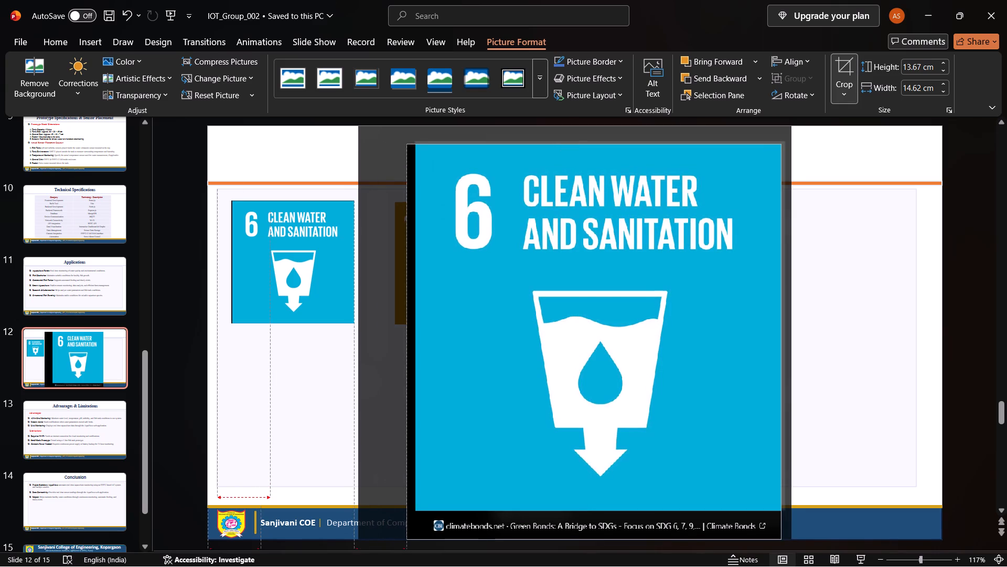
left_click_drag(408, 338, 417, 339)
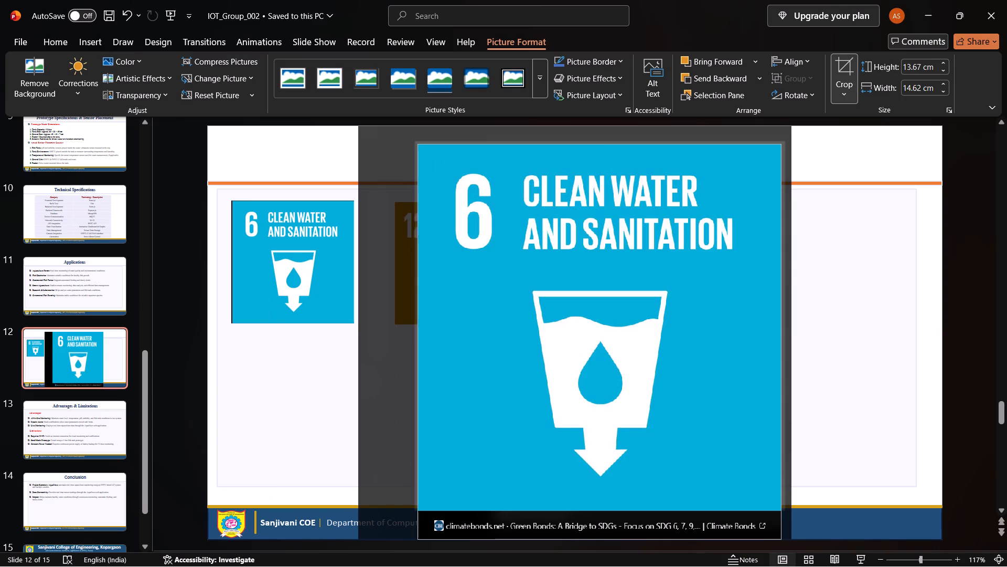
left_click_drag(417, 339, 415, 338)
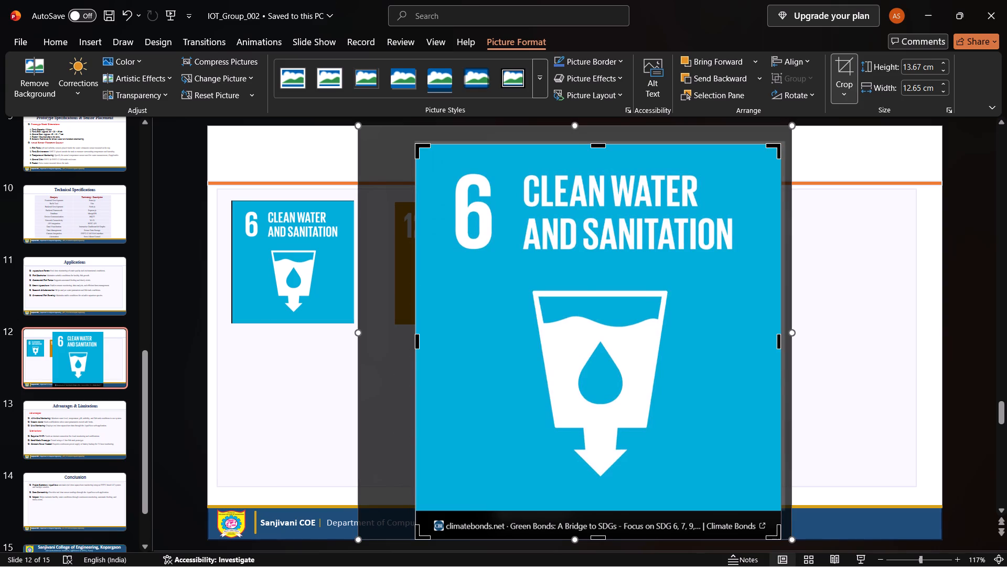
left_click_drag(778, 537, 779, 509)
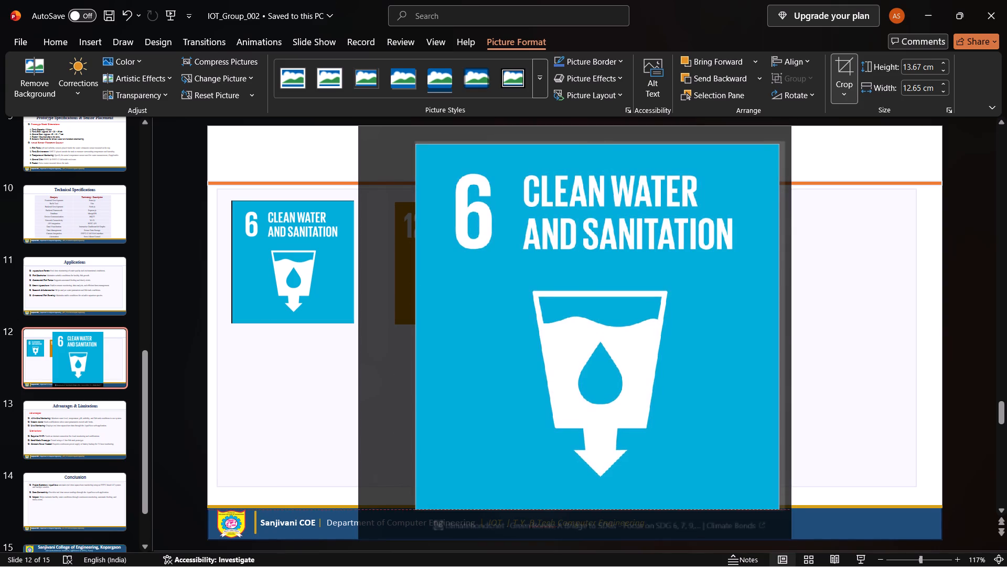
left_click_drag(779, 509, 779, 508)
left_click(869, 410)
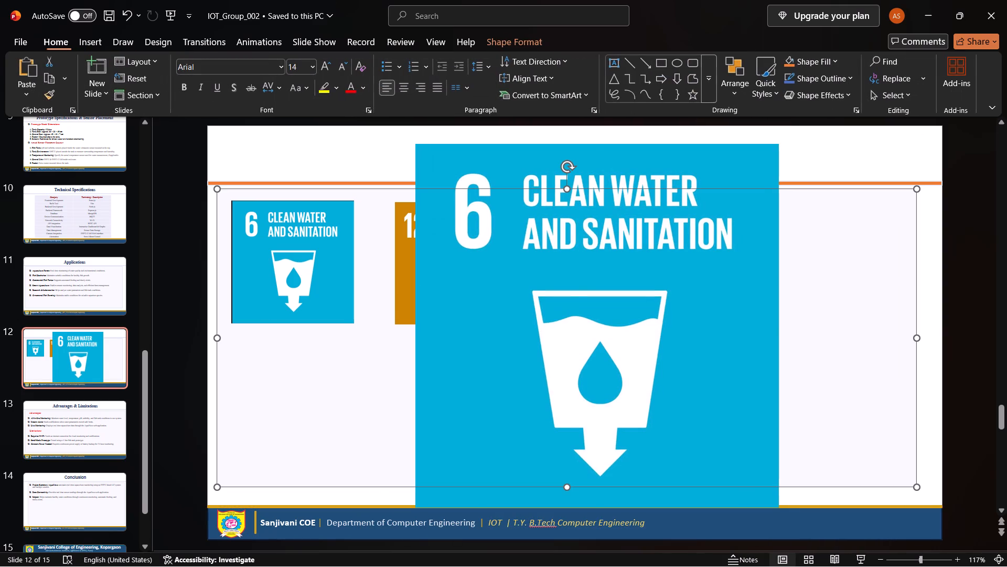
Shrink the new SDG 6 picture to about 4.18 cm square and place it fourth in the row, beyond the SDG 9 picture.
left_click(631, 334)
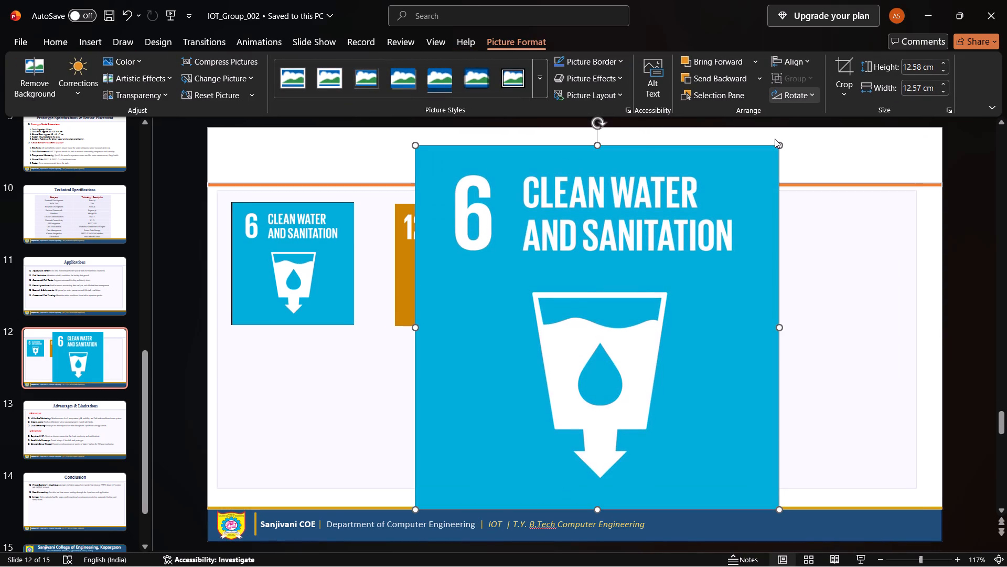
left_click_drag(778, 143, 462, 367)
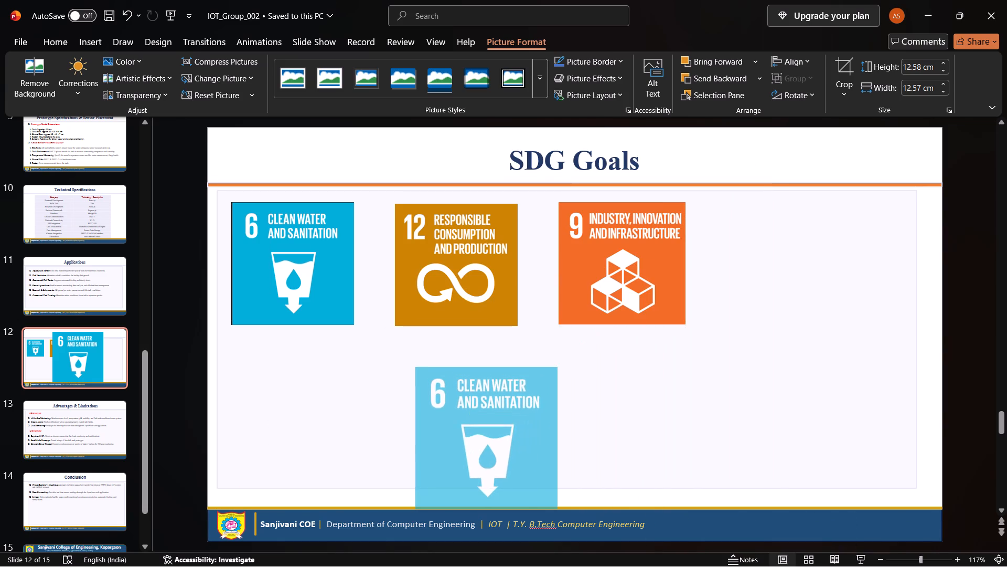
left_click_drag(462, 367, 451, 383)
left_click_drag(477, 458, 731, 320)
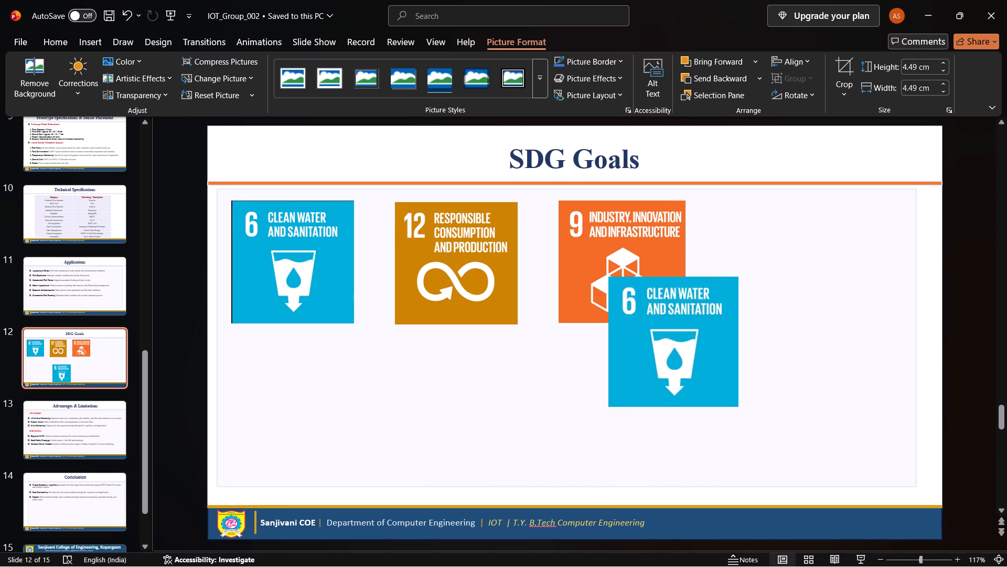
left_click_drag(731, 320, 800, 283)
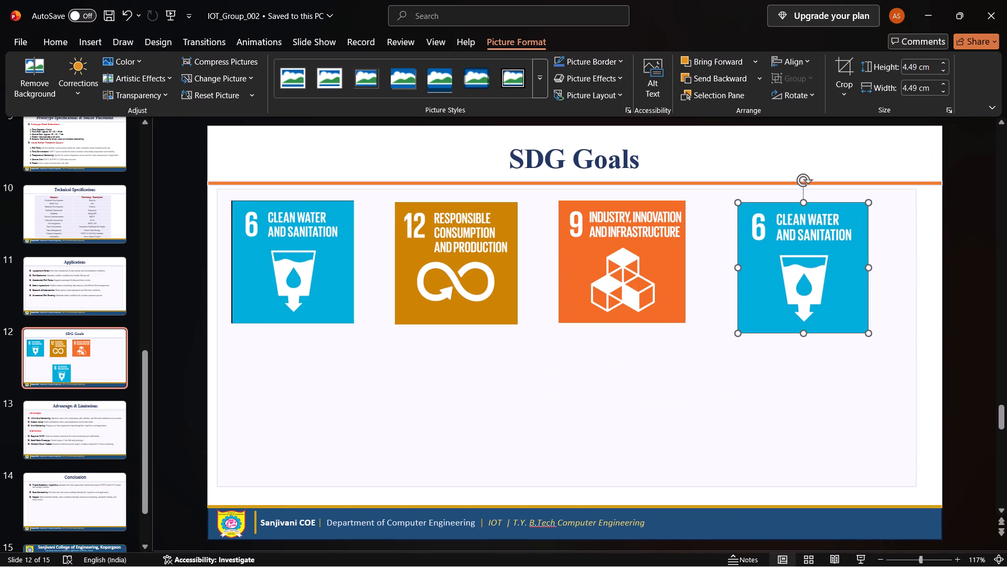
left_click_drag(869, 333, 861, 312)
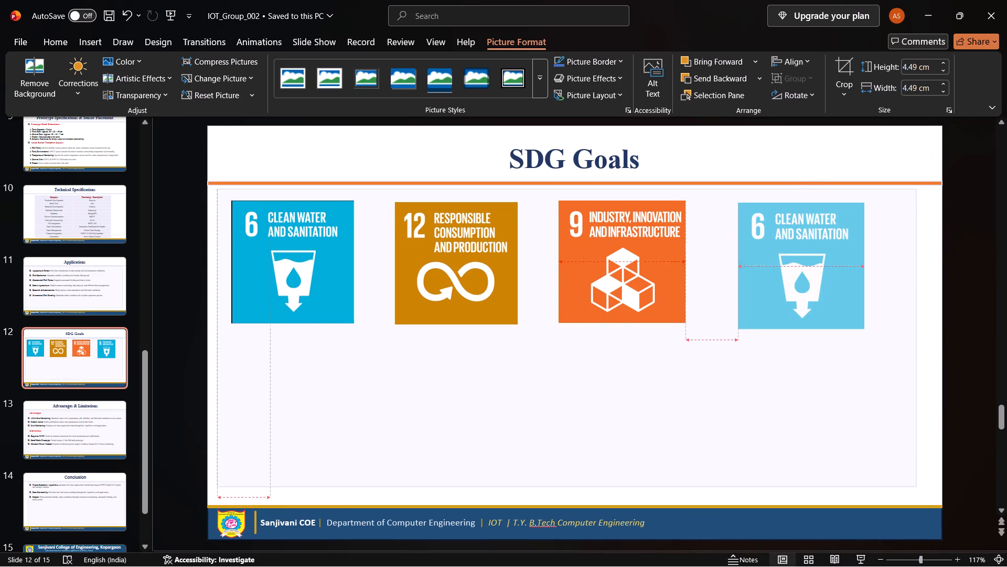
left_click_drag(861, 312, 857, 308)
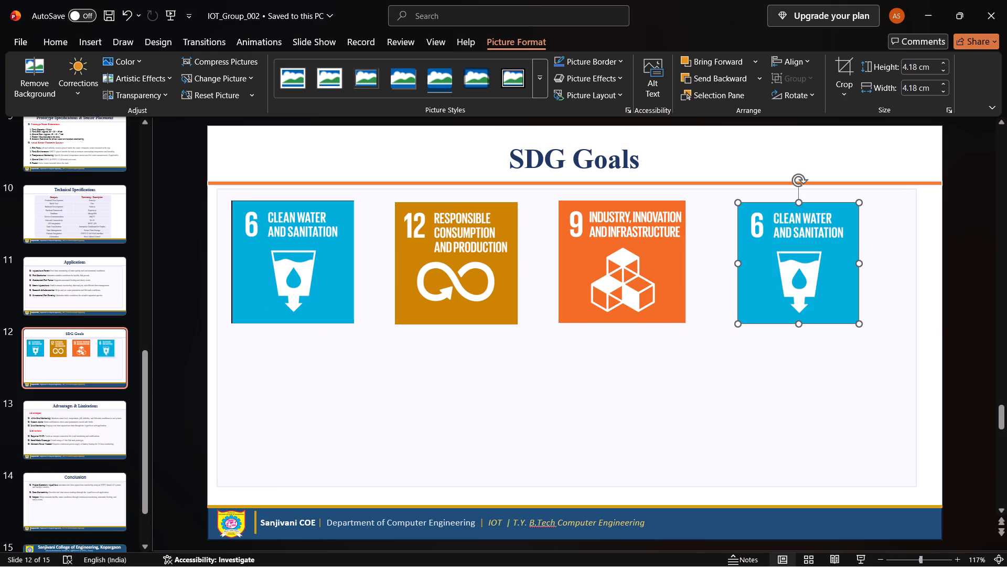
left_click(821, 269)
left_click(821, 269)
Move the SDG 9 picture midway between the SDG 12 picture and the second SDG 6 picture, keeping it level.
left_click(618, 294)
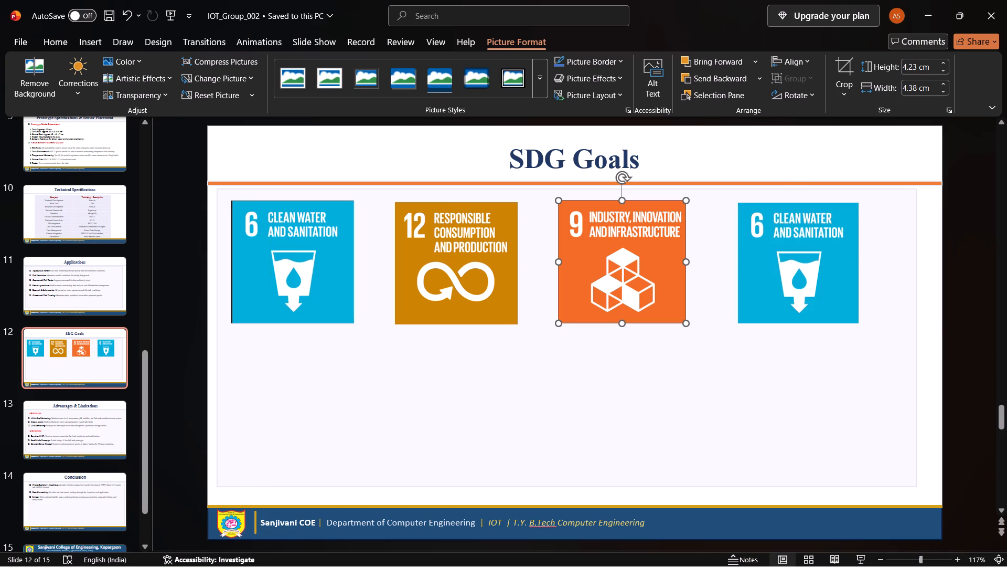
left_click_drag(616, 265, 628, 265)
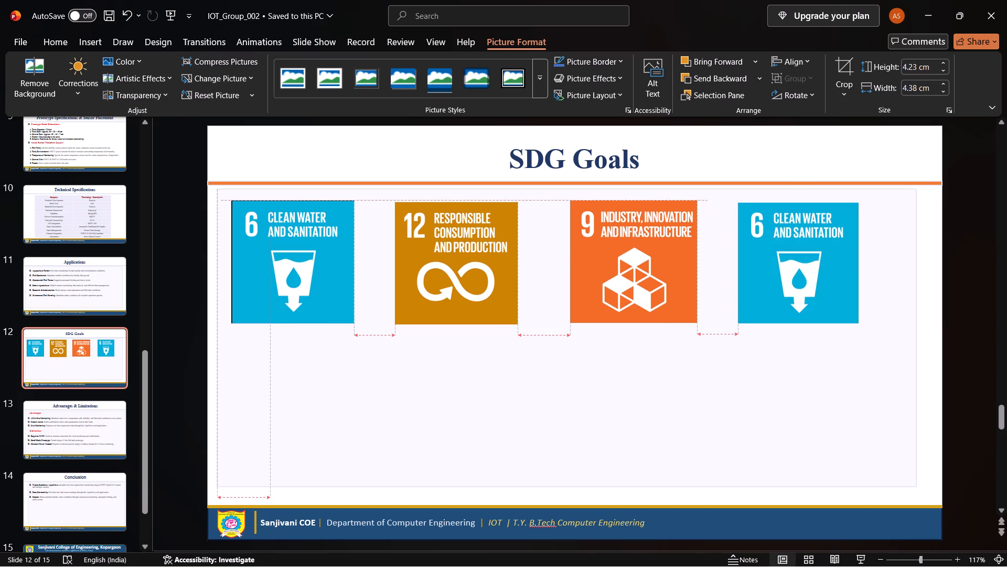
left_click_drag(628, 265, 627, 265)
left_click_drag(627, 265, 624, 266)
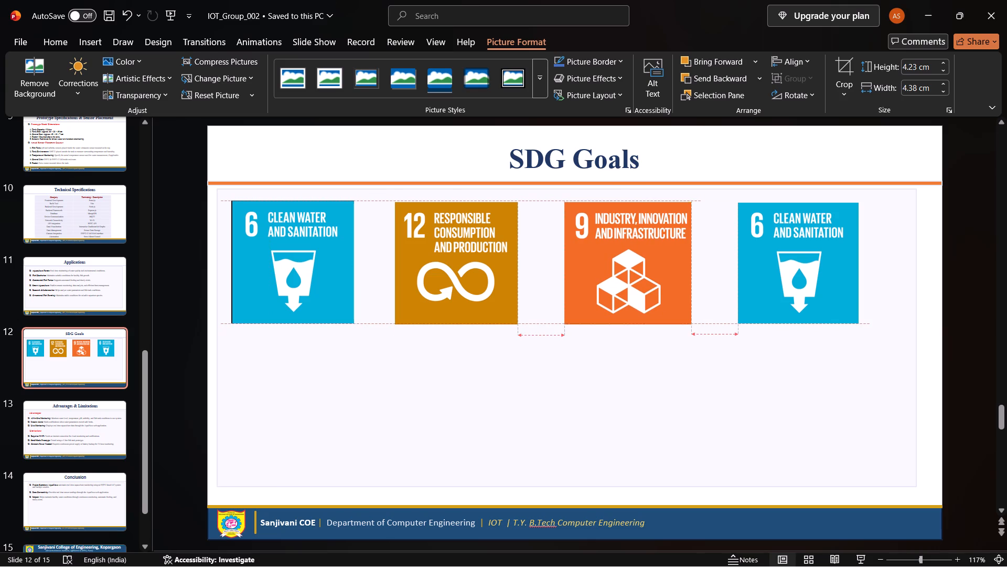
left_click(624, 266)
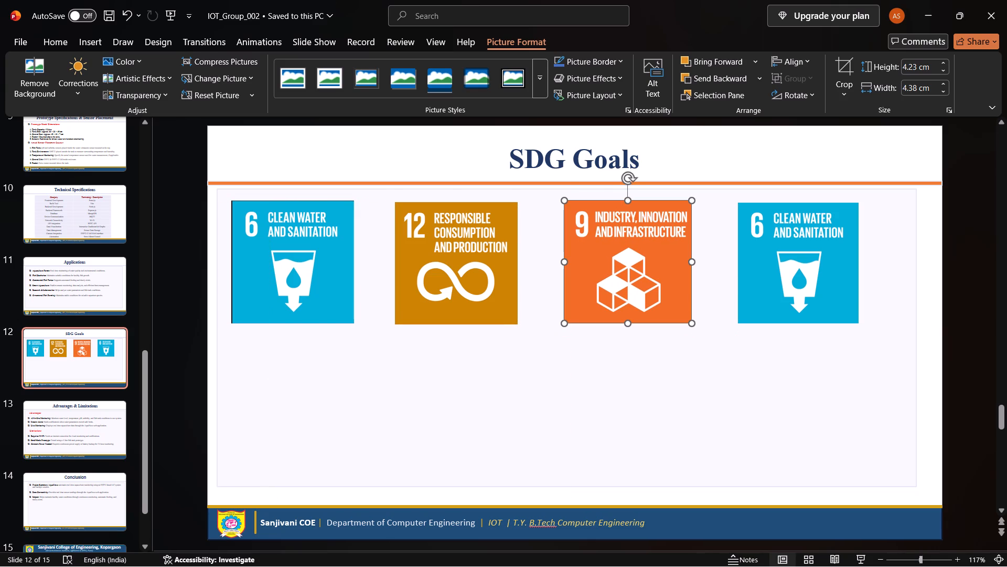
left_click(637, 351)
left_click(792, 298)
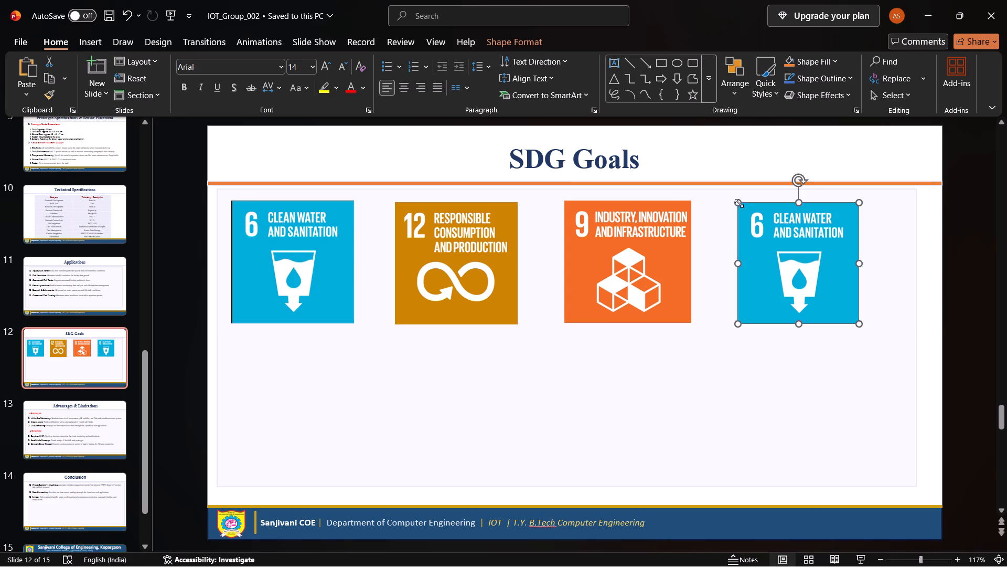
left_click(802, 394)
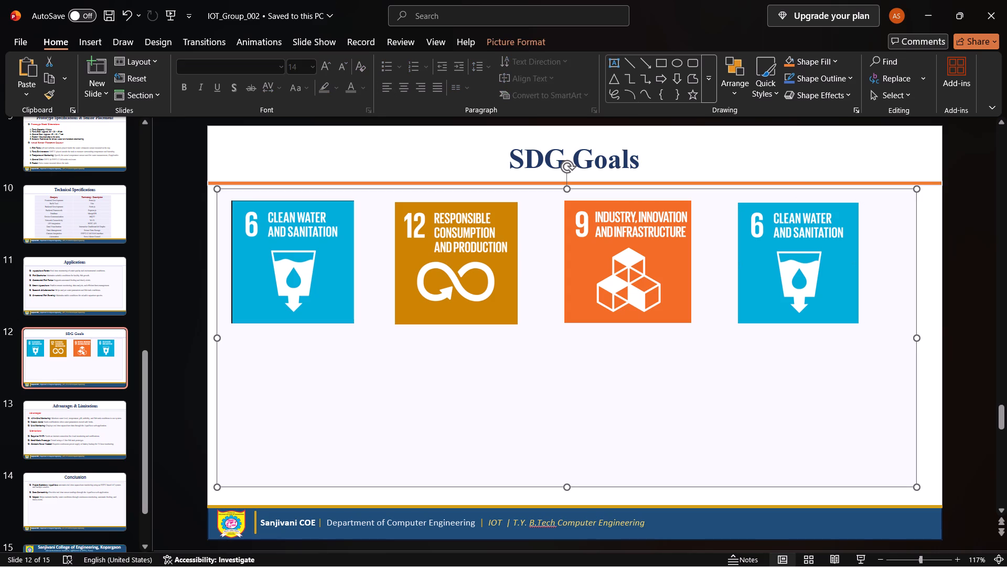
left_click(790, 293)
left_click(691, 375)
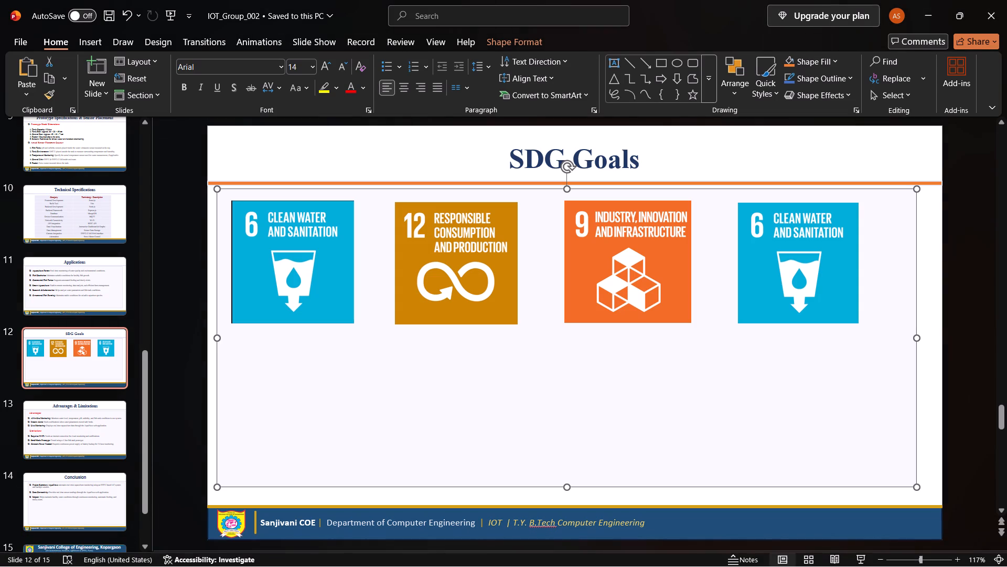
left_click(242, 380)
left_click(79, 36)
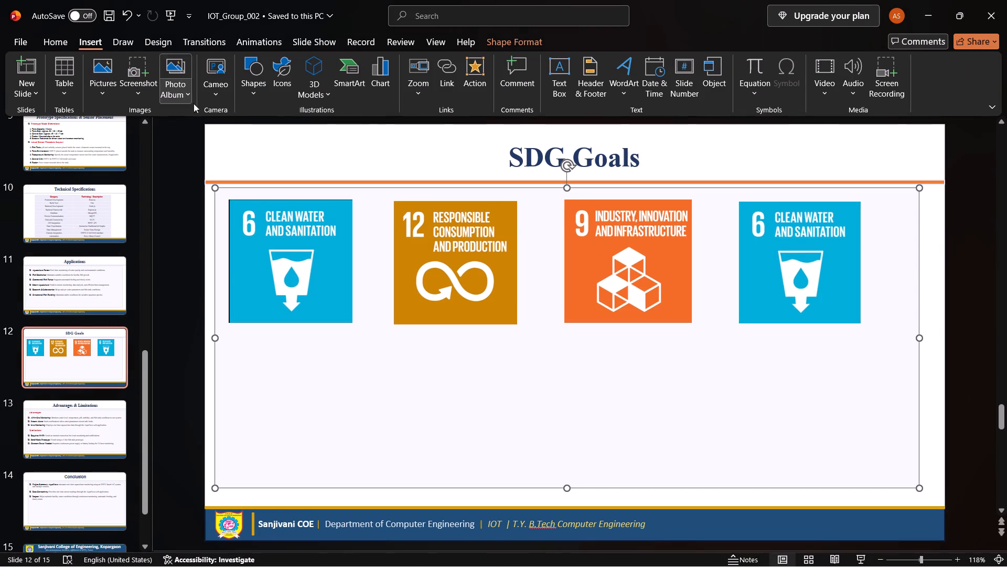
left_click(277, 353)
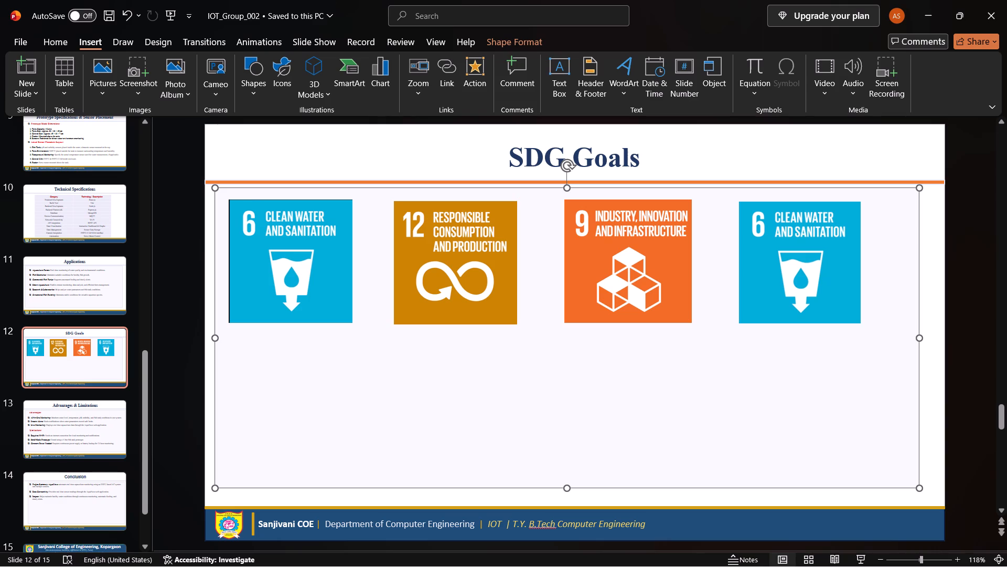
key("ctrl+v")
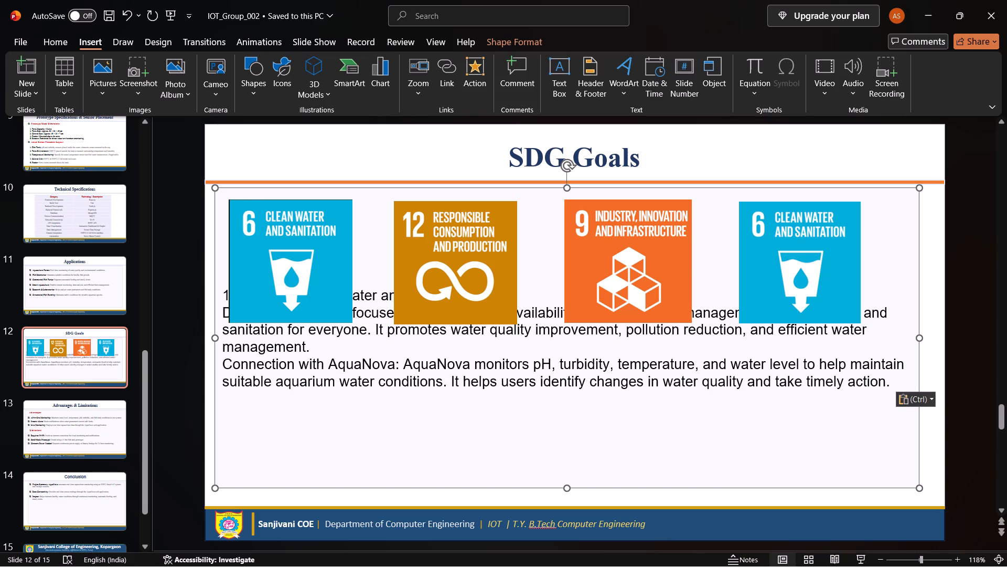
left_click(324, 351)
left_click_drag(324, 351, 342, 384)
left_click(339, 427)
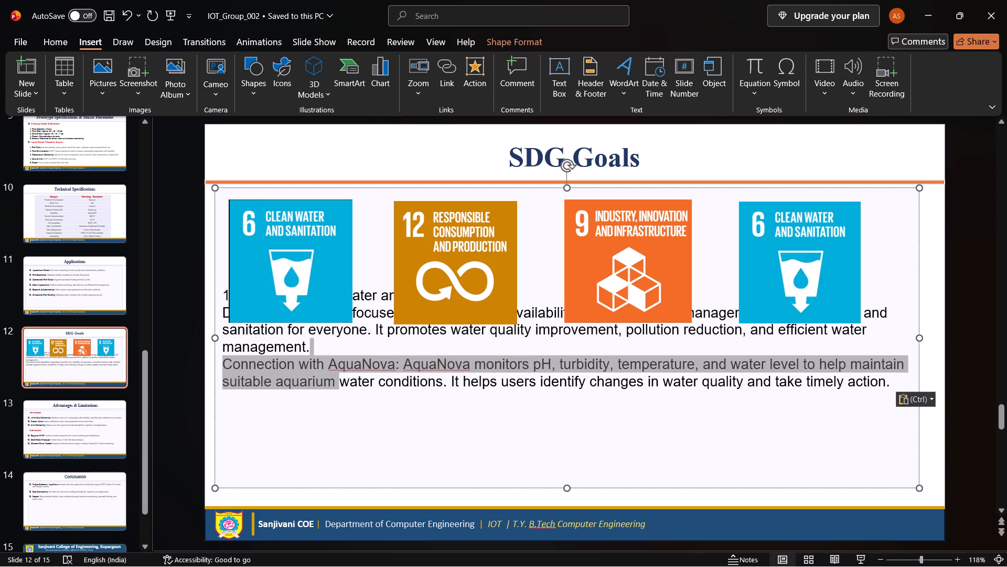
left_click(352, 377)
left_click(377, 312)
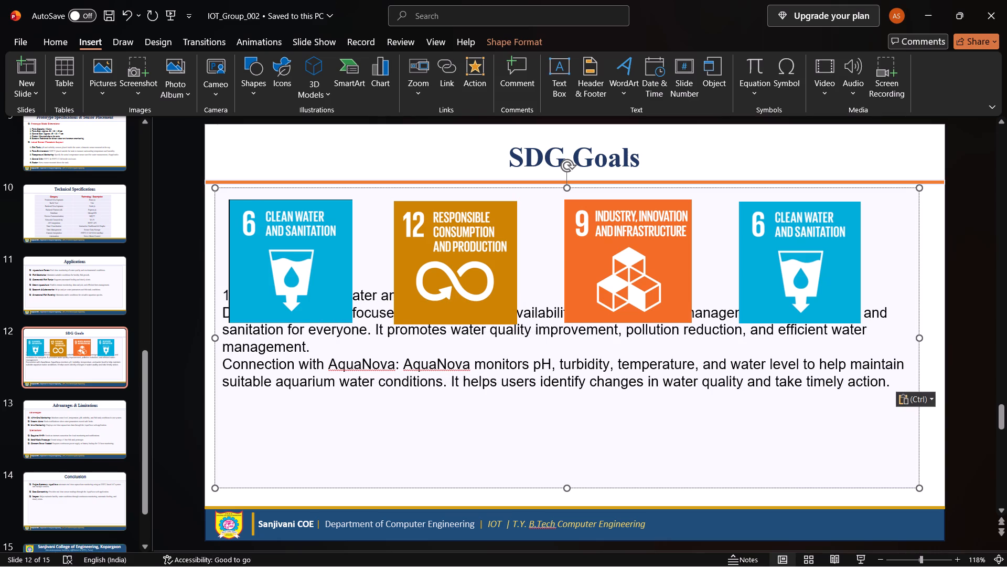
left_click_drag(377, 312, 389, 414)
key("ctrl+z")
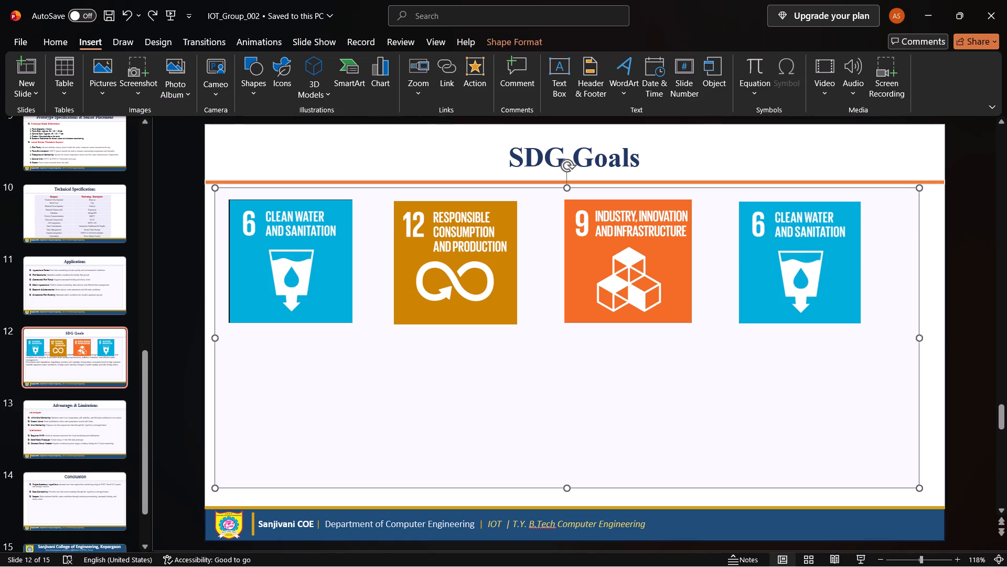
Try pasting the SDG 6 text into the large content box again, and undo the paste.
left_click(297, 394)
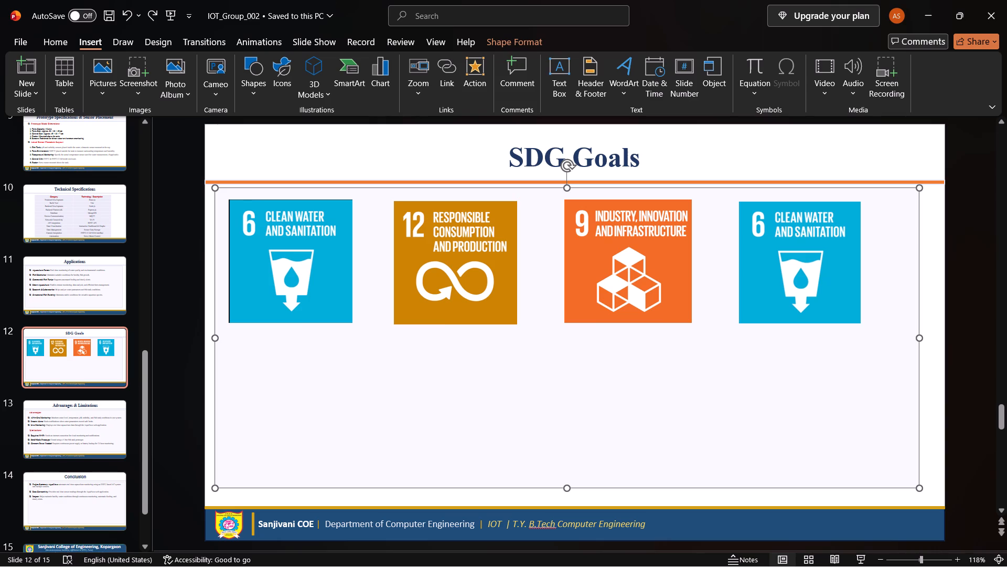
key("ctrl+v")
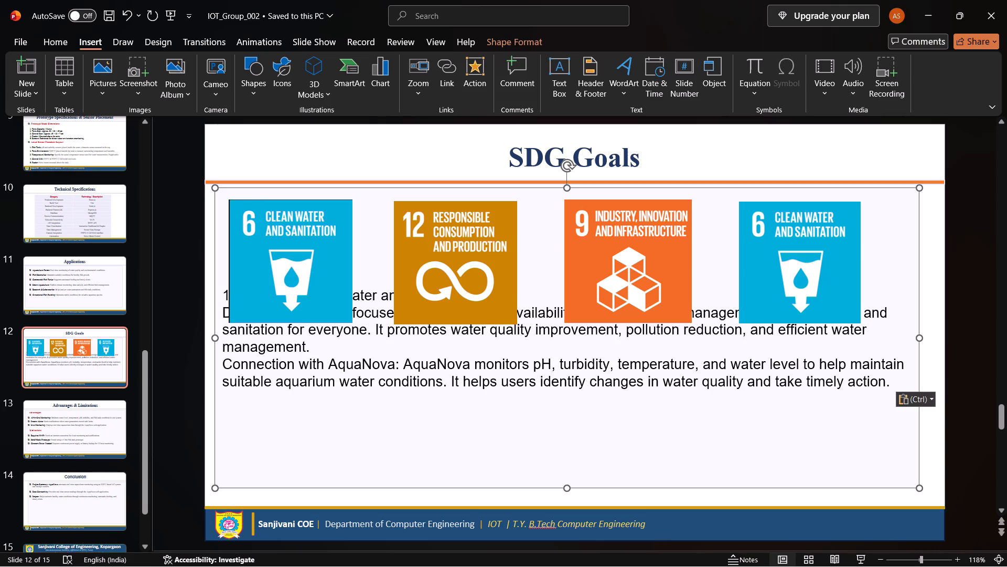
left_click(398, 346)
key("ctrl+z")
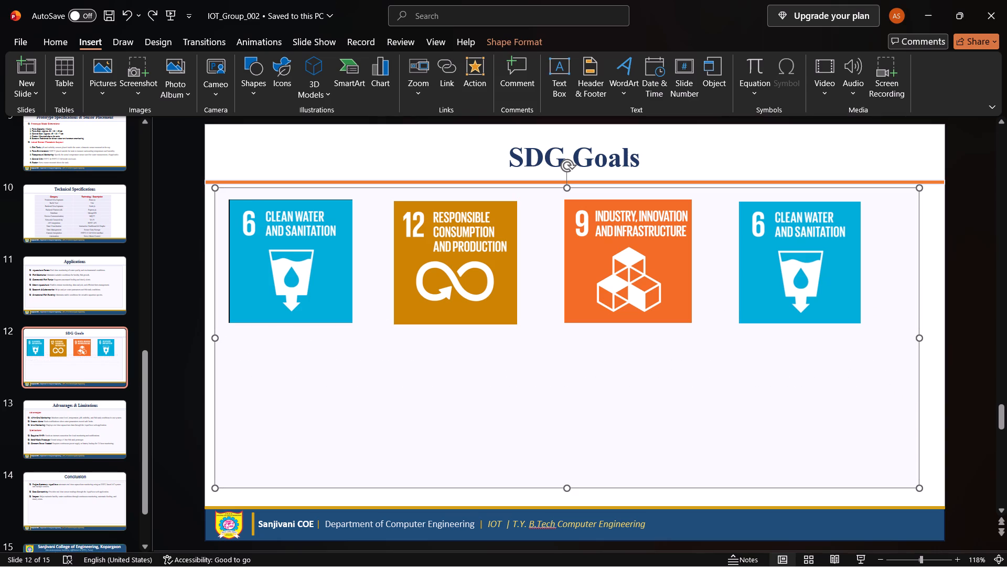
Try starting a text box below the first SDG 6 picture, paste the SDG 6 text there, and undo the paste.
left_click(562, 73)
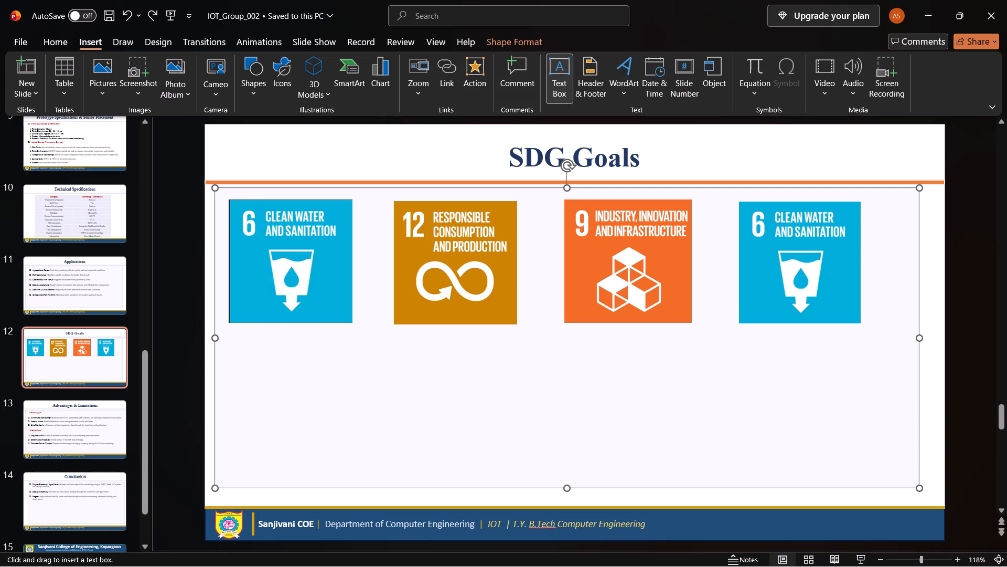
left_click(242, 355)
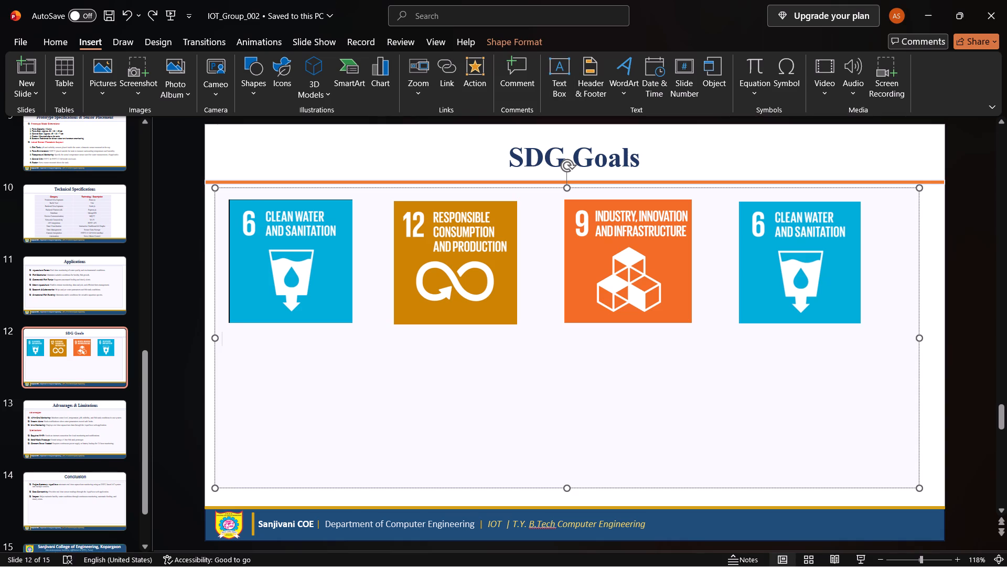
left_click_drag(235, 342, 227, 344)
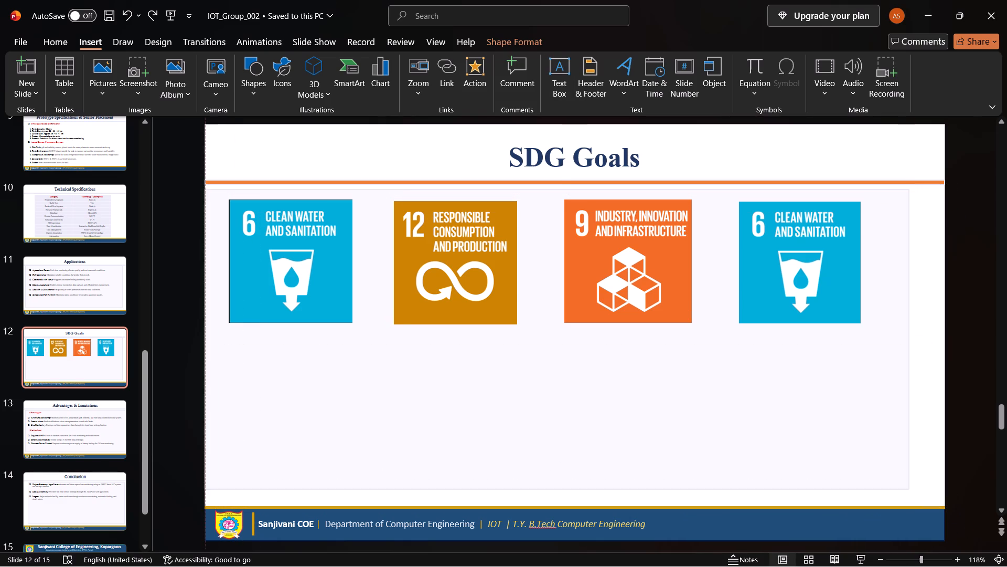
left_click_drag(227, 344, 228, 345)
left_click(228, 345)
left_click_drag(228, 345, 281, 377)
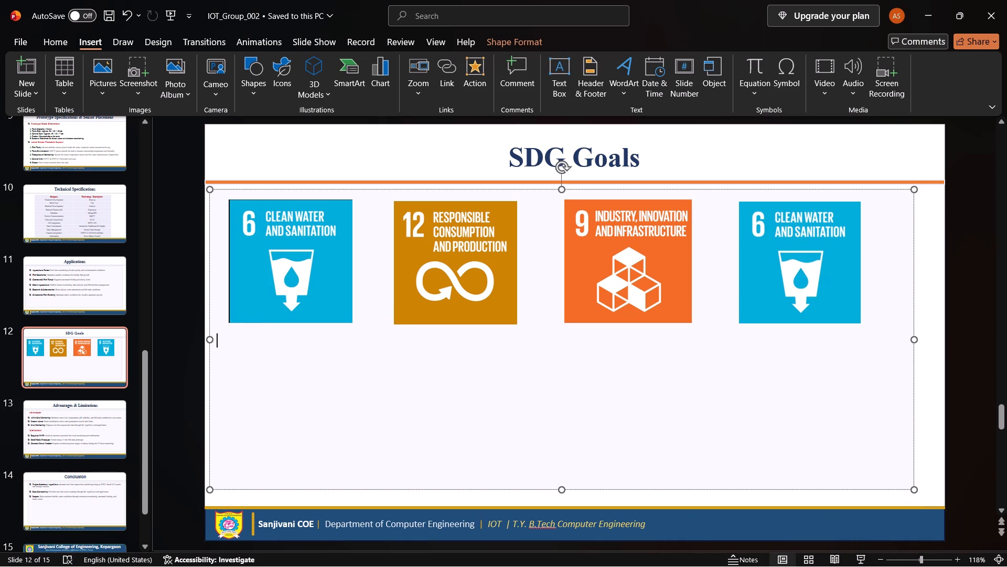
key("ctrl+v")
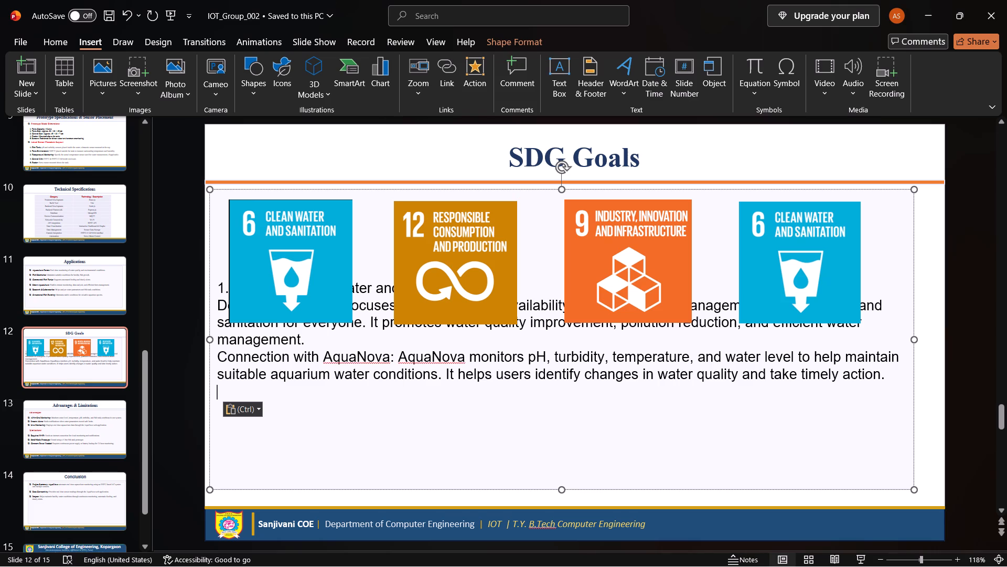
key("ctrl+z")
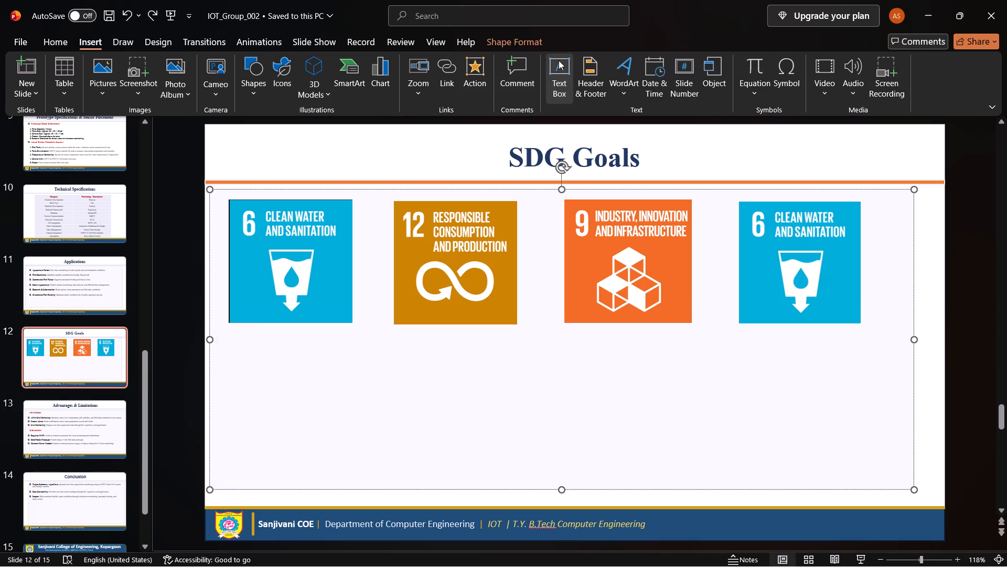
Draw a text box below the first SDG 6 picture, as wide as the picture and reaching near the content box's lower edge.
left_click(559, 60)
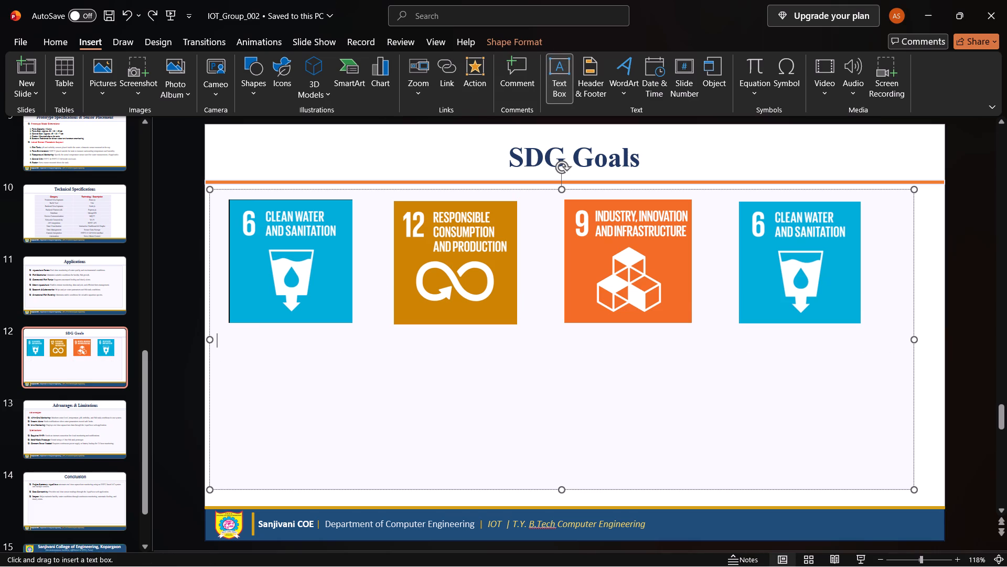
left_click_drag(226, 342, 347, 445)
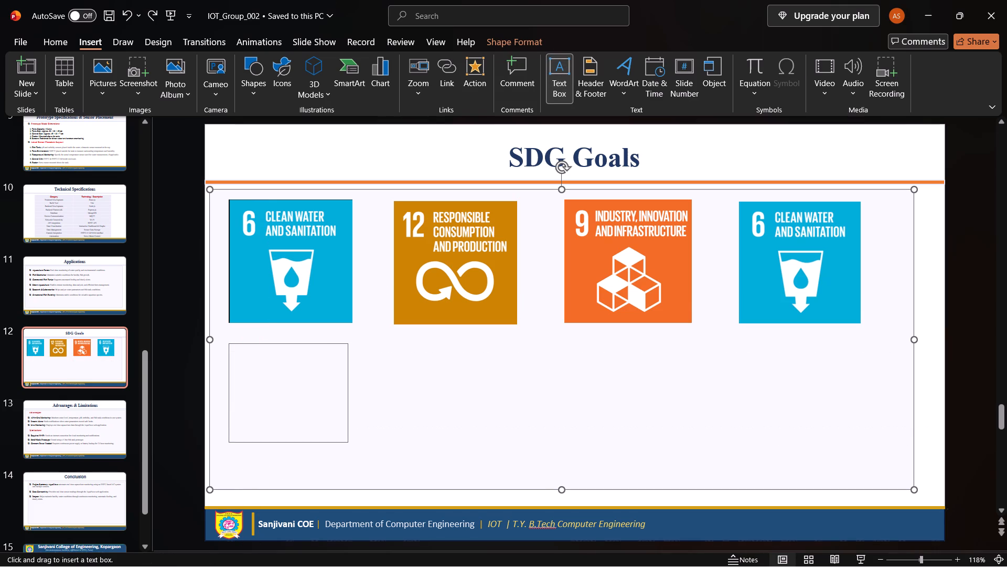
left_click_drag(347, 445, 350, 460)
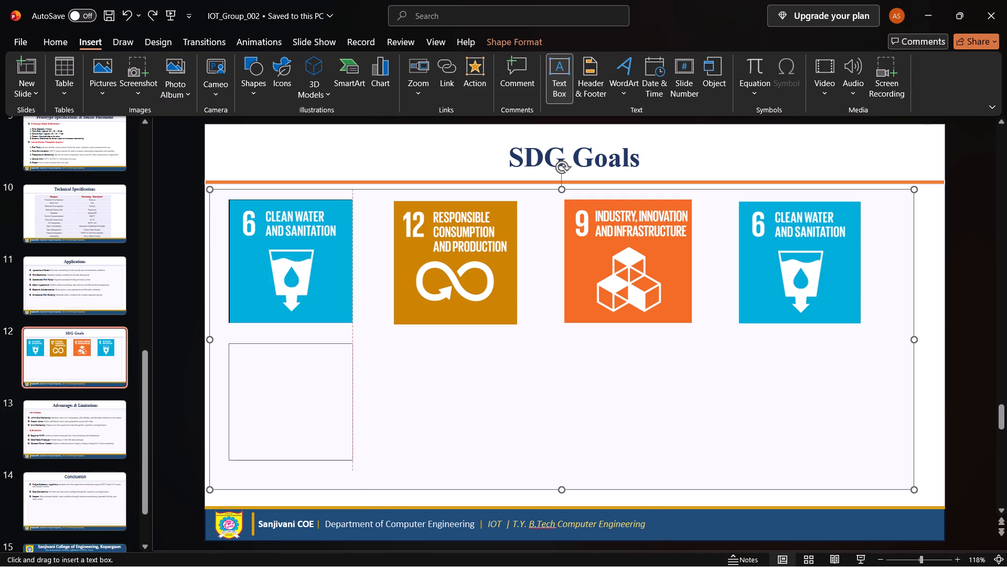
left_click_drag(350, 460, 351, 487)
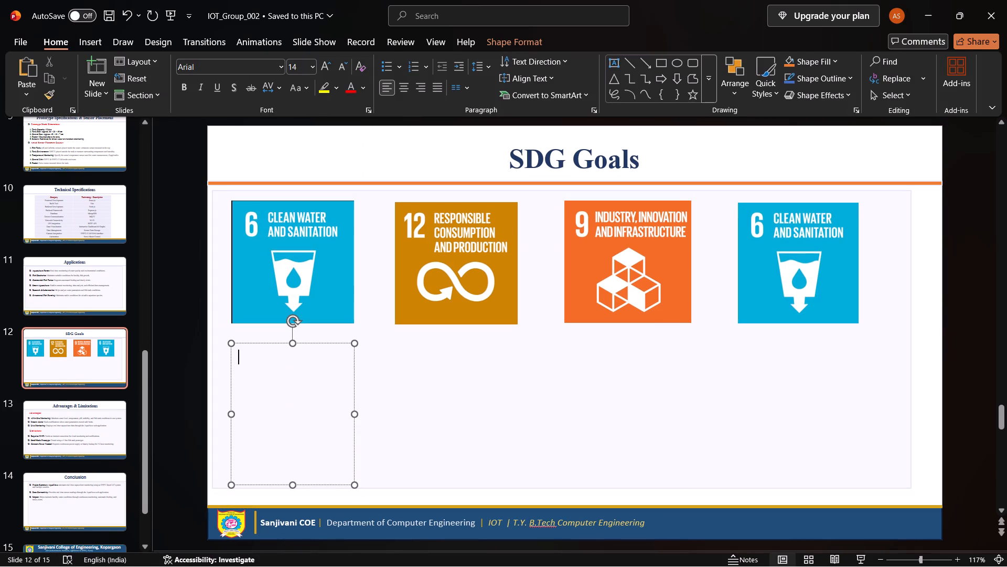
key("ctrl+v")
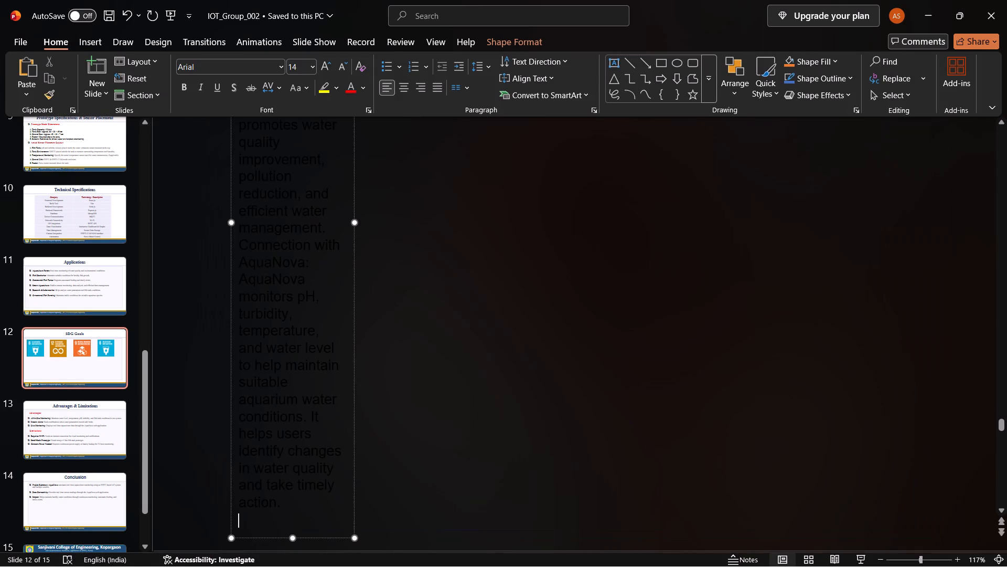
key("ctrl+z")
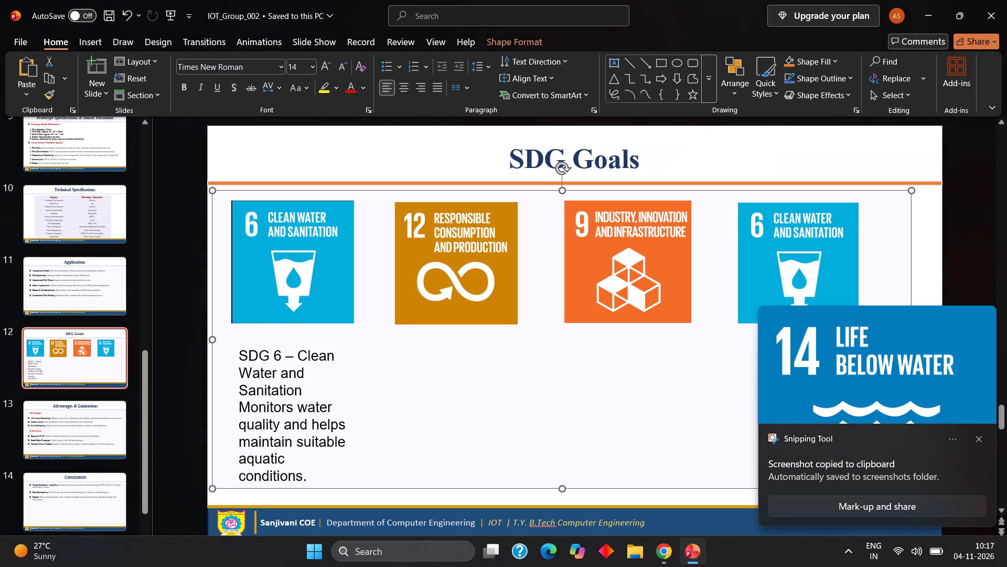
left_click(786, 235)
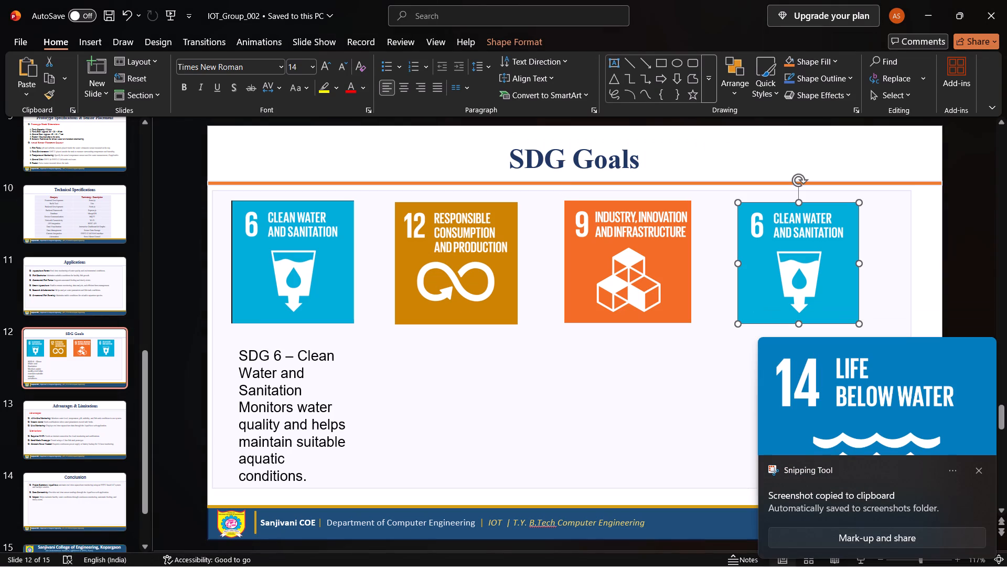
key("BackSpace")
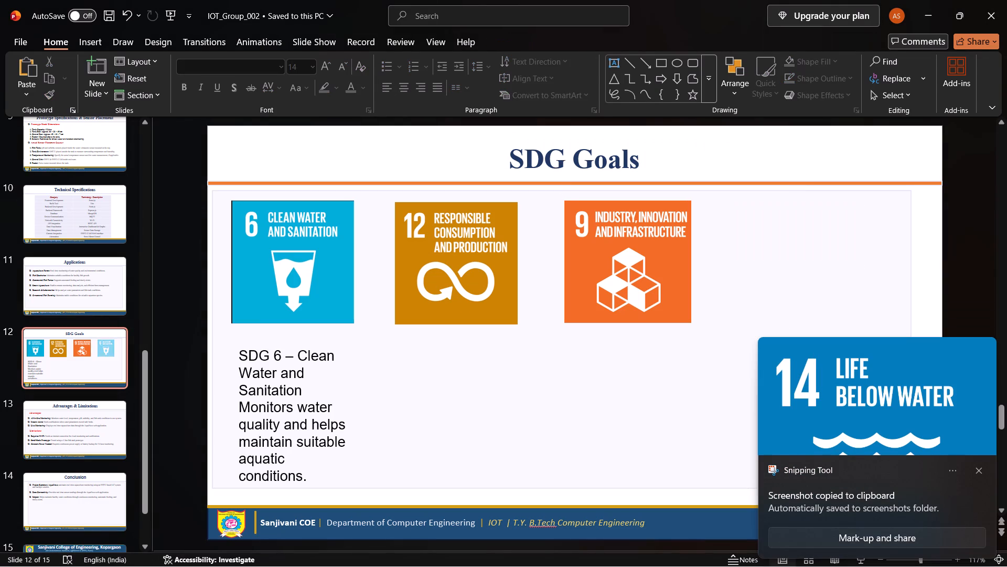
left_click(1004, 291)
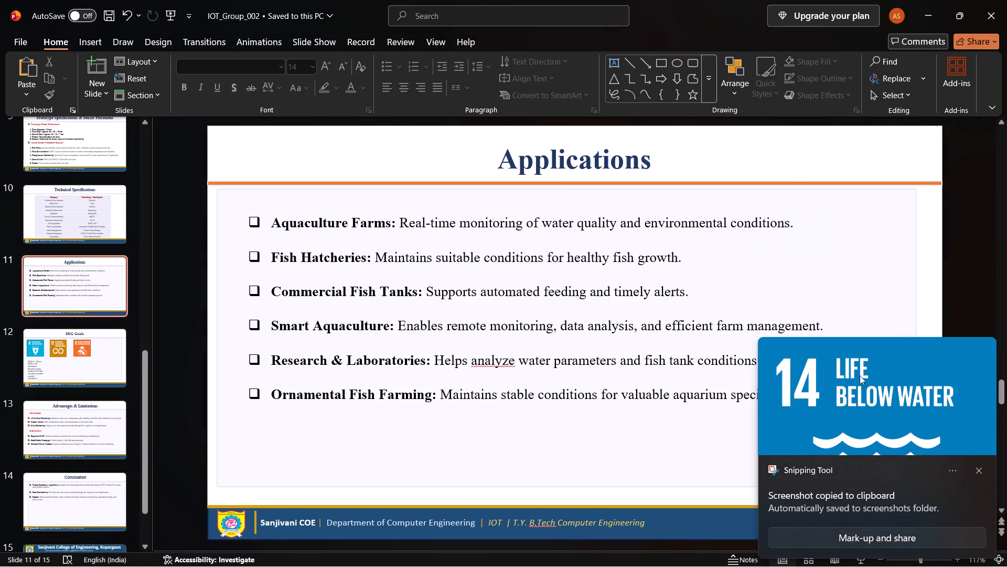
left_click(70, 367)
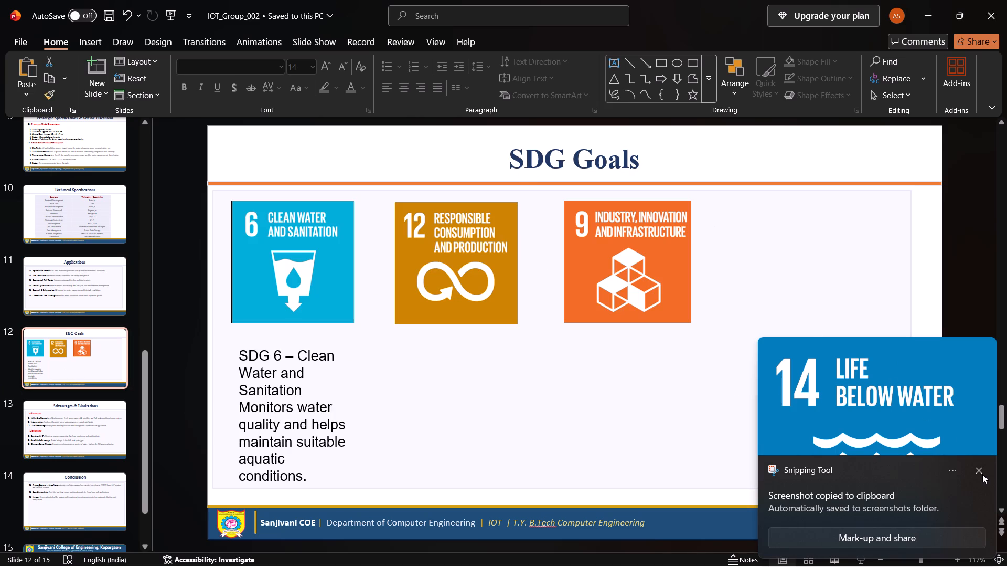
left_click(982, 474)
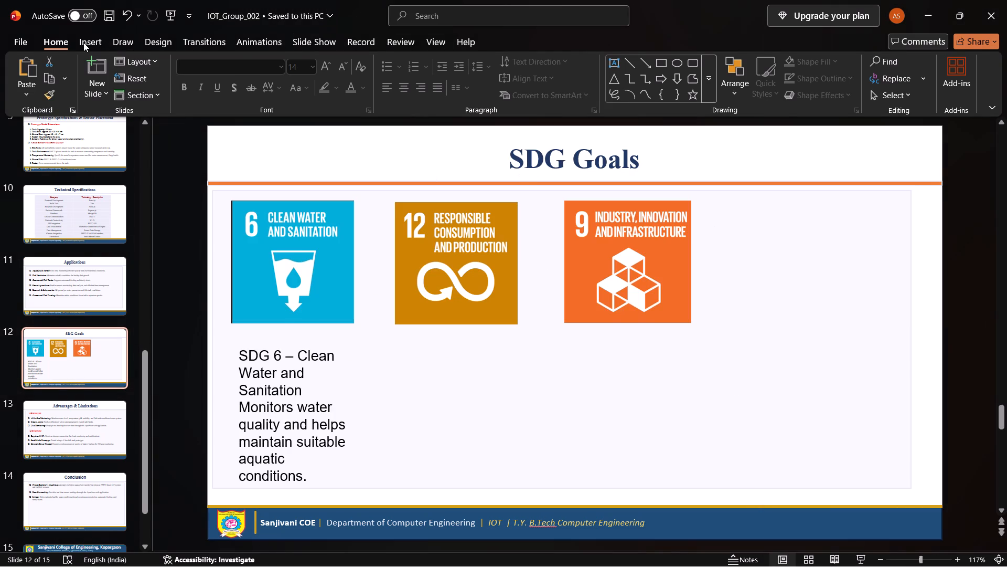
left_click(83, 43)
left_click(101, 78)
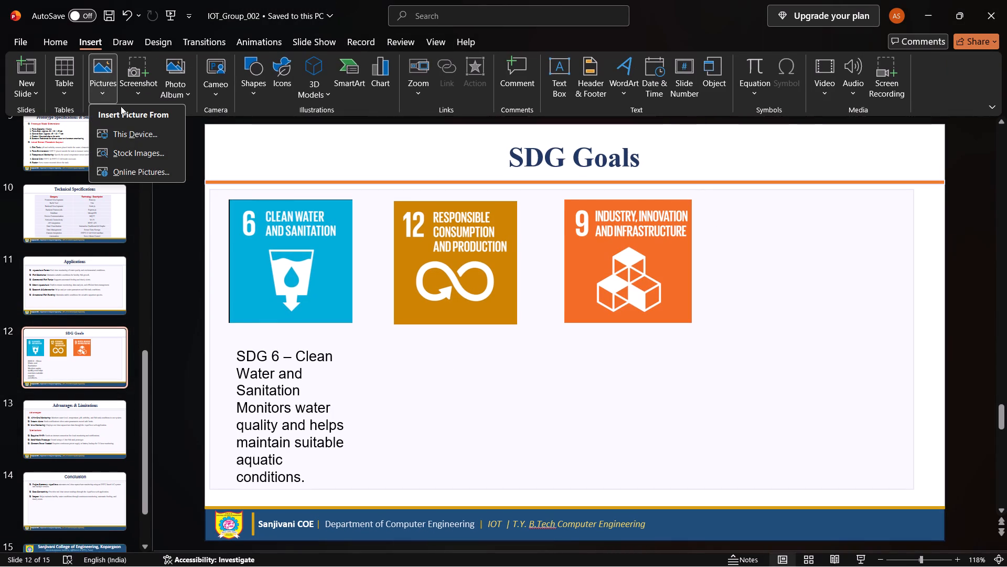
left_click(132, 128)
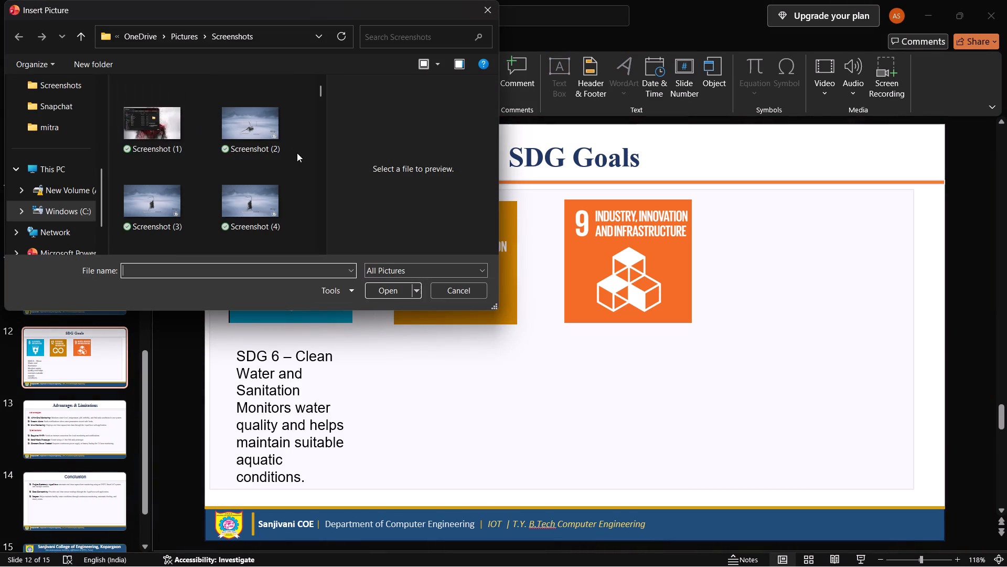
left_click_drag(319, 86, 325, 163)
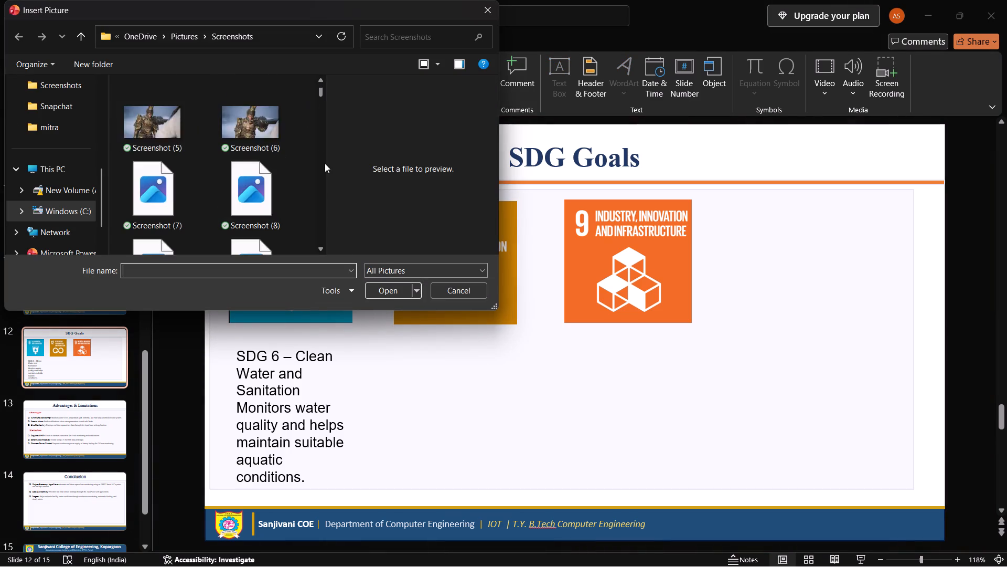
left_click_drag(325, 163, 334, 266)
left_click(147, 199)
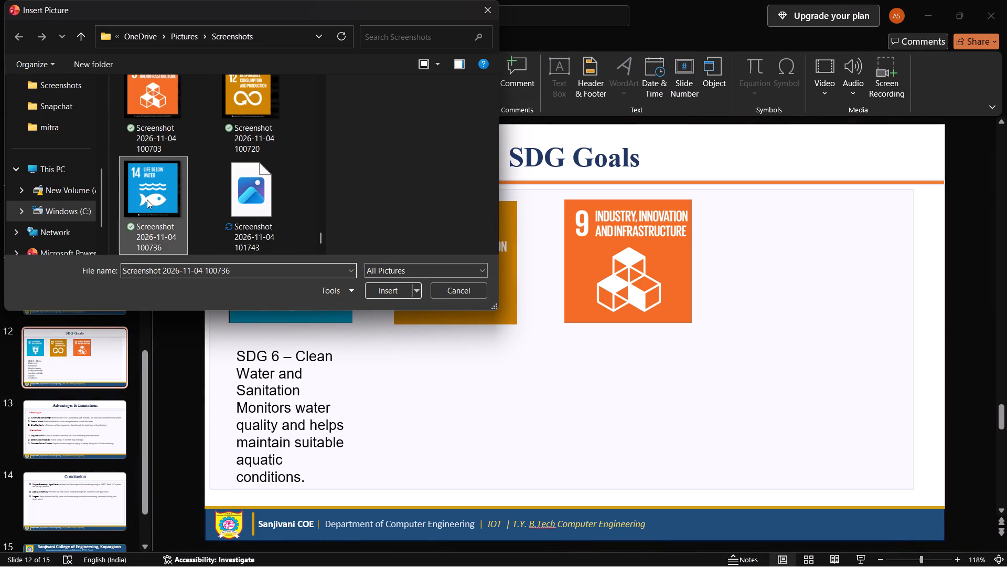
left_click(391, 293)
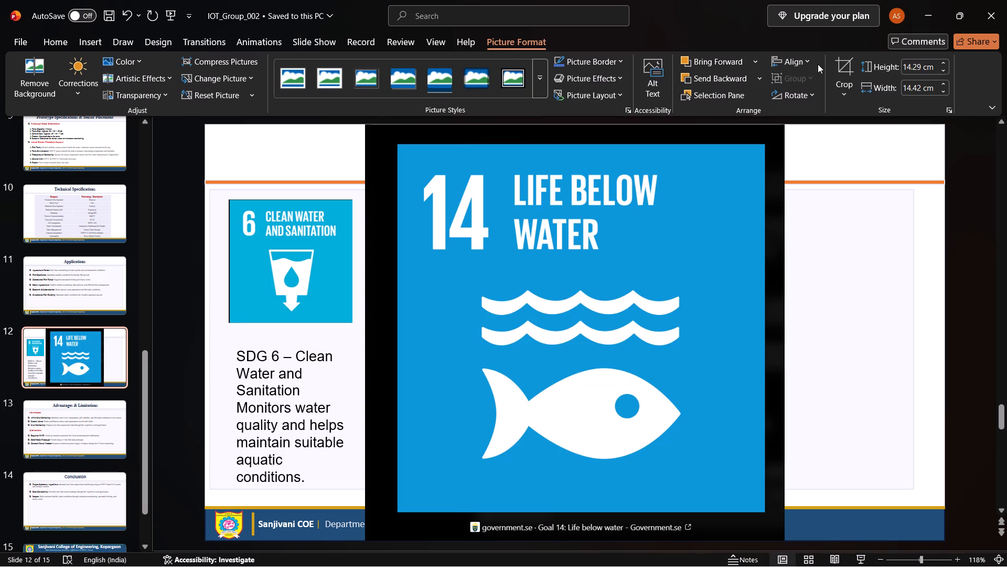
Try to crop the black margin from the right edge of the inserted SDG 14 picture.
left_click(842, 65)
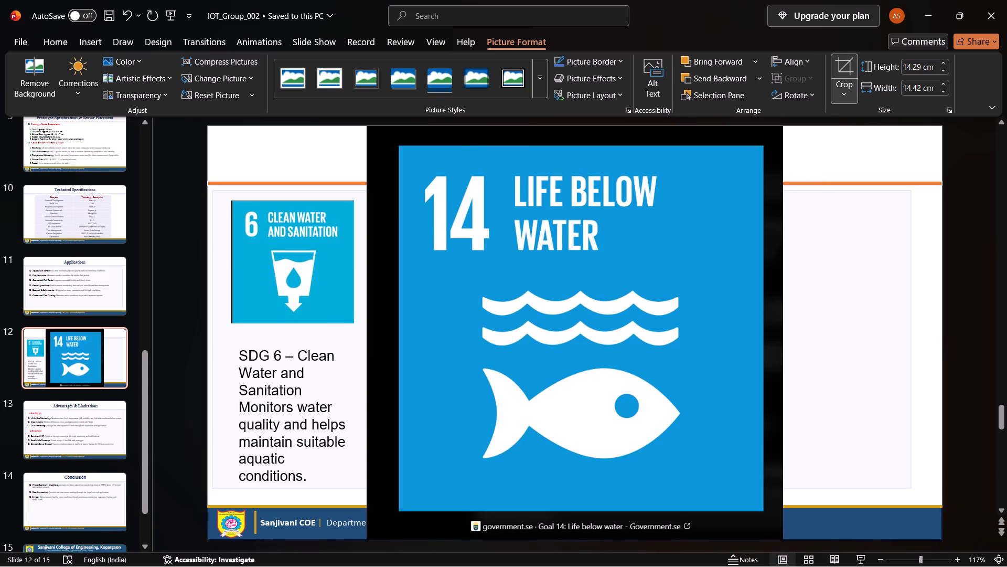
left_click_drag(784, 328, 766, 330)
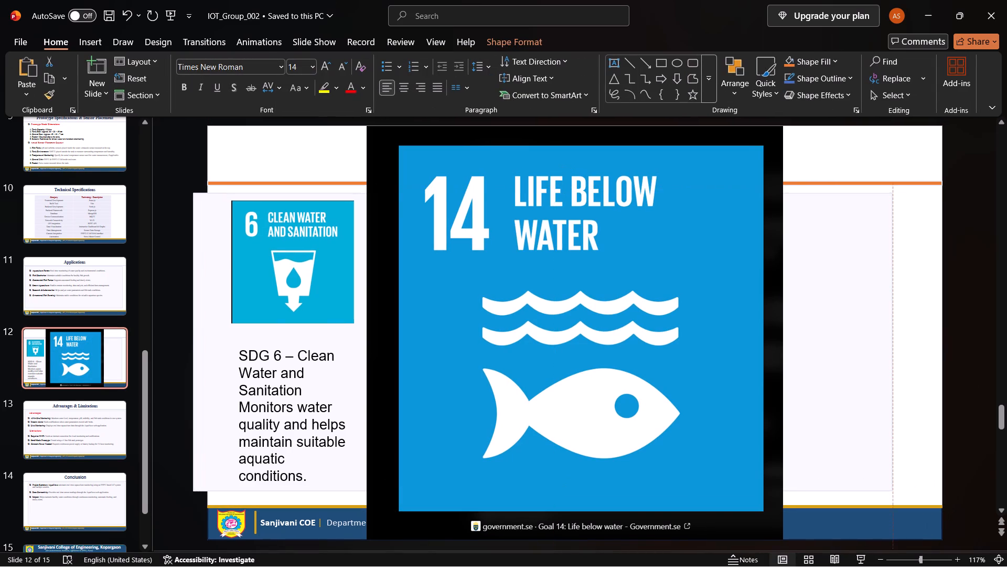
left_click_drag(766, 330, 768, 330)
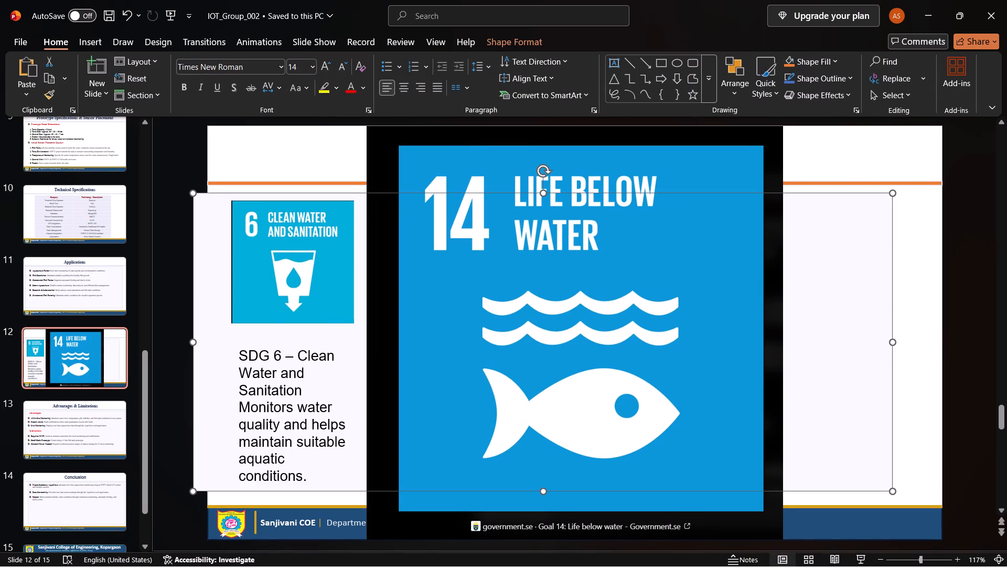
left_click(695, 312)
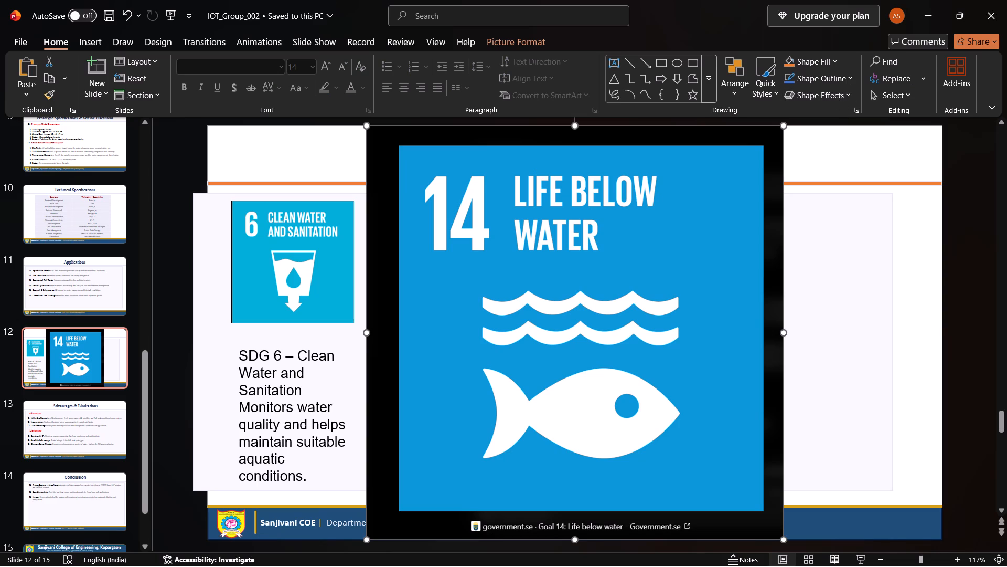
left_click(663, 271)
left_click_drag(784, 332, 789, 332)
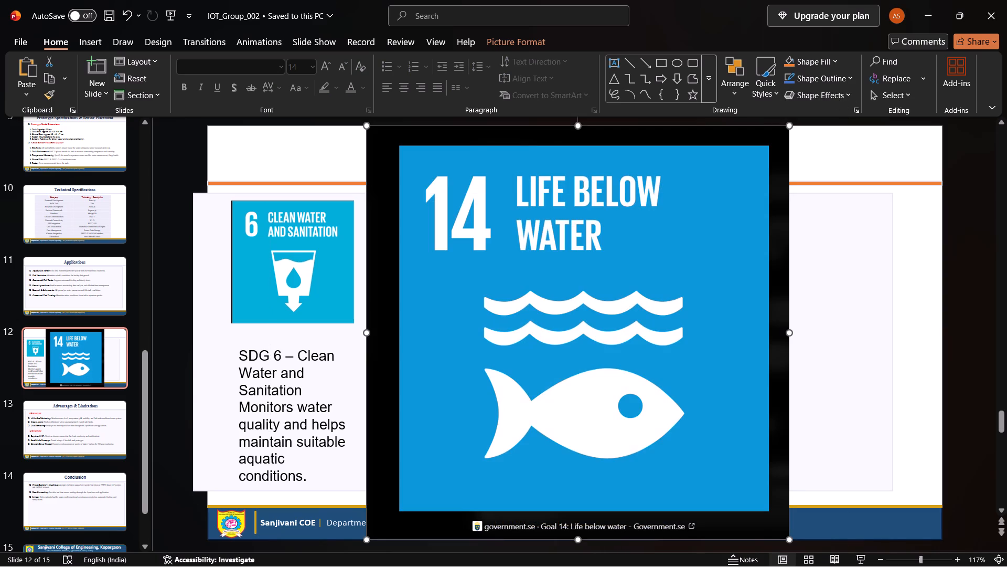
Crop the black margins and source caption off the SDG 14 picture, leaving it about 12.08 cm high and 12.28 cm wide.
left_click(652, 288)
triple_click(652, 288)
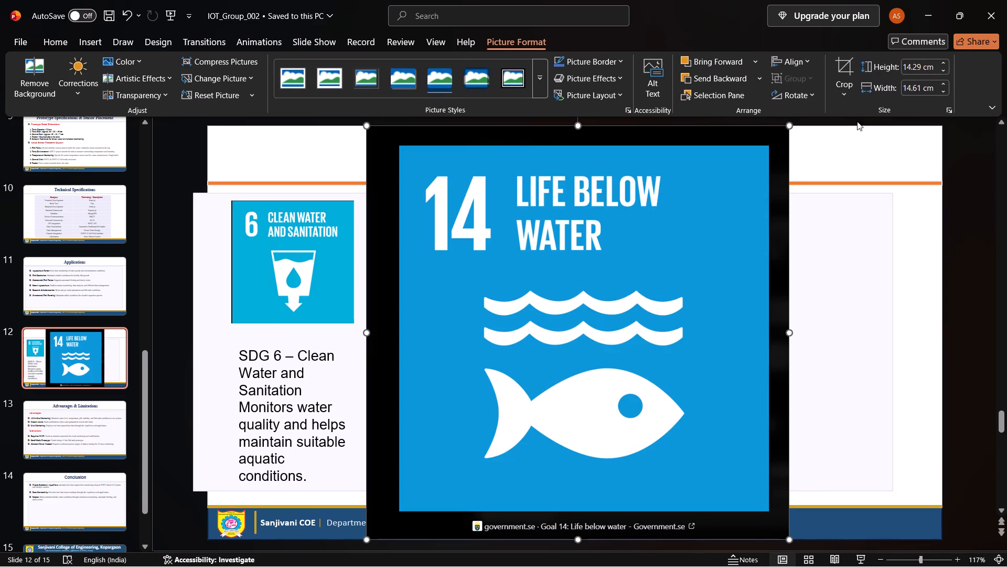
left_click(841, 73)
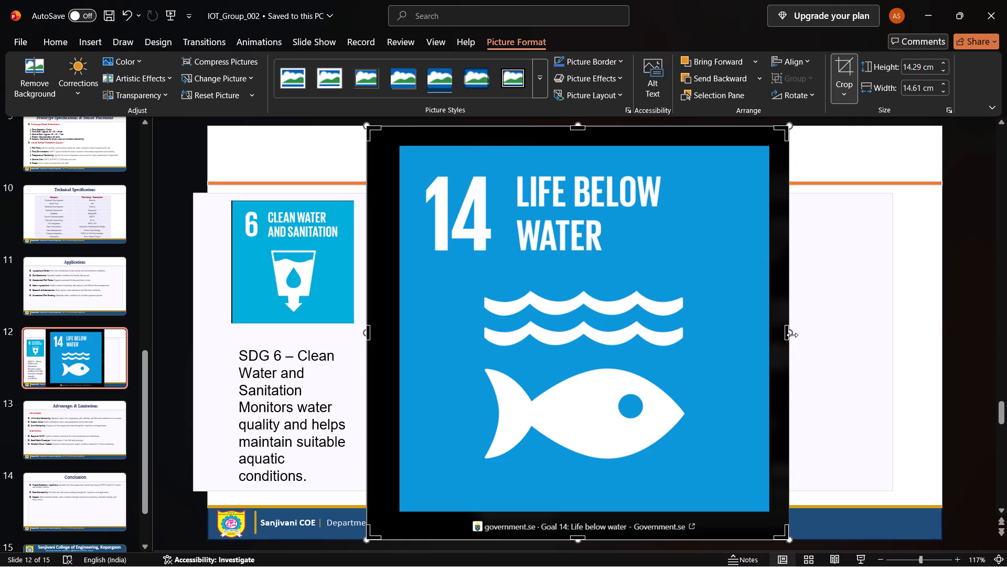
left_click_drag(787, 335, 767, 336)
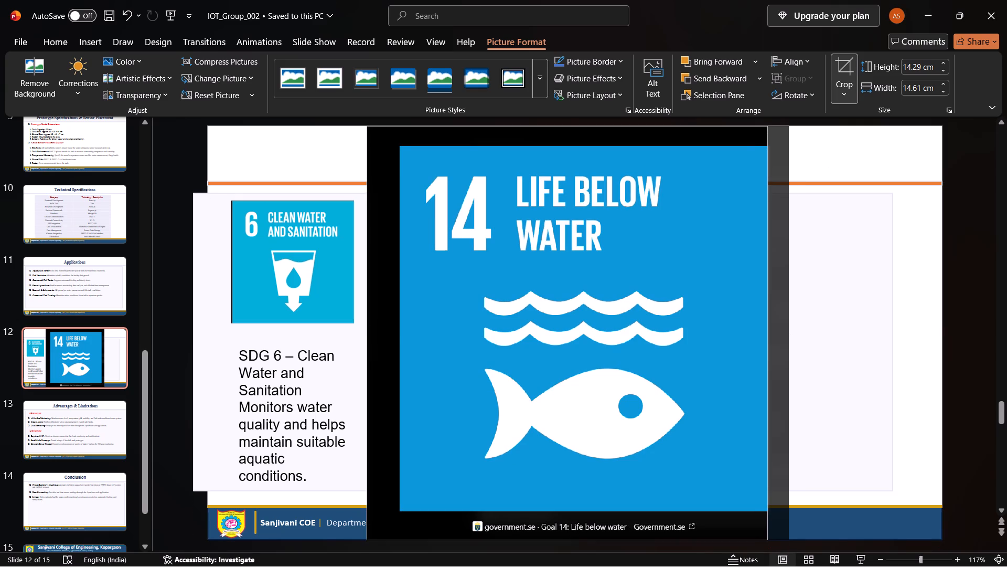
left_click_drag(767, 336, 768, 336)
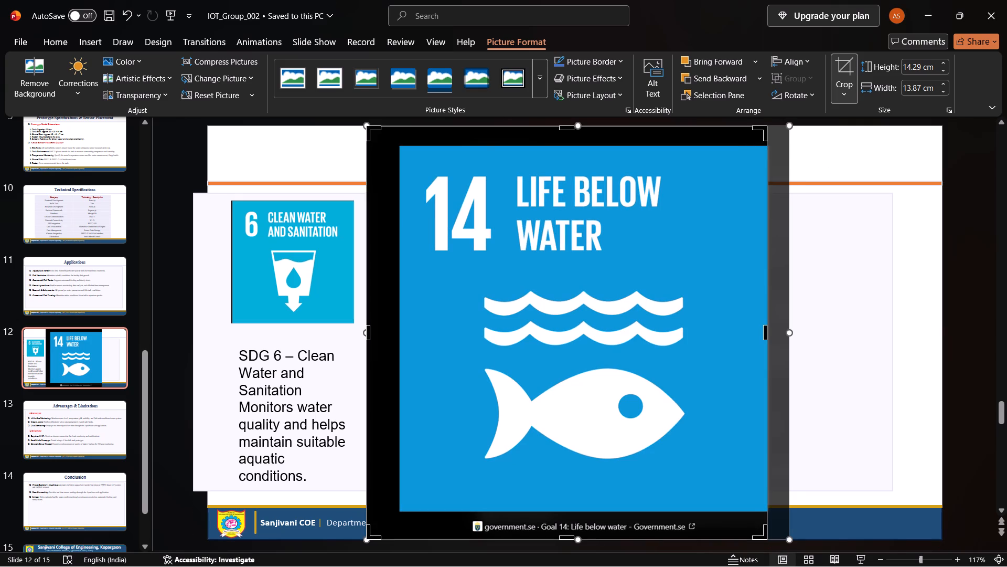
left_click_drag(570, 127, 572, 150)
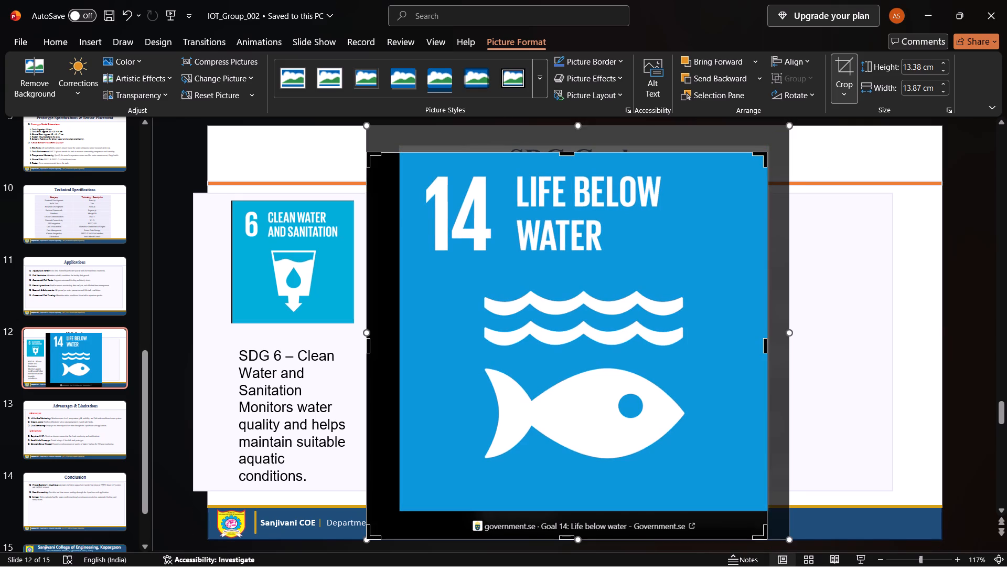
left_click_drag(368, 343, 400, 344)
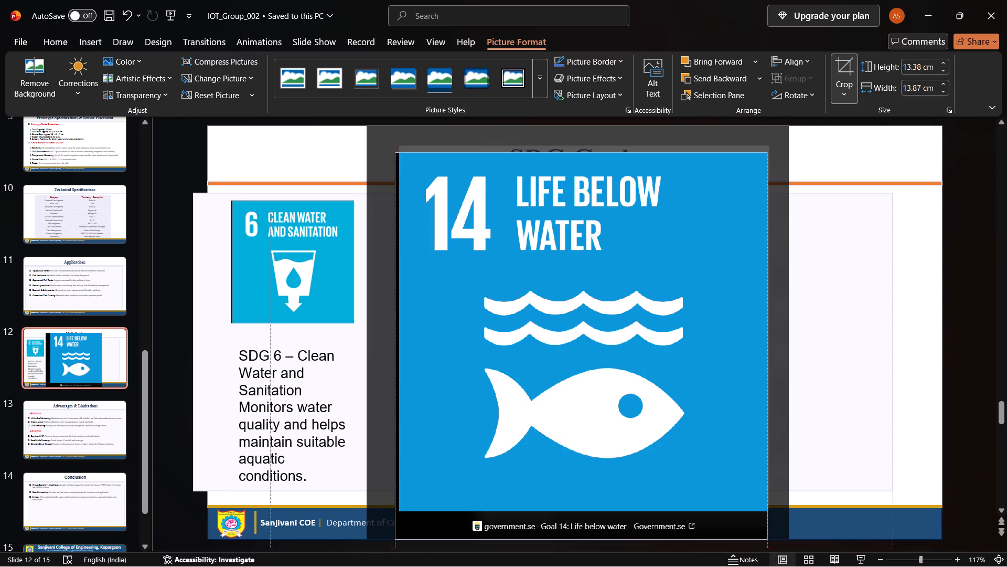
left_click_drag(400, 344, 404, 344)
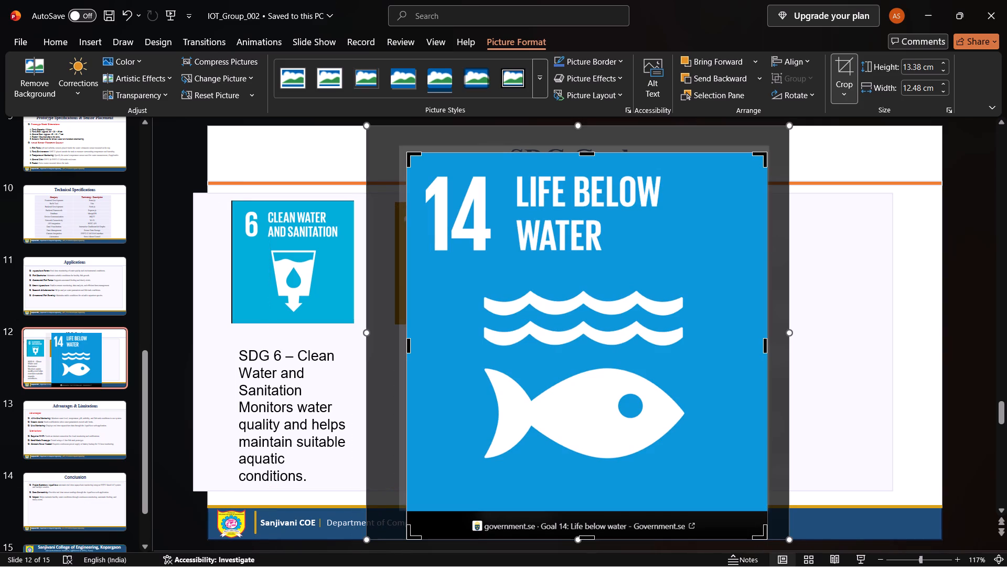
left_click_drag(767, 535, 762, 501)
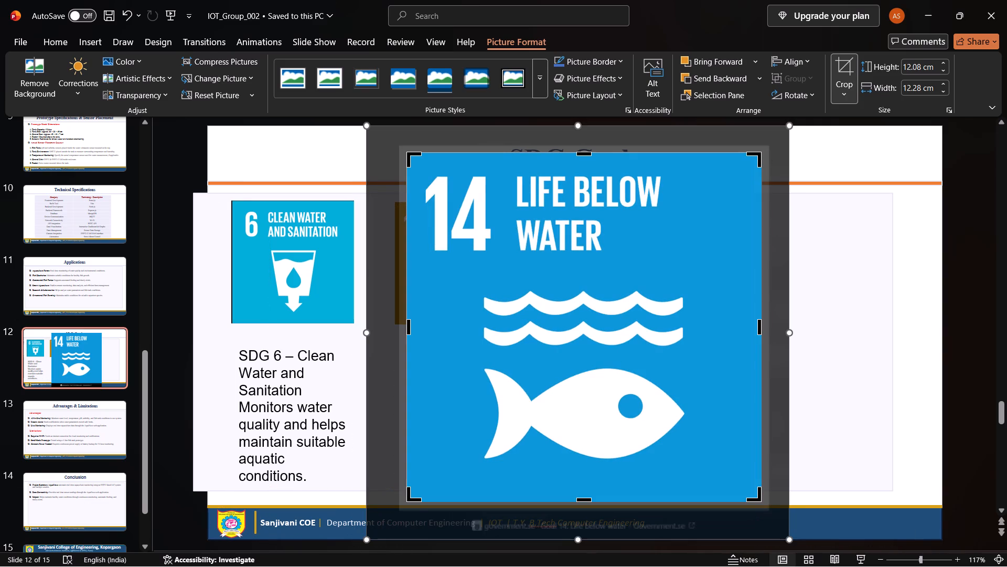
left_click(868, 466)
Shrink the SDG 14 picture to about 4.22 by 4.29 cm and place it after the SDG 9 picture in the row.
left_click(634, 330)
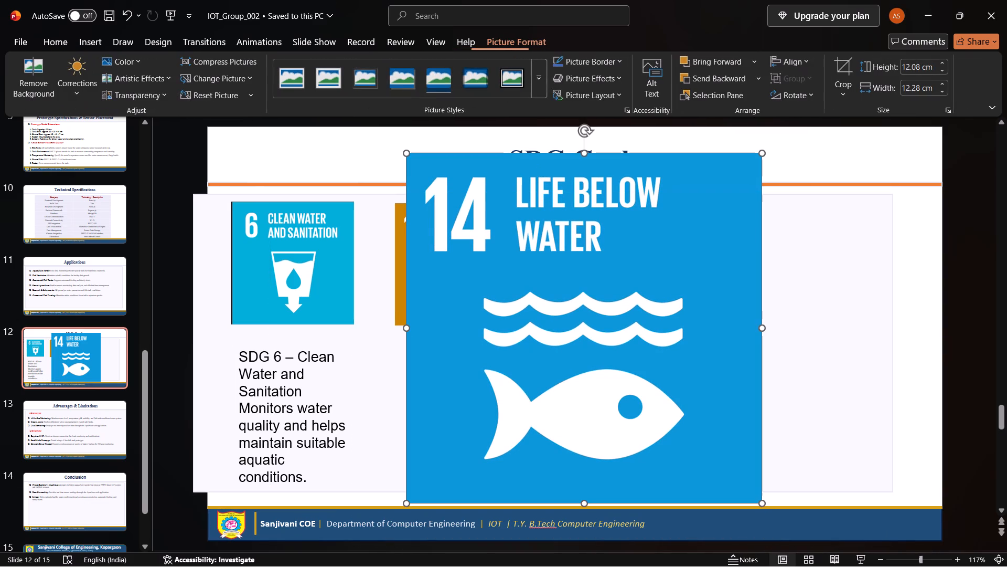
left_click_drag(763, 155, 610, 272)
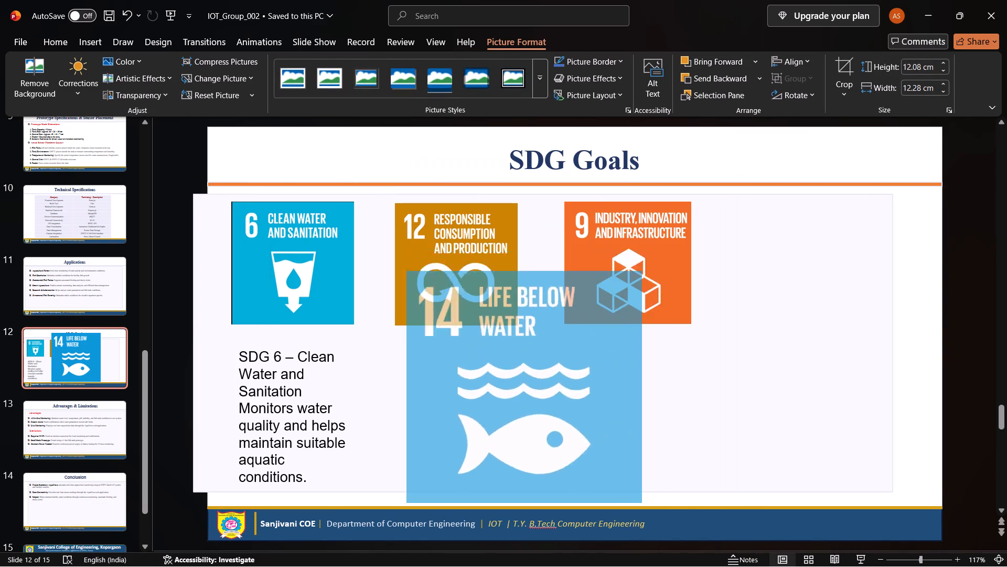
left_click_drag(610, 272, 495, 379)
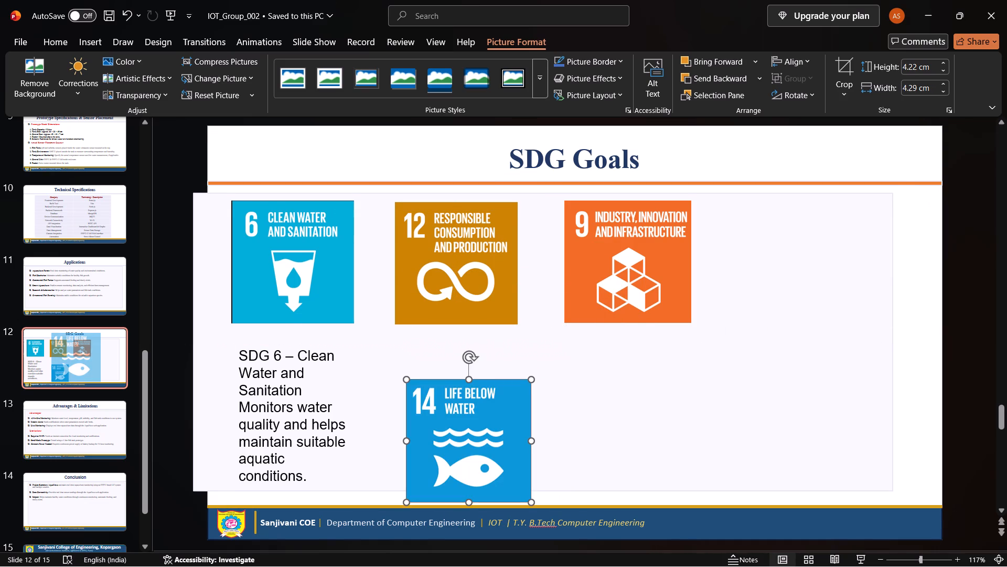
left_click_drag(478, 441, 810, 264)
Resize the content placeholder behind the SDG pictures to span the slide's full width, from the orange title line down to the footer band.
left_click(683, 402)
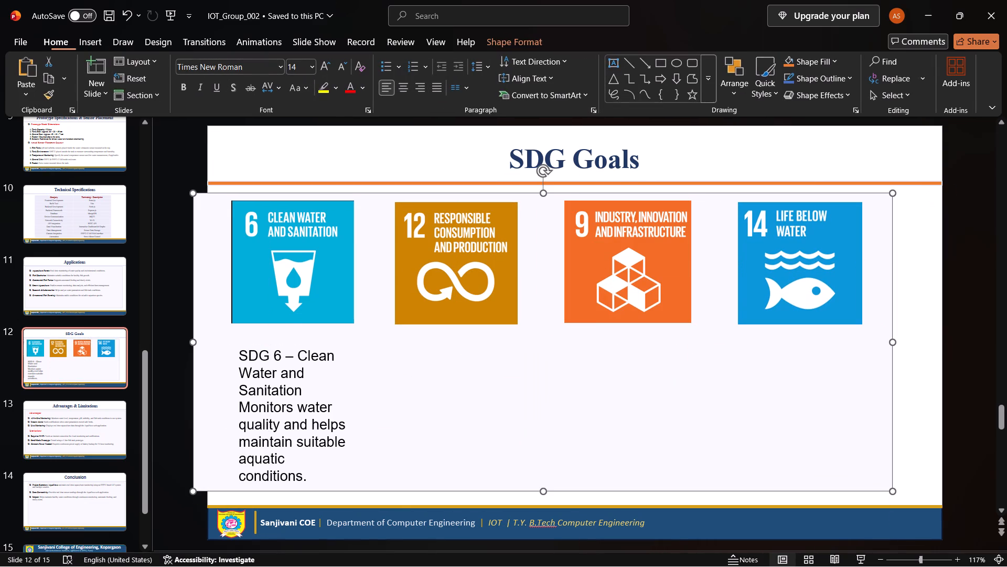
left_click(542, 193)
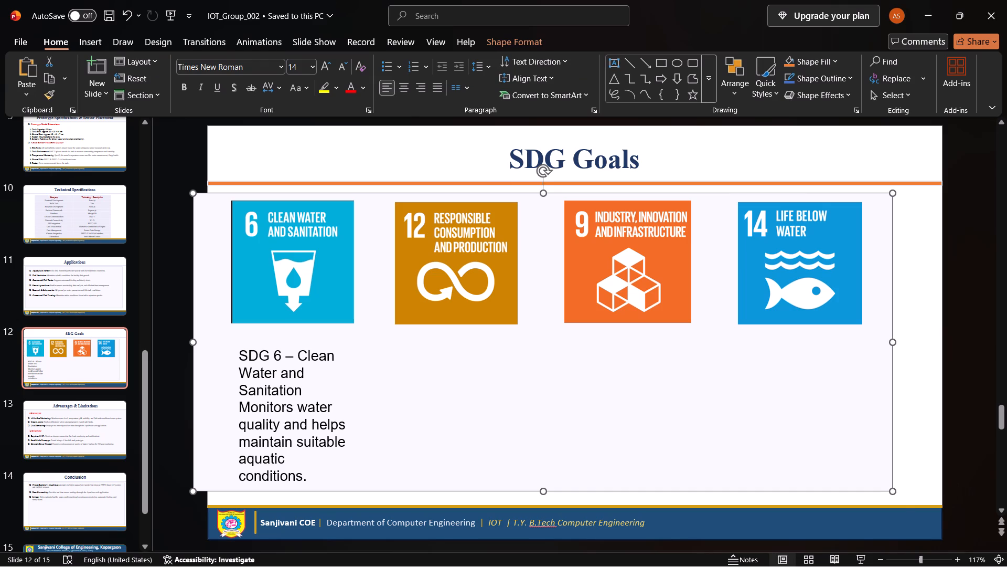
left_click_drag(893, 489, 832, 485)
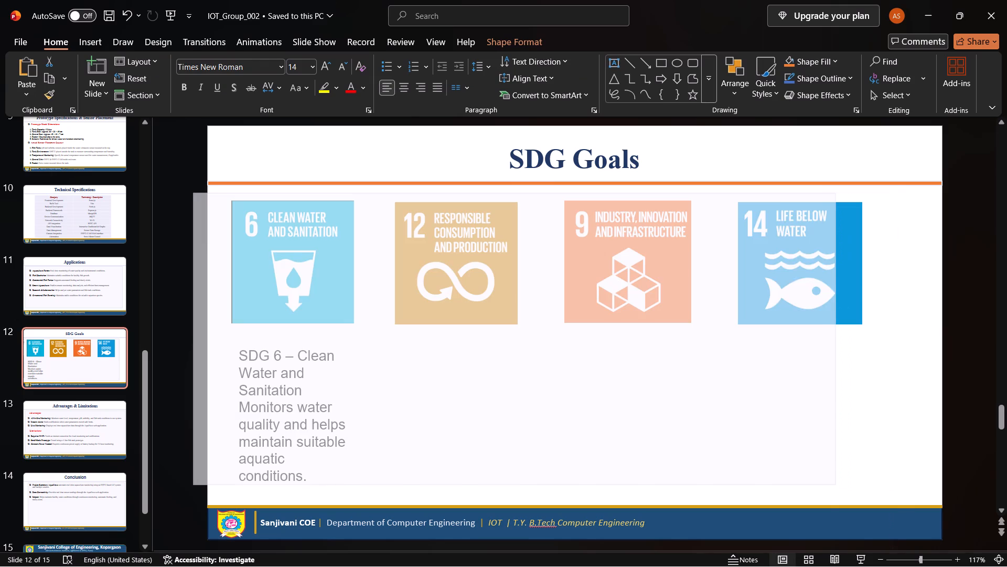
left_click_drag(832, 485, 767, 480)
left_click_drag(566, 402, 637, 493)
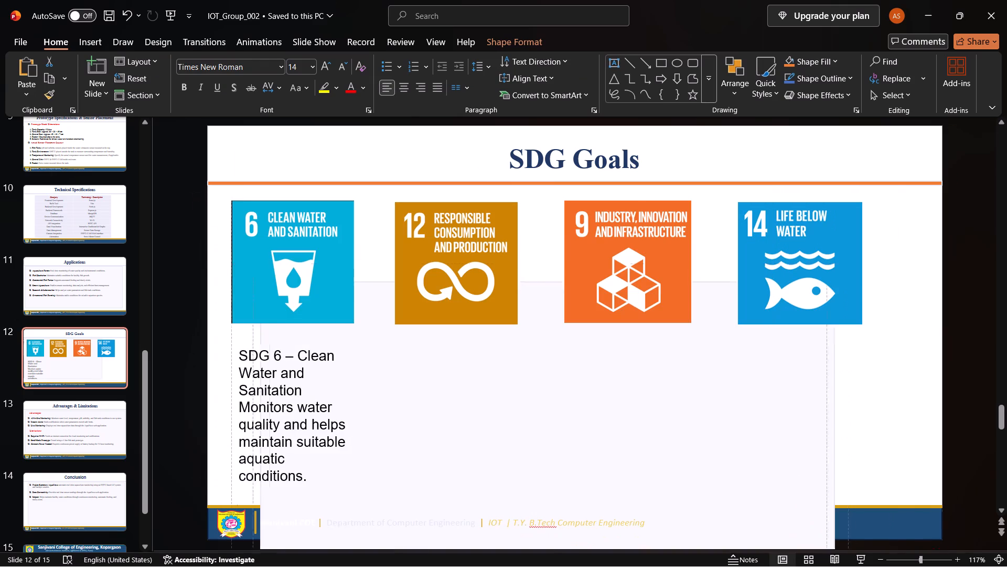
left_click_drag(637, 493, 620, 390)
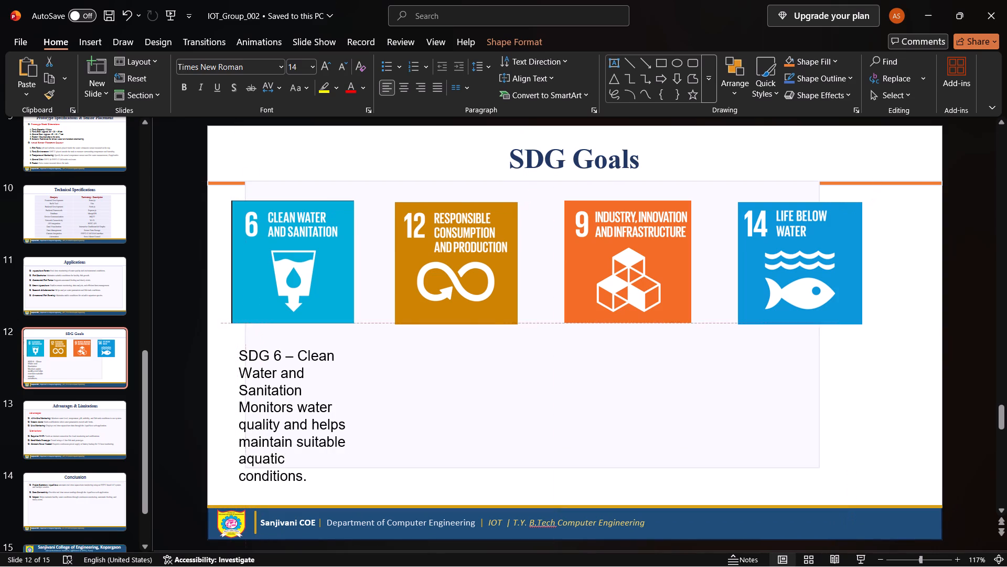
left_click_drag(620, 390, 620, 397)
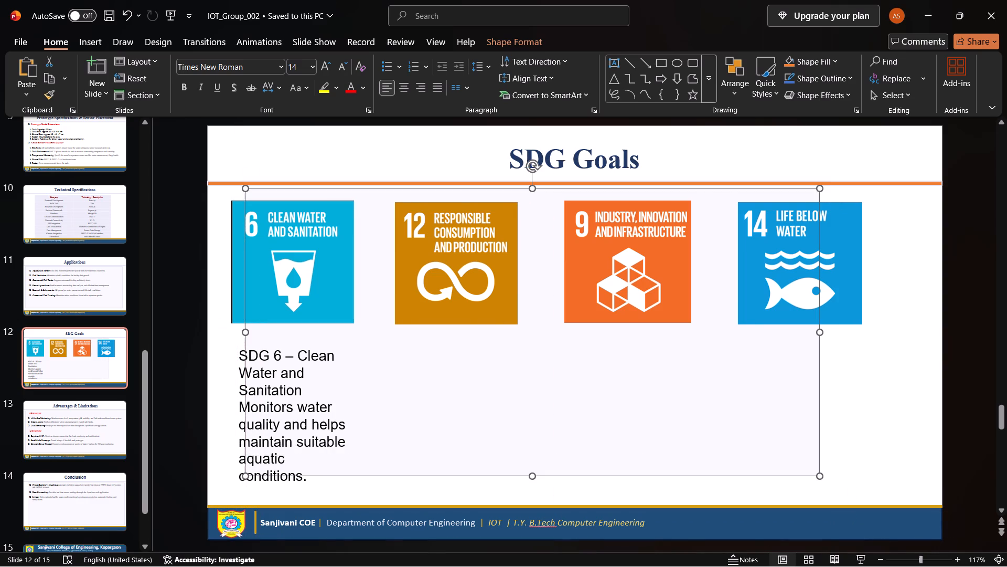
left_click(600, 360)
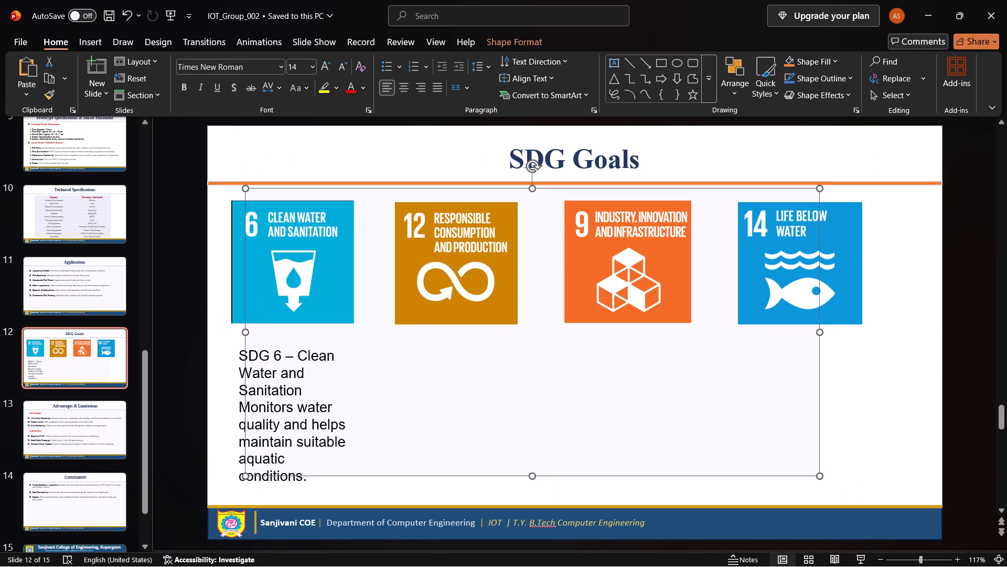
double_click(487, 362)
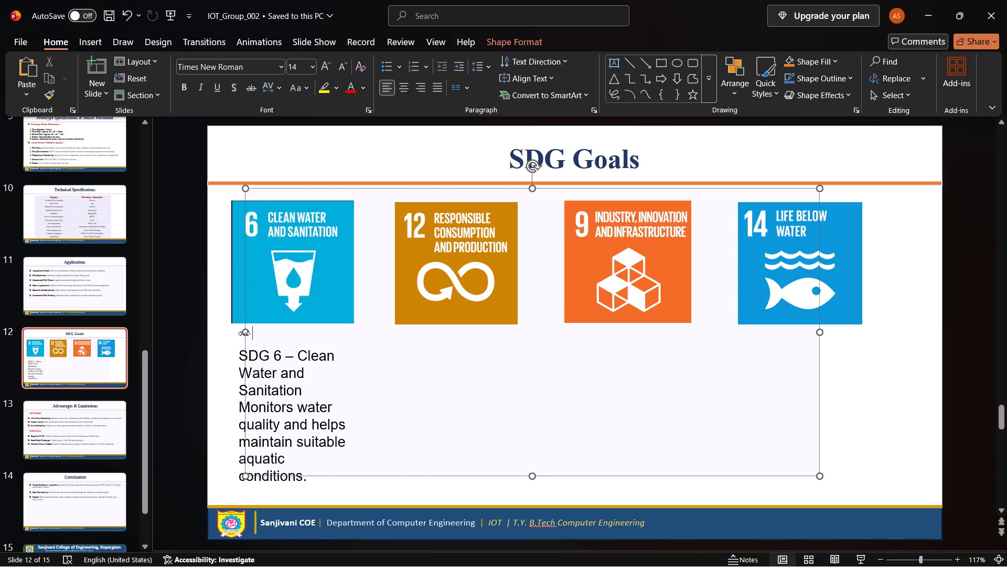
left_click_drag(244, 333, 206, 332)
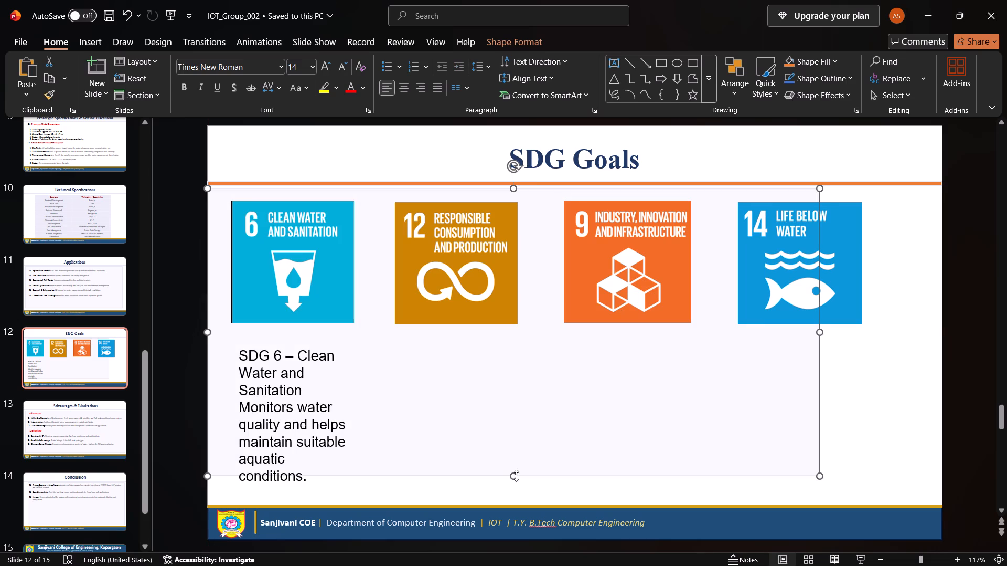
left_click_drag(515, 476, 547, 521)
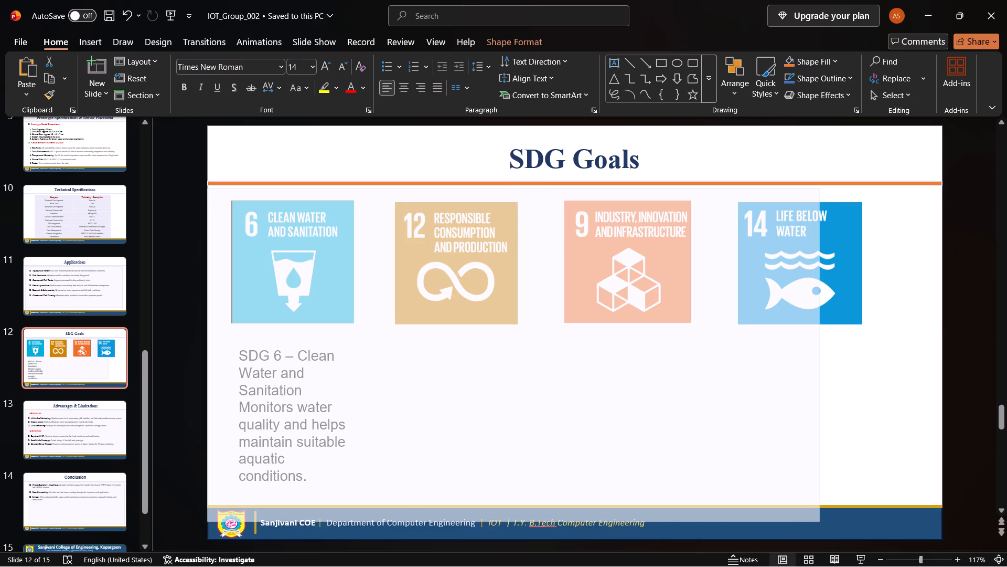
left_click_drag(547, 521, 548, 509)
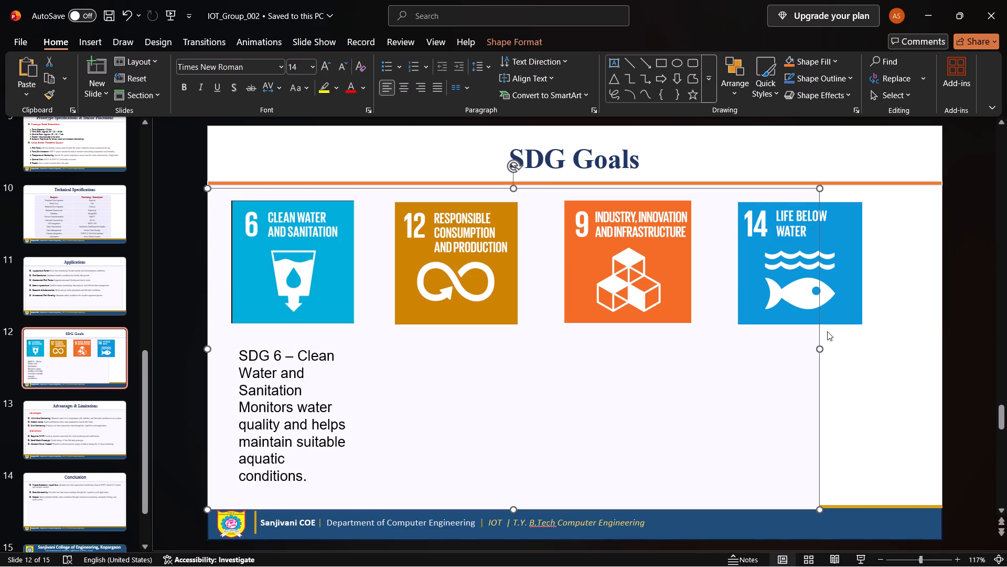
left_click_drag(820, 347, 919, 322)
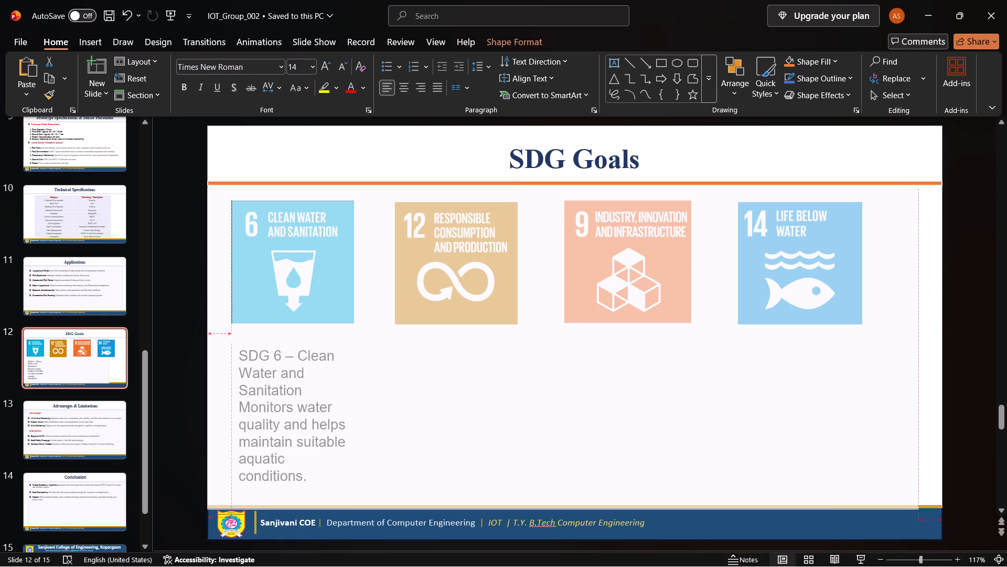
left_click_drag(919, 322, 940, 313)
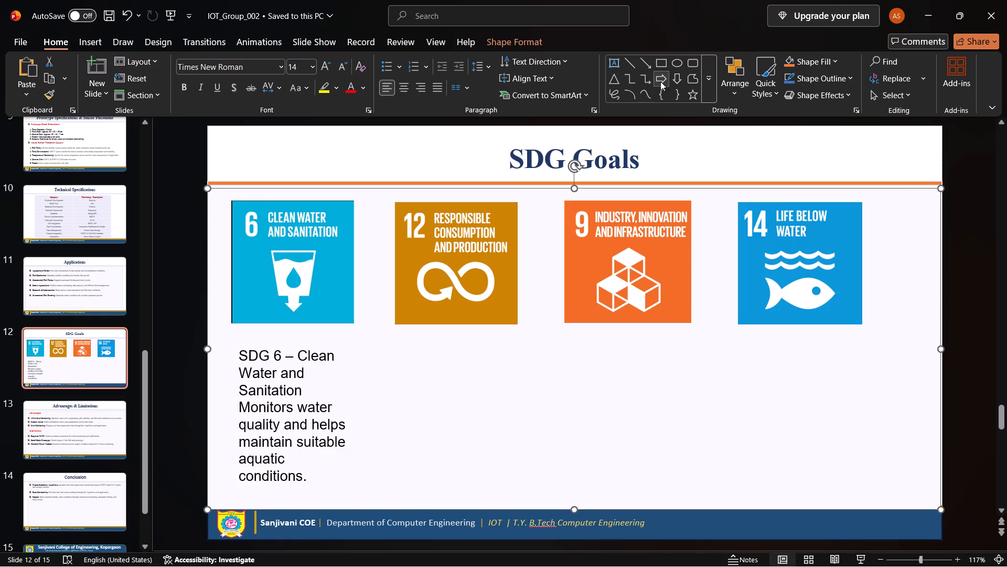
Draw an empty text box beneath the SDG 12 picture, about as wide as the picture.
left_click(87, 41)
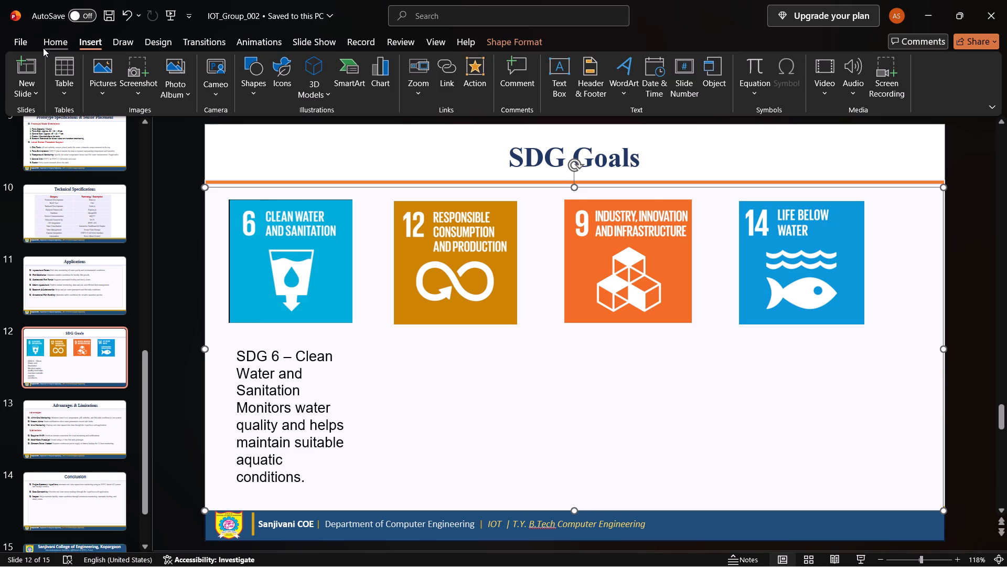
left_click(564, 60)
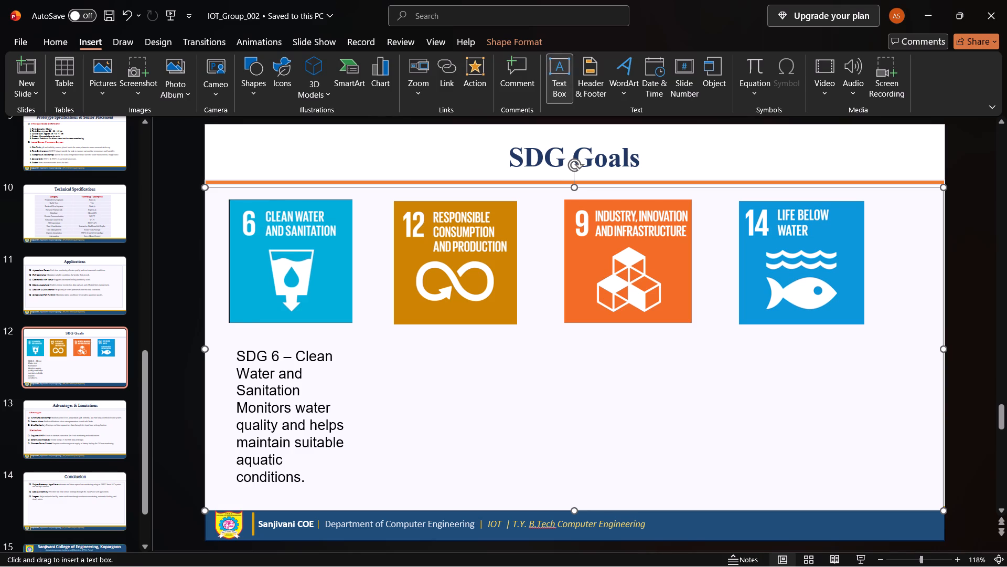
left_click_drag(399, 354, 465, 392)
left_click_drag(465, 392, 521, 493)
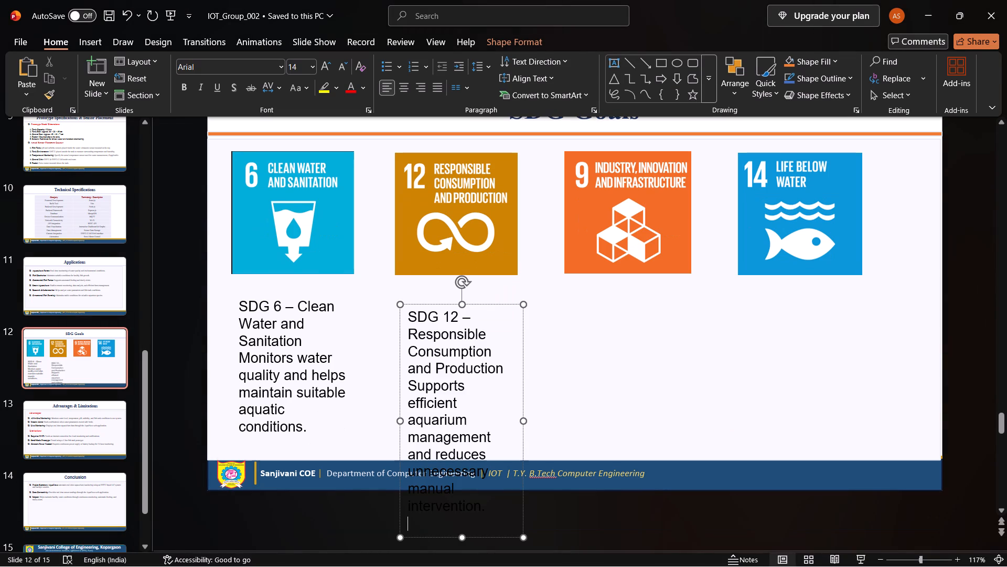
Narrow the SDG 12 text box and align it with the picture's left edge, its first line level with the SDG 6 text.
left_click_drag(520, 538, 514, 449)
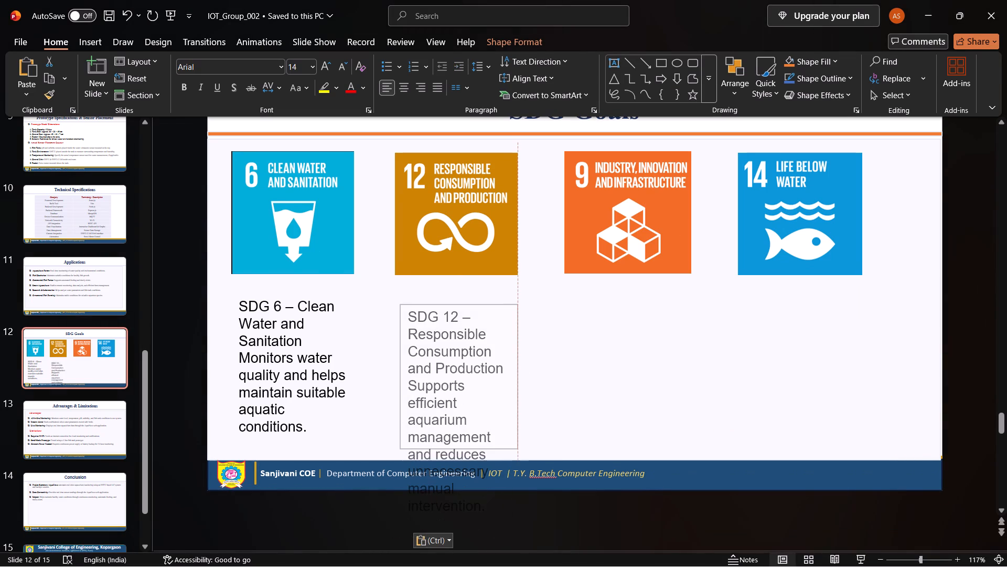
left_click_drag(514, 449, 511, 434)
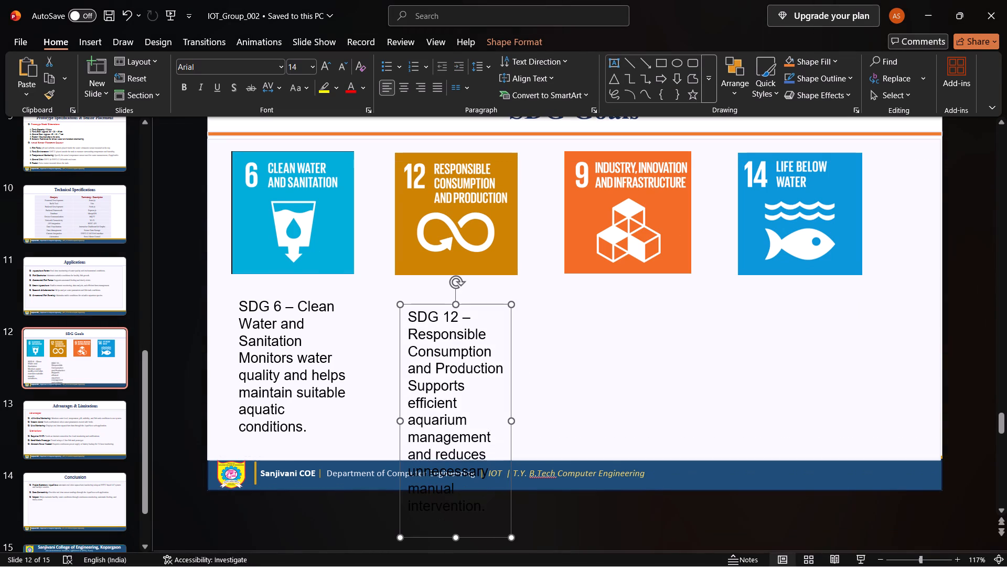
left_click_drag(457, 306, 457, 285)
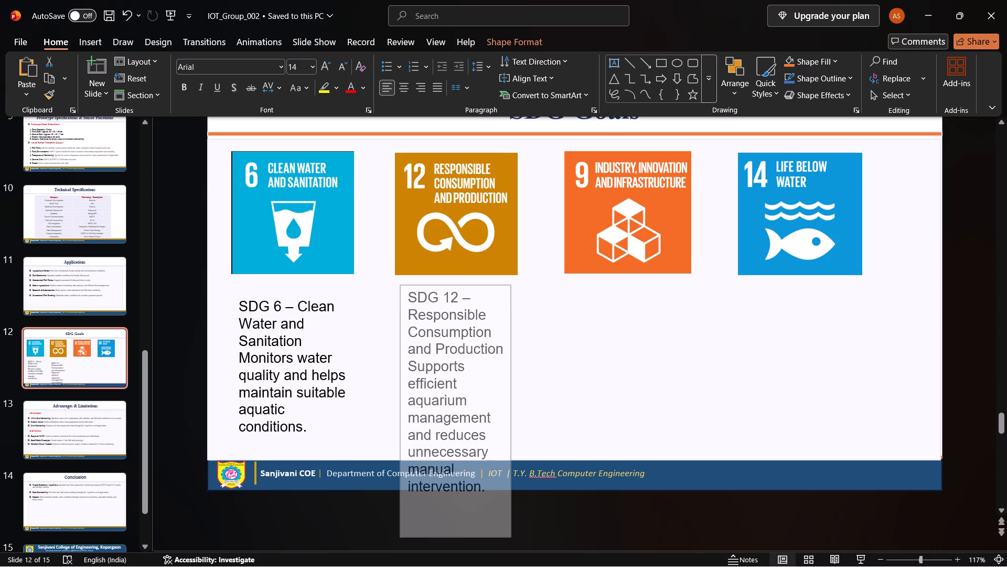
left_click_drag(457, 285, 457, 292)
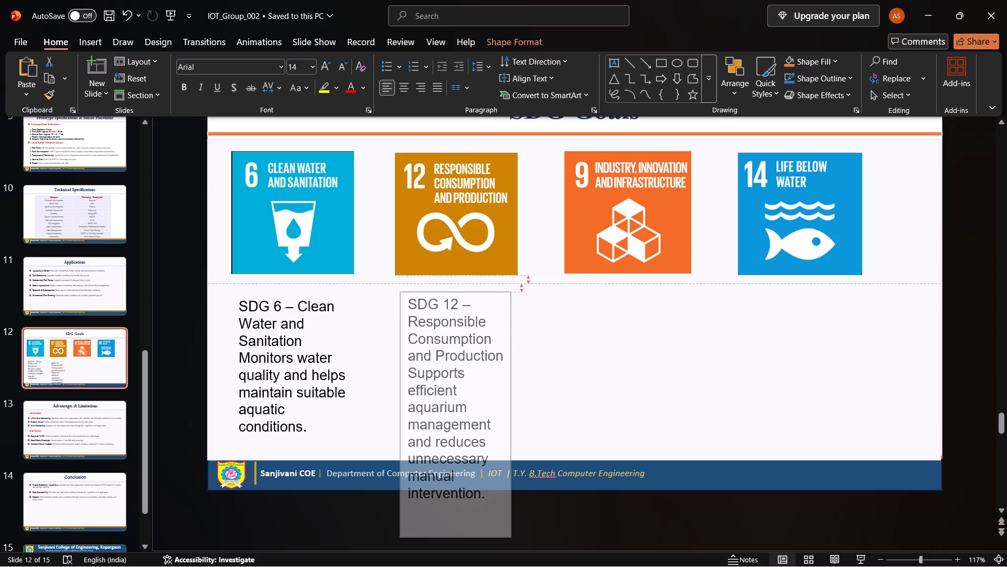
left_click_drag(457, 292, 457, 295)
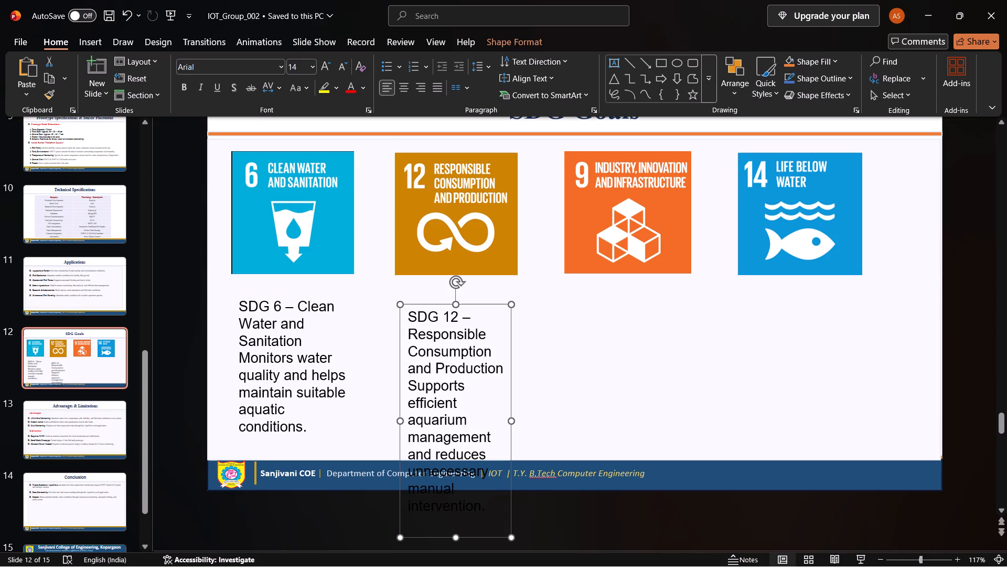
left_click(469, 488)
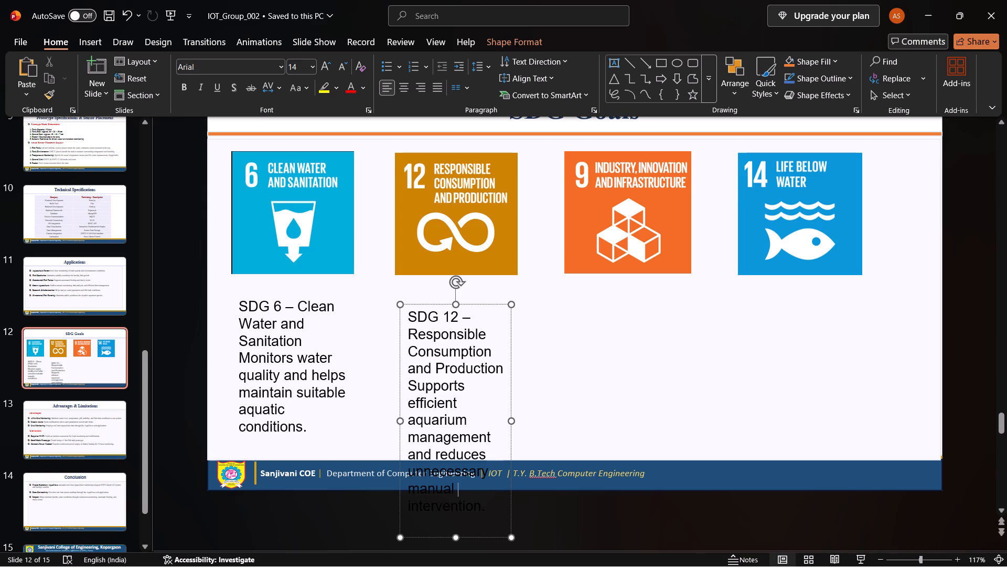
left_click_drag(457, 302, 455, 290)
left_click_drag(441, 339, 442, 322)
left_click(534, 351)
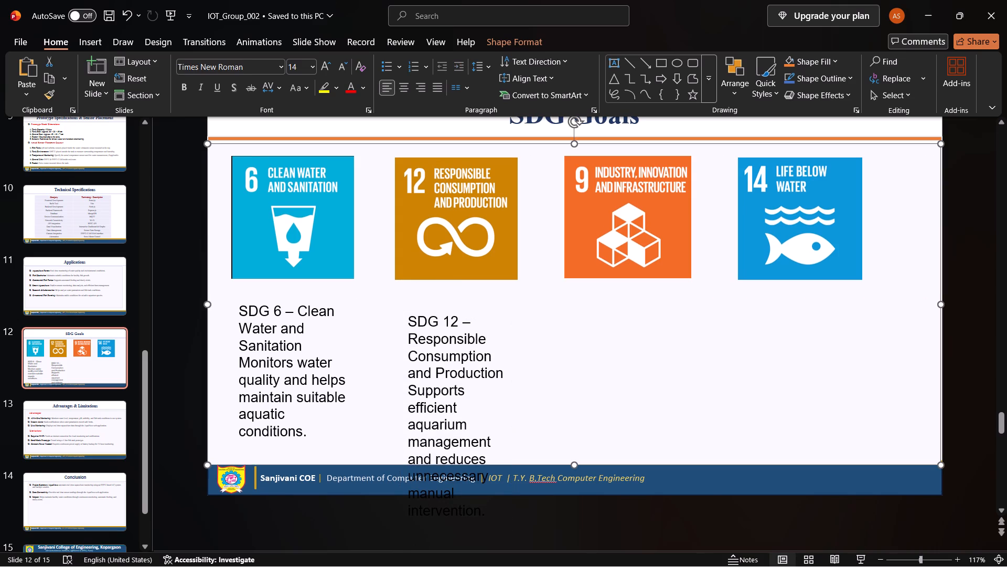
left_click(455, 349)
left_click_drag(399, 306, 384, 285)
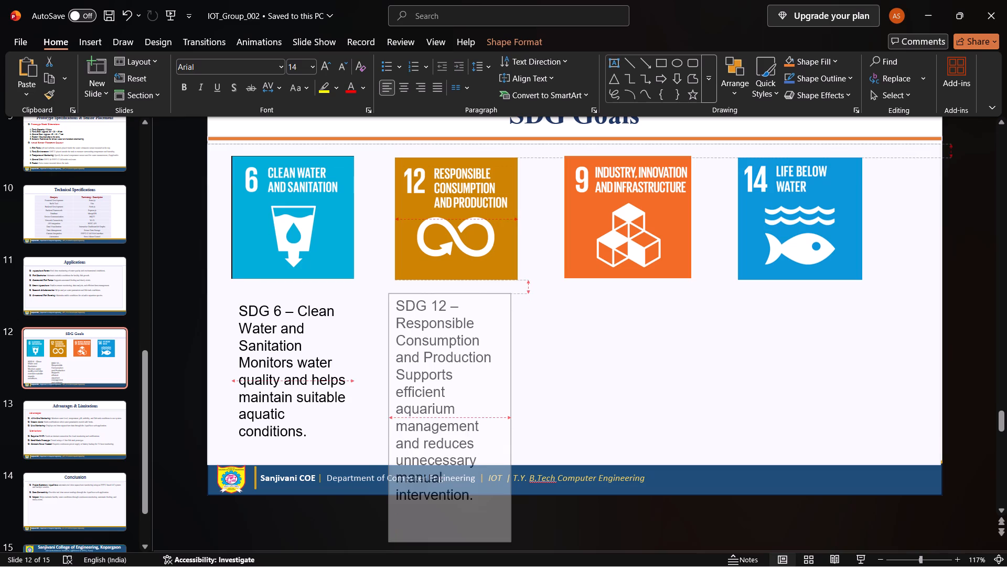
left_click_drag(384, 285, 392, 300)
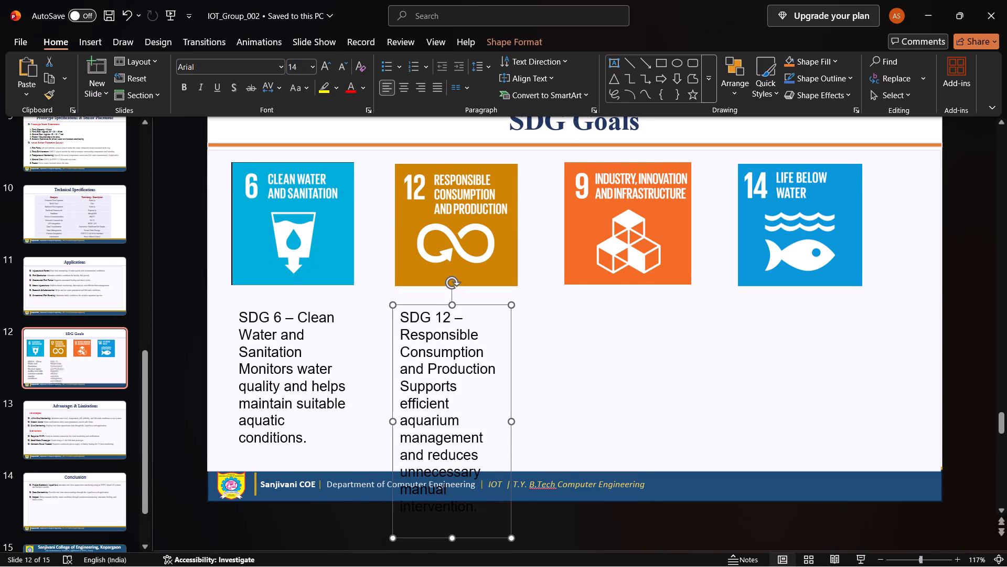
left_click(597, 357)
Format all the text in the SDG 12 text box as 12 pt Times New Roman.
left_click(434, 356)
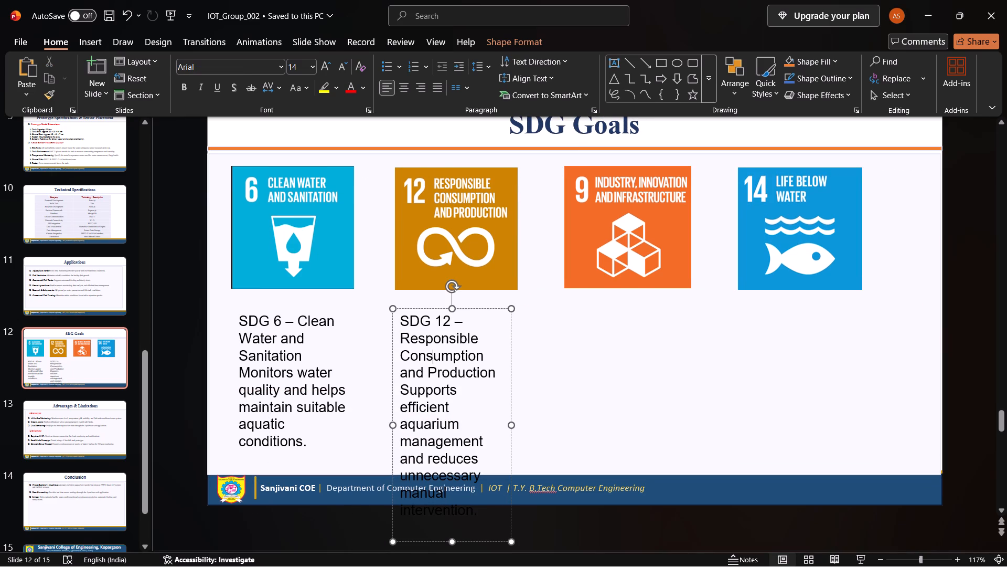
left_click(399, 322)
double_click(399, 322)
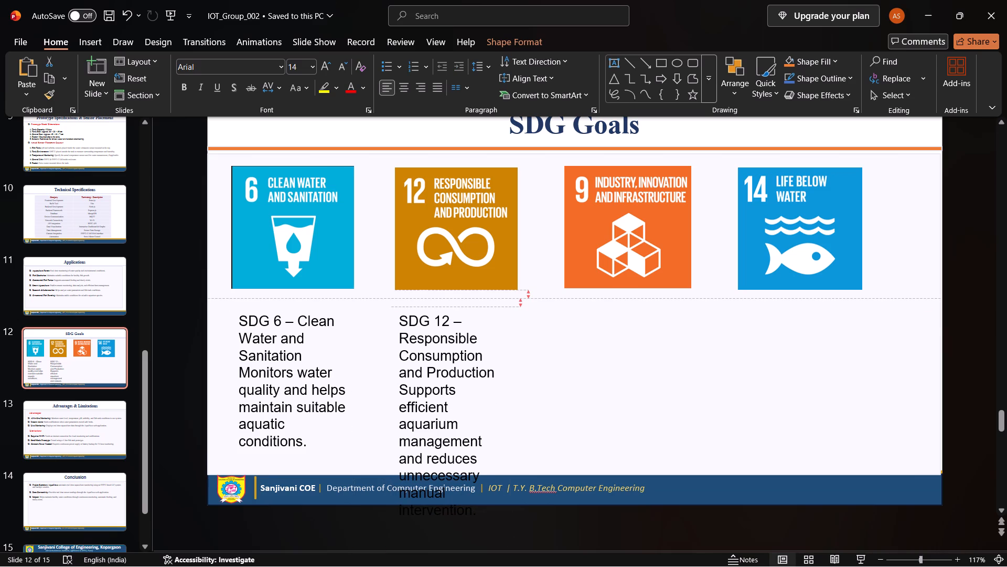
left_click_drag(401, 319, 454, 387)
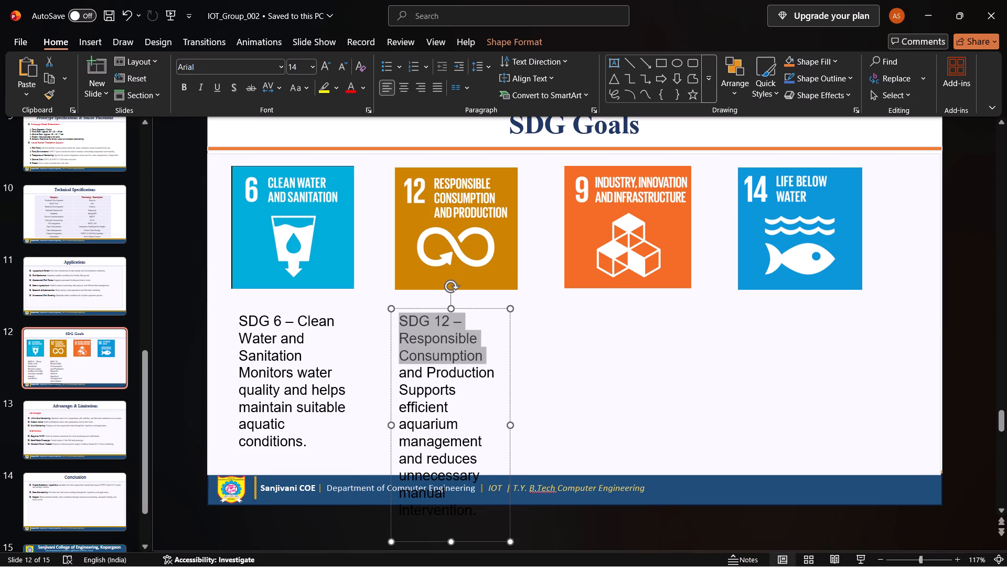
left_click_drag(454, 387, 467, 526)
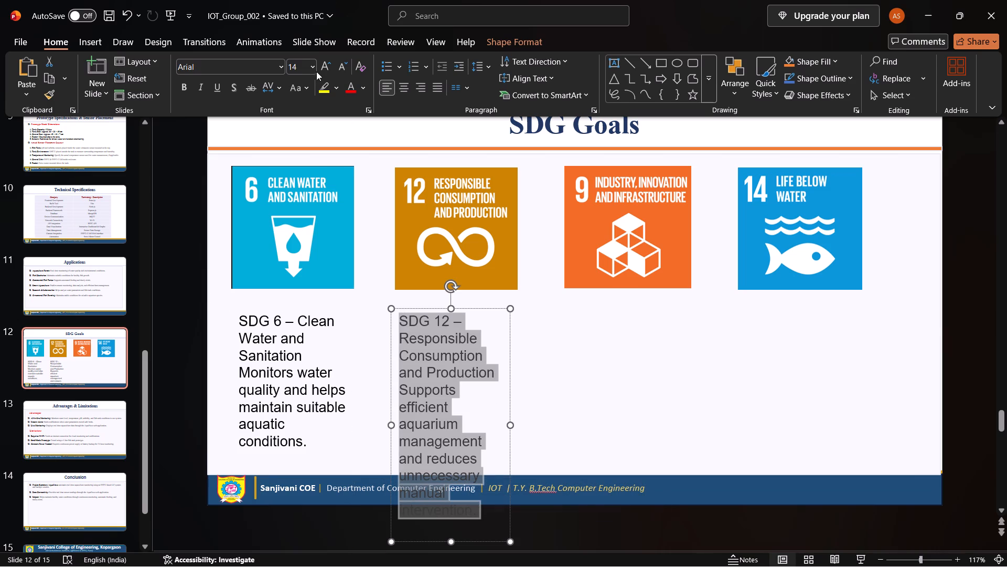
left_click(303, 61)
left_click(307, 69)
key("BackSpace")
type("12")
key("Return")
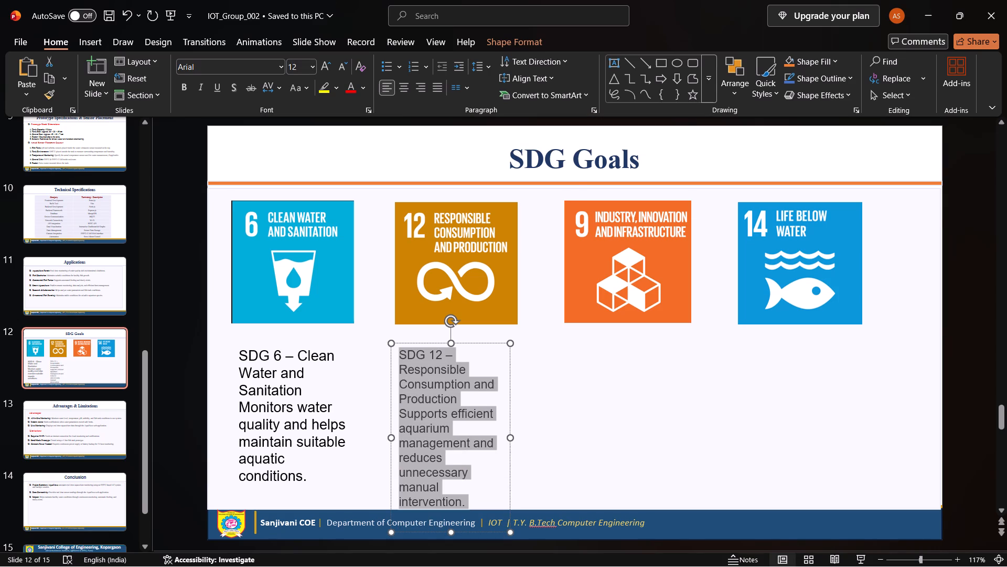
left_click(224, 67)
key("BackSpace")
type("ti")
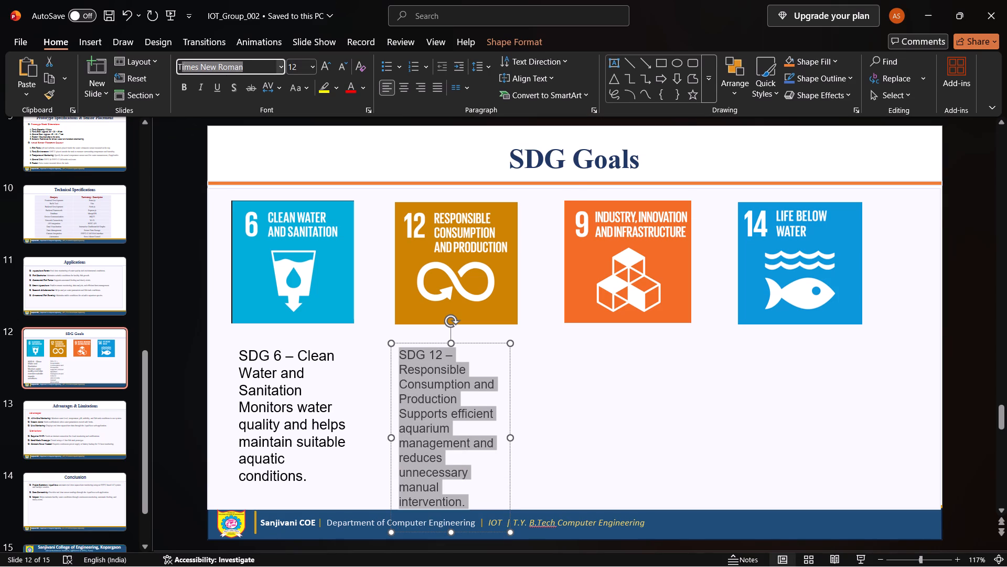
key("Return")
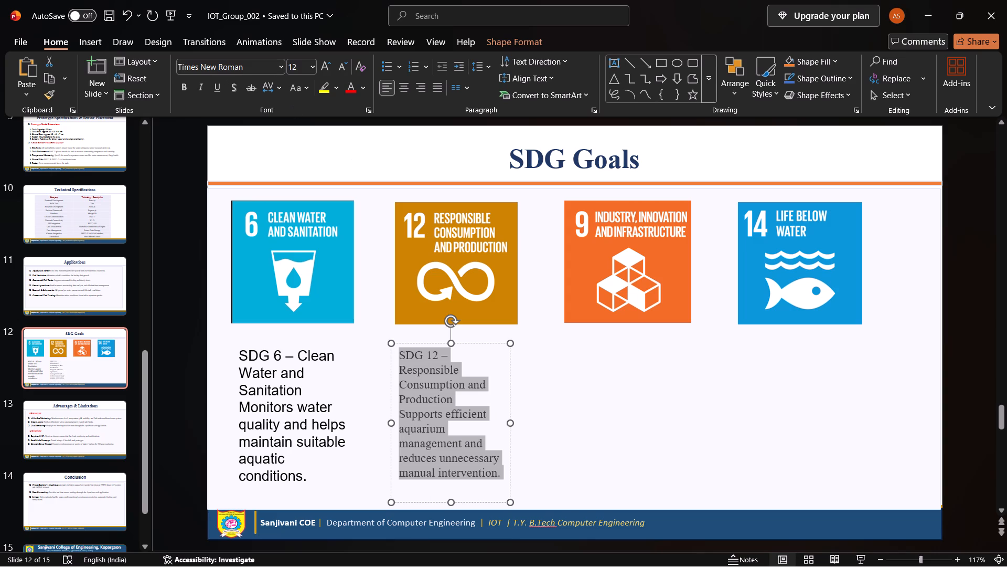
left_click(562, 402)
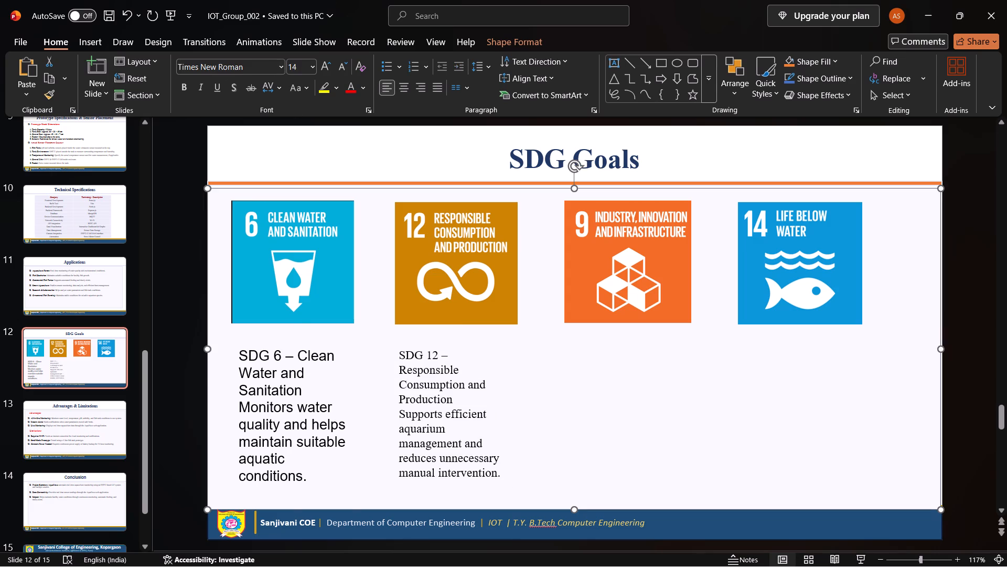
Format all the text in the SDG 6 text box as 12 pt Times New Roman.
left_click(276, 433)
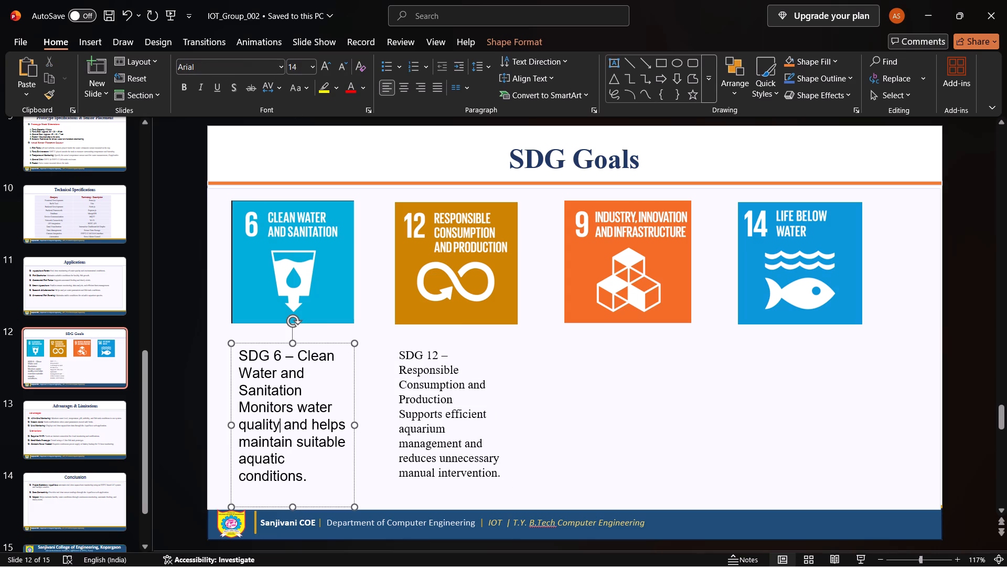
left_click_drag(240, 357, 312, 510)
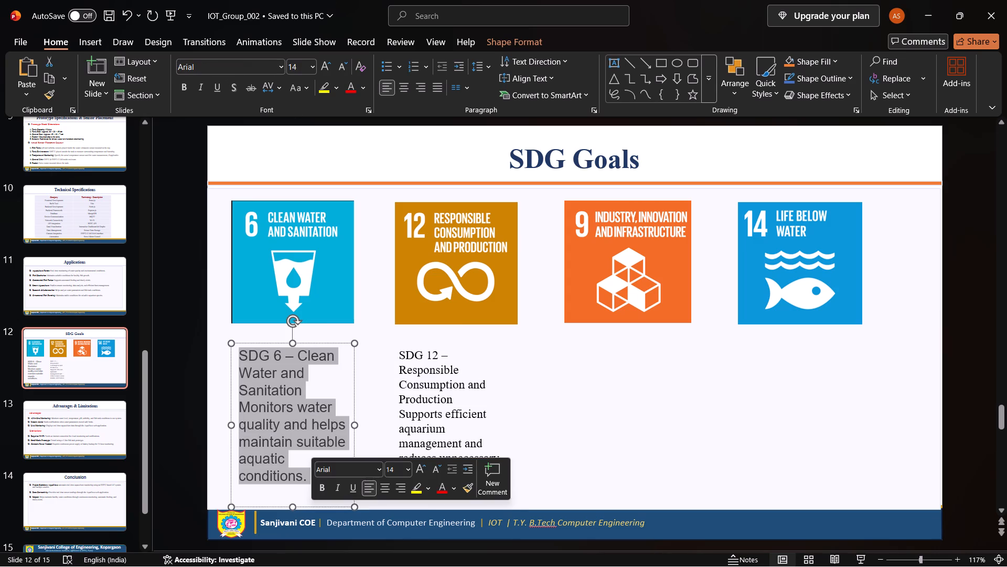
left_click(314, 67)
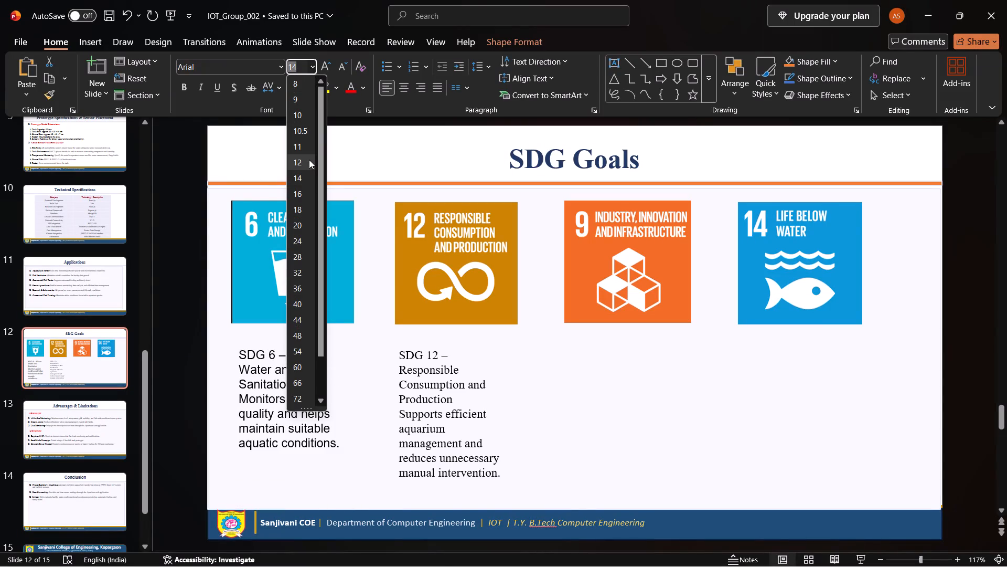
left_click(309, 160)
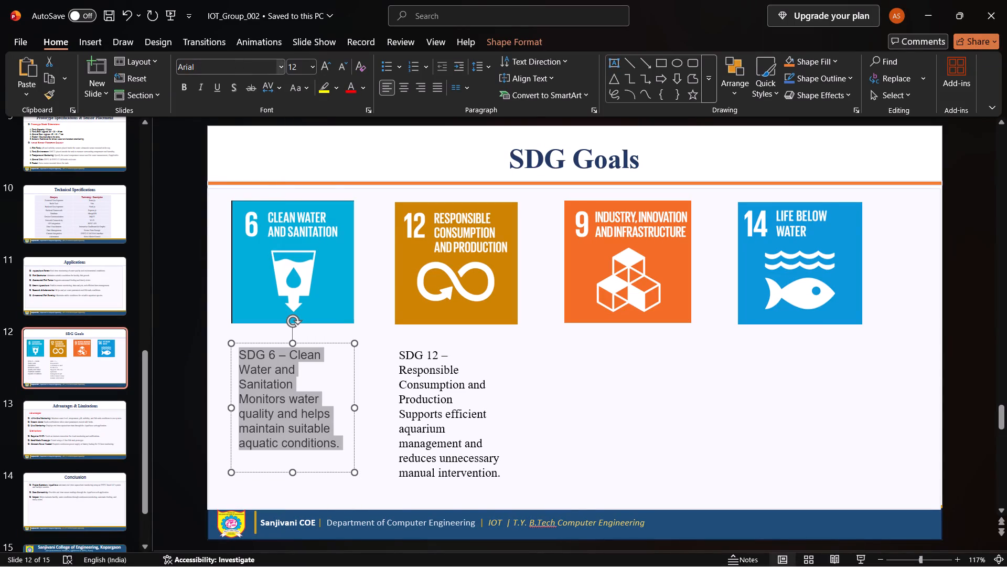
left_click(235, 61)
key("BackSpace")
type("ti")
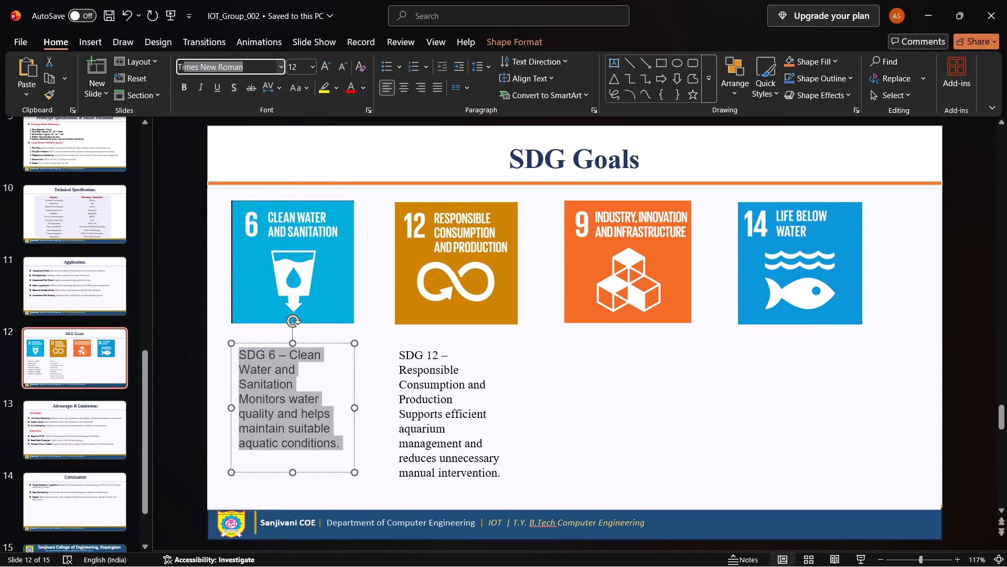
key("Return")
left_click(591, 345)
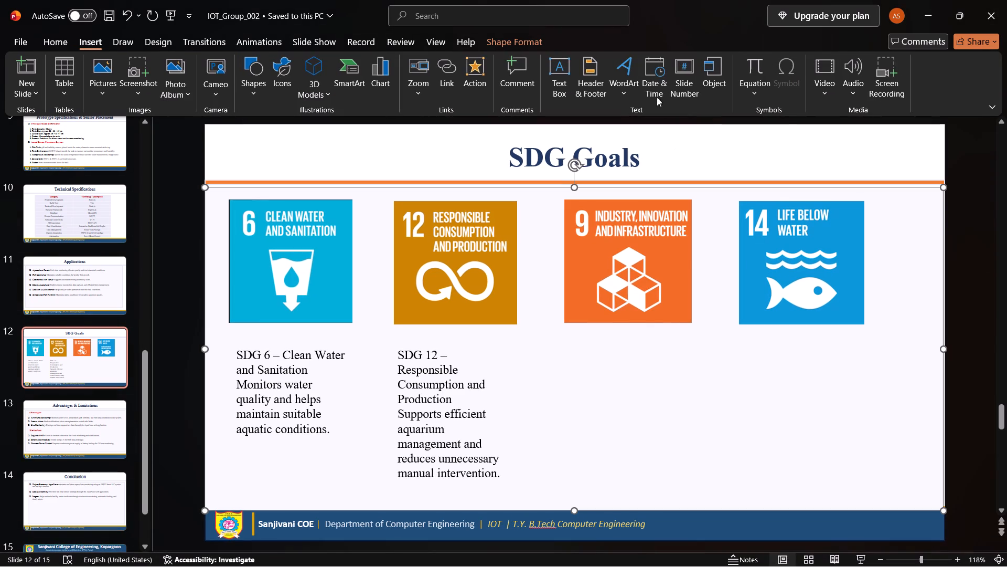
left_click(558, 70)
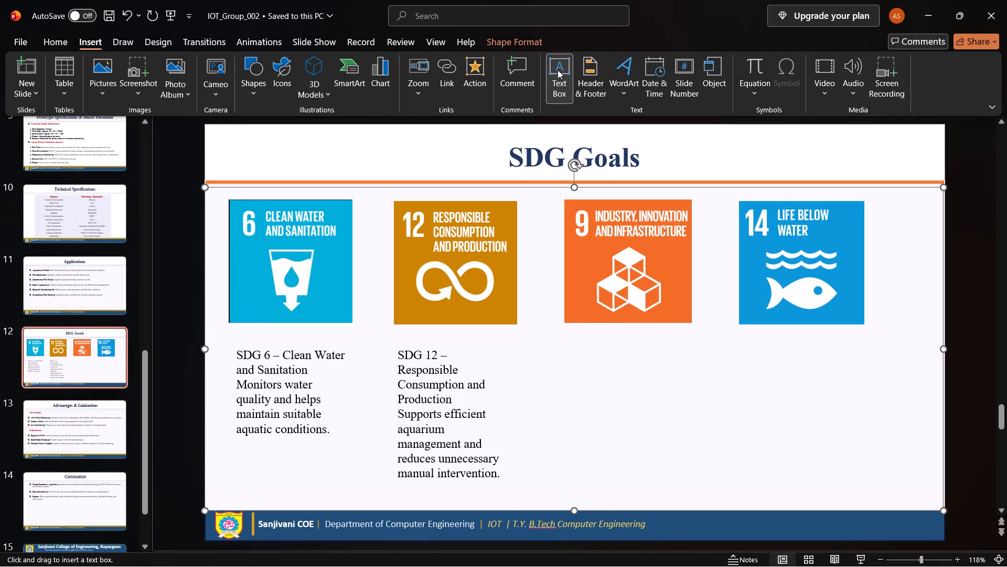
left_click_drag(563, 351, 602, 372)
left_click_drag(602, 372, 666, 481)
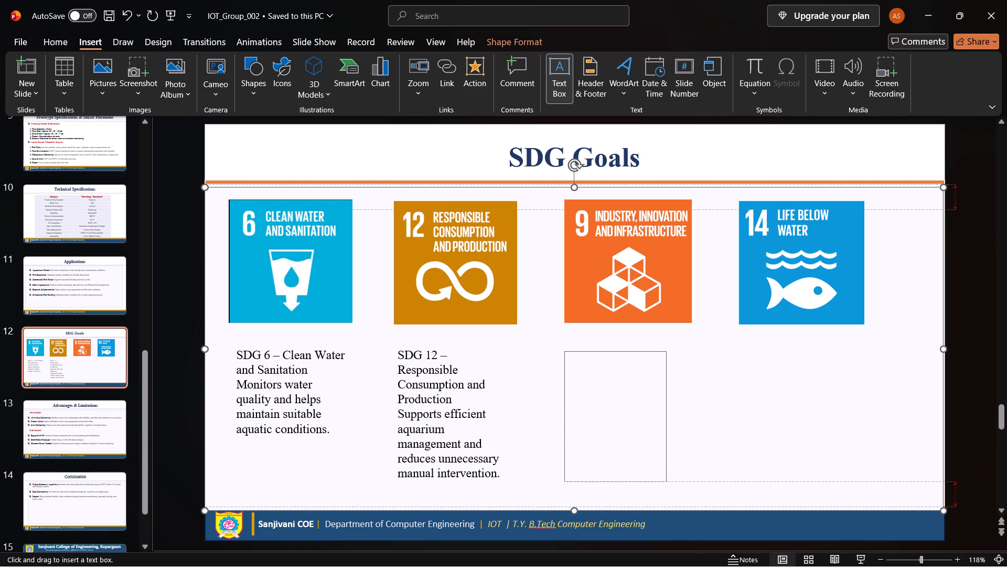
left_click_drag(666, 481, 699, 477)
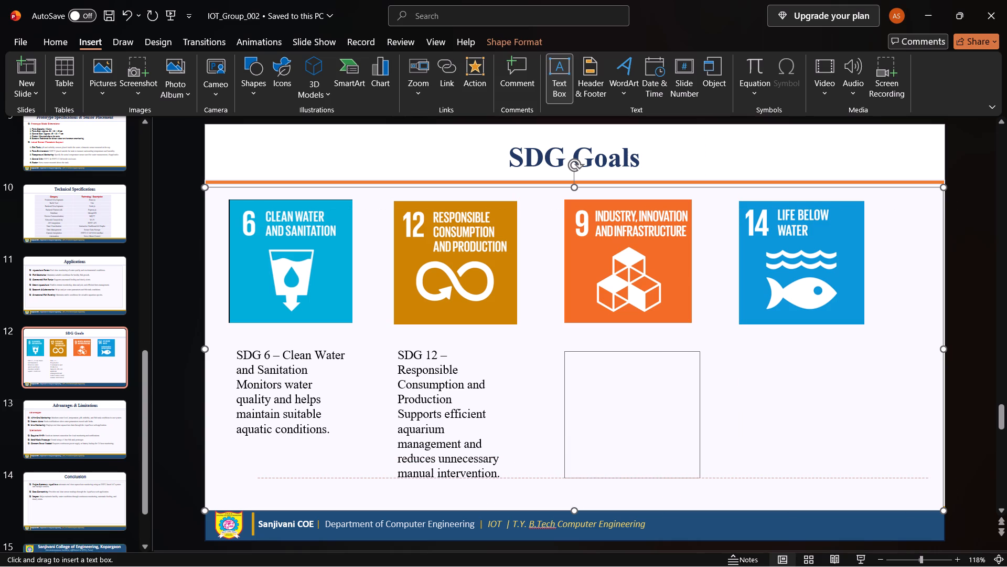
left_click_drag(699, 477, 697, 477)
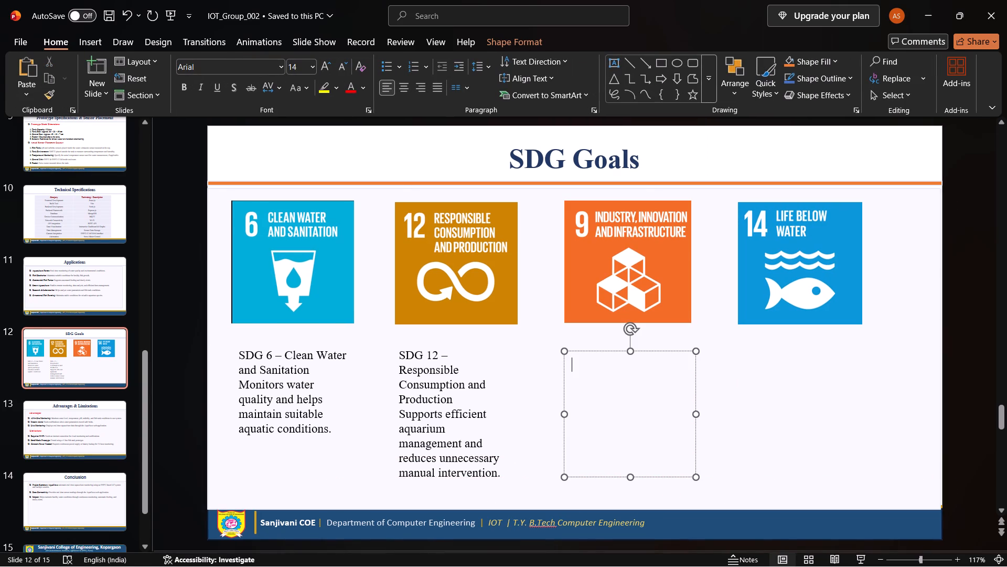
key("ctrl+v")
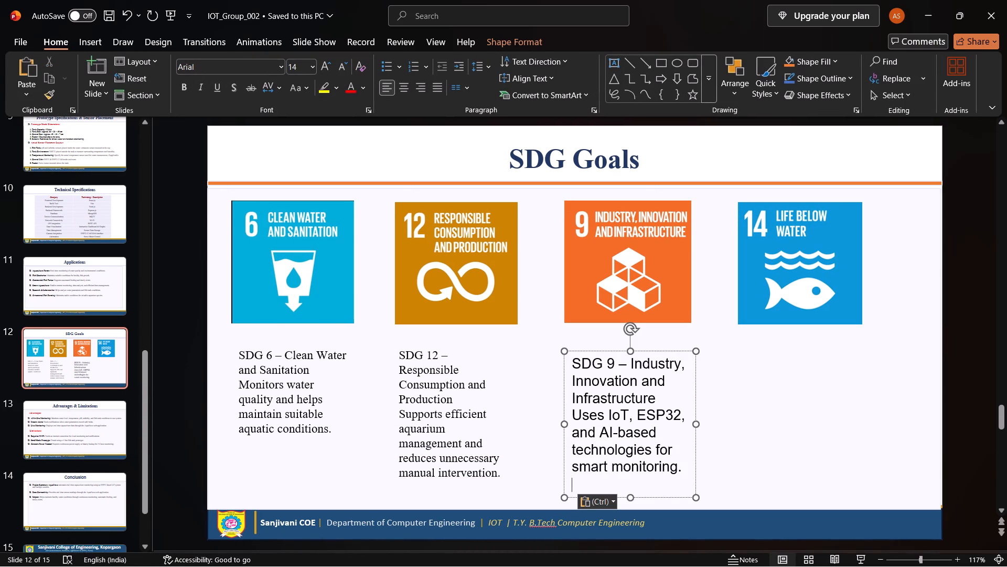
Format all the text in the SDG 9 text box as 12 pt Times New Roman.
left_click_drag(573, 363, 623, 478)
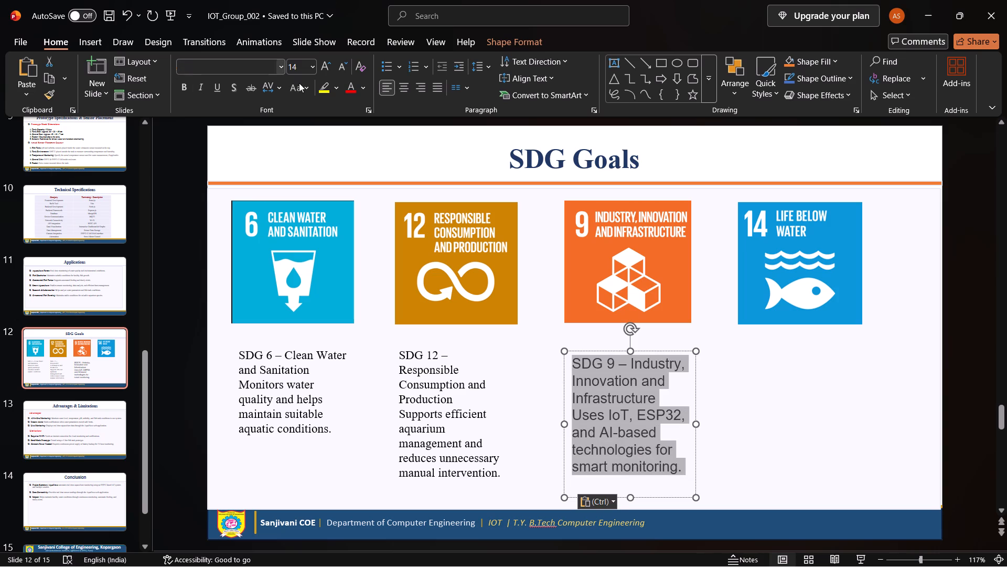
left_click(310, 70)
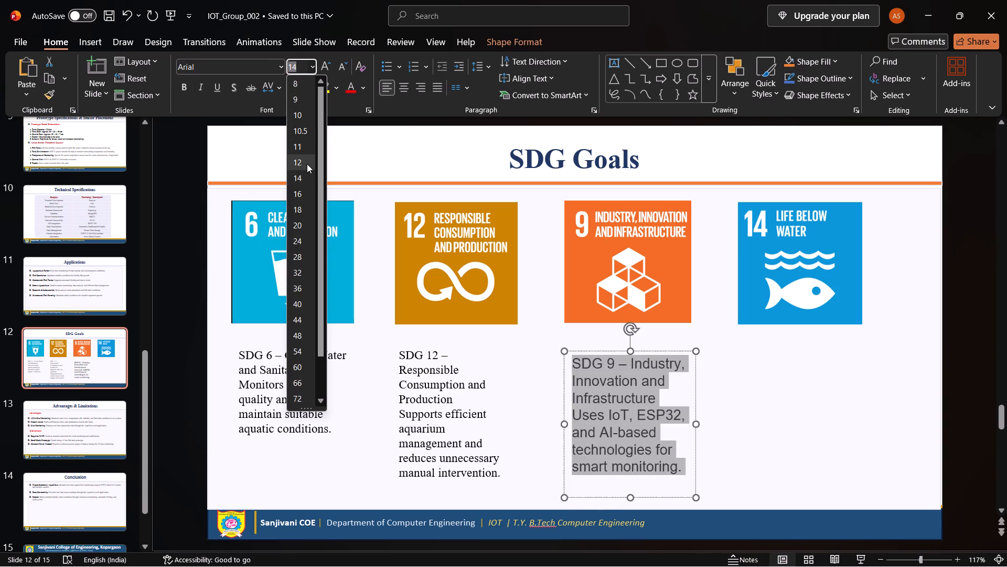
left_click(307, 164)
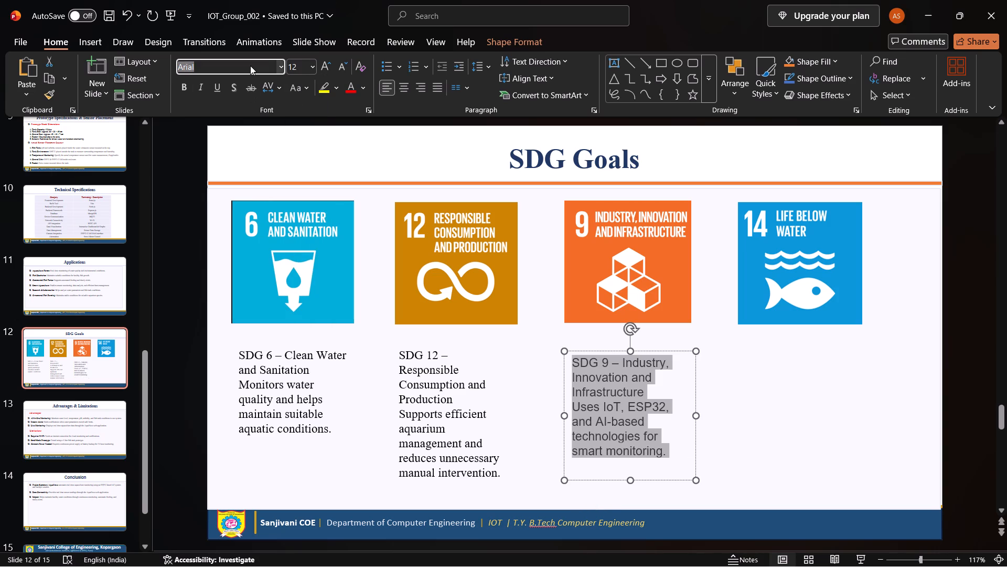
left_click(250, 66)
key("BackSpace")
key("t")
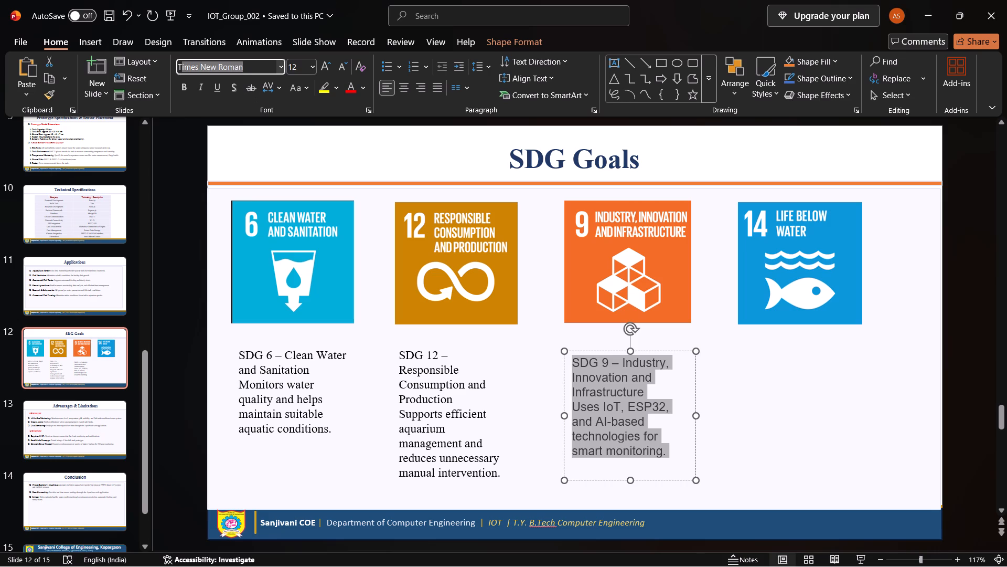
key("Return")
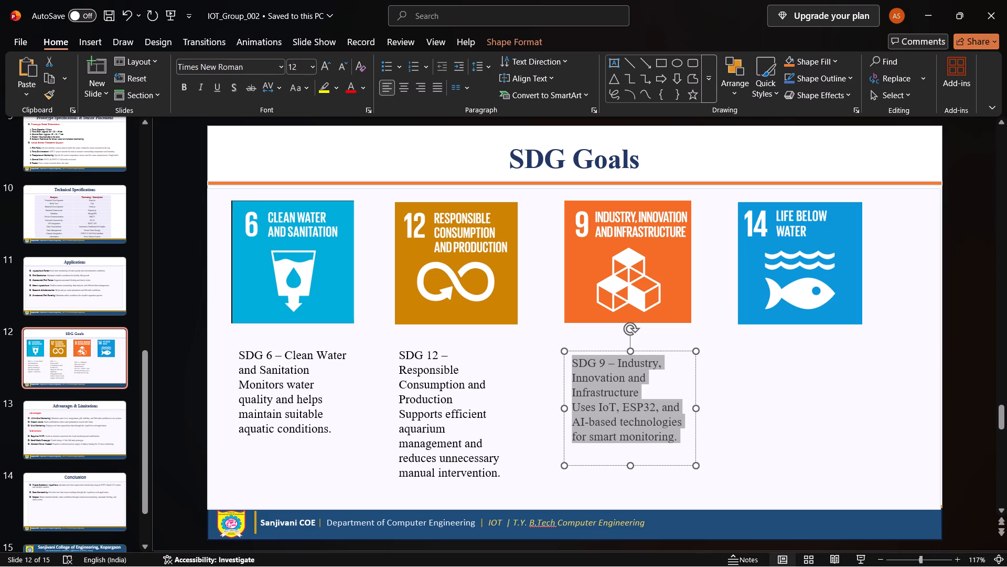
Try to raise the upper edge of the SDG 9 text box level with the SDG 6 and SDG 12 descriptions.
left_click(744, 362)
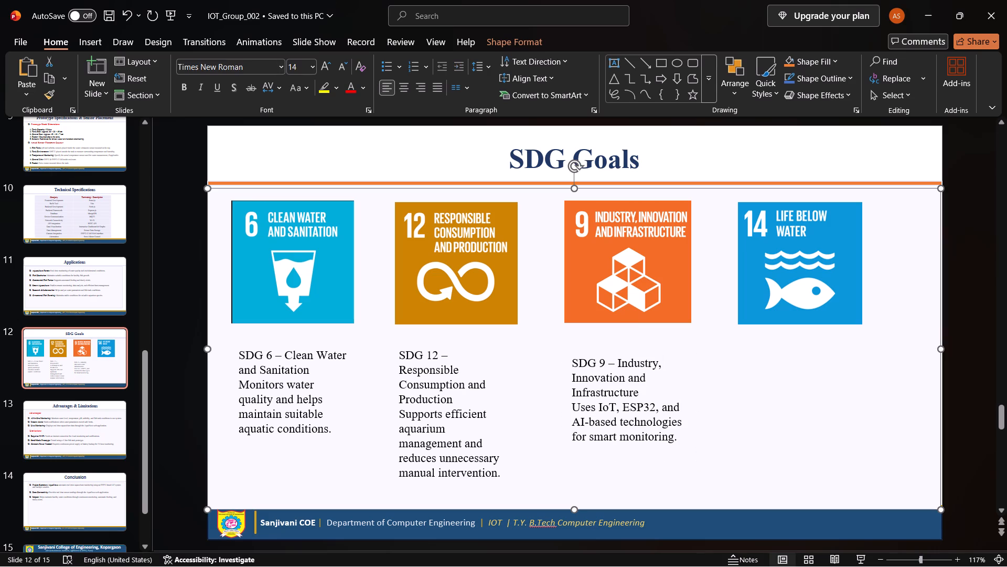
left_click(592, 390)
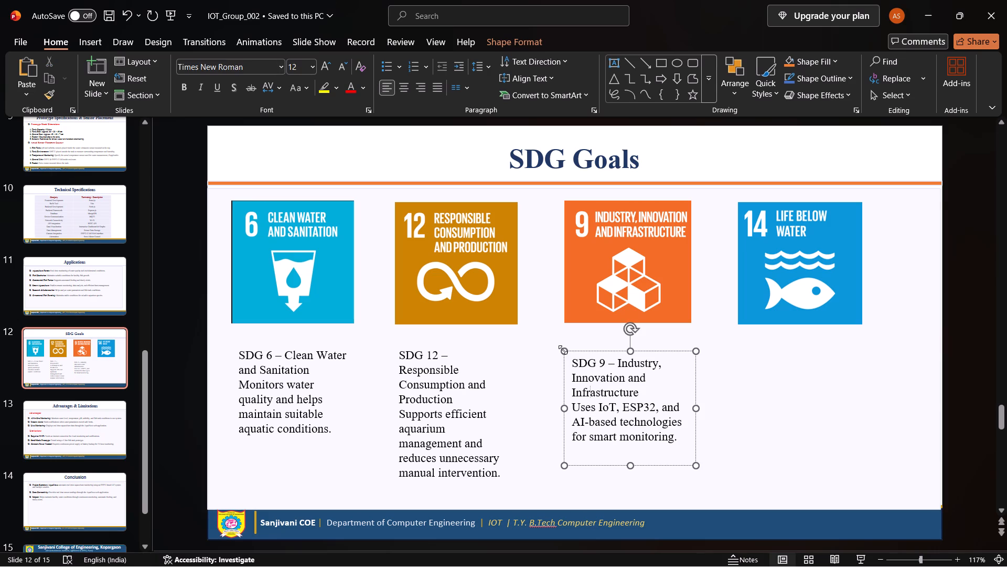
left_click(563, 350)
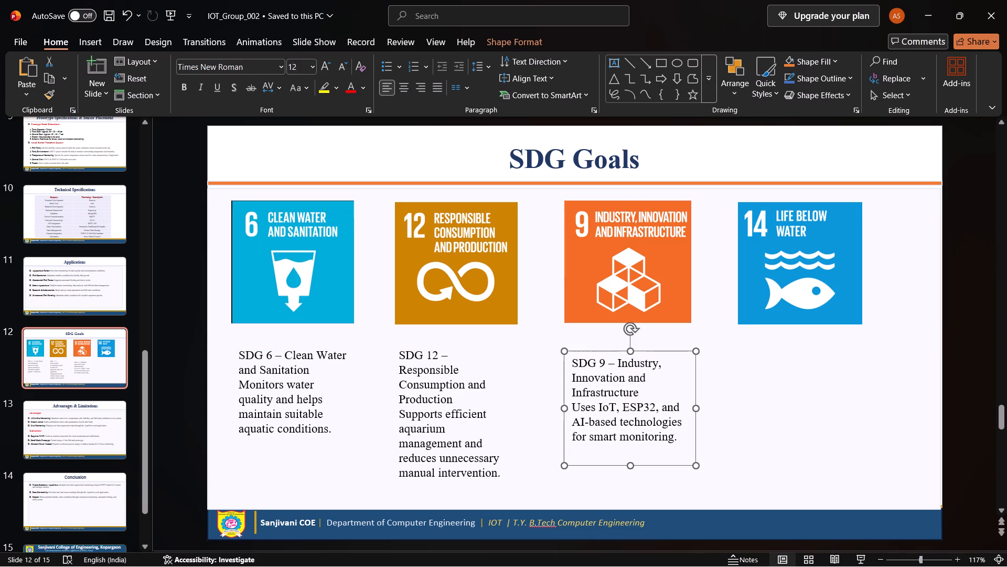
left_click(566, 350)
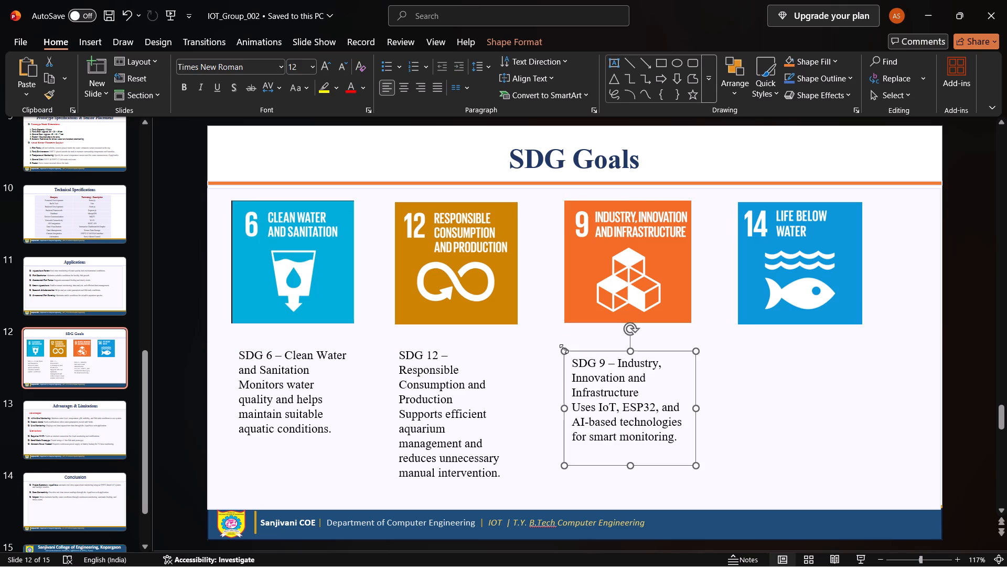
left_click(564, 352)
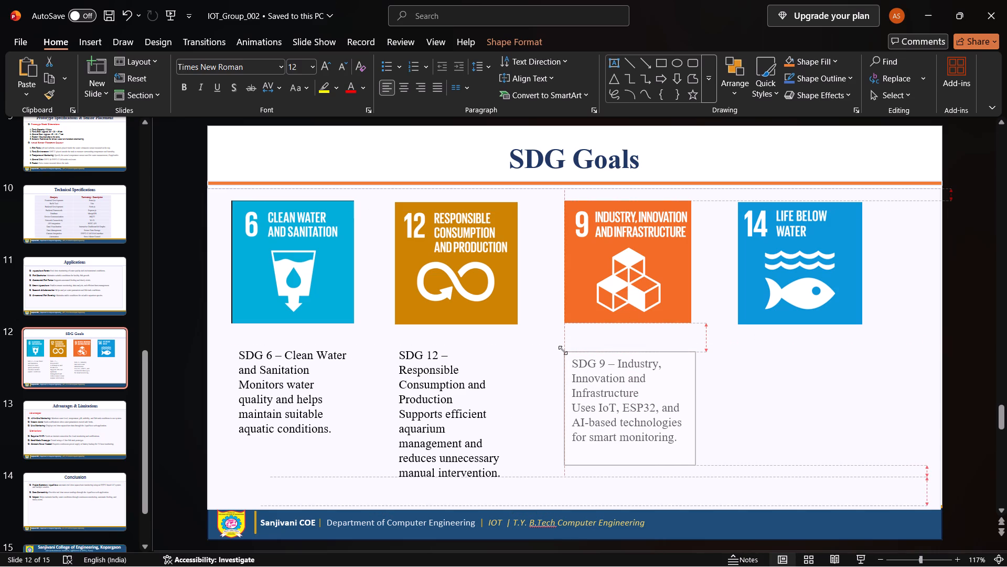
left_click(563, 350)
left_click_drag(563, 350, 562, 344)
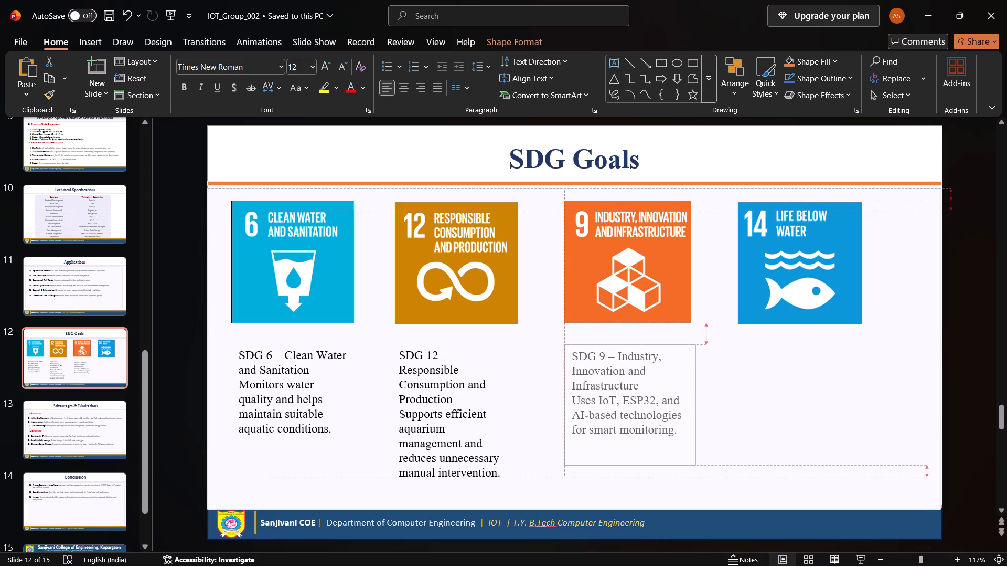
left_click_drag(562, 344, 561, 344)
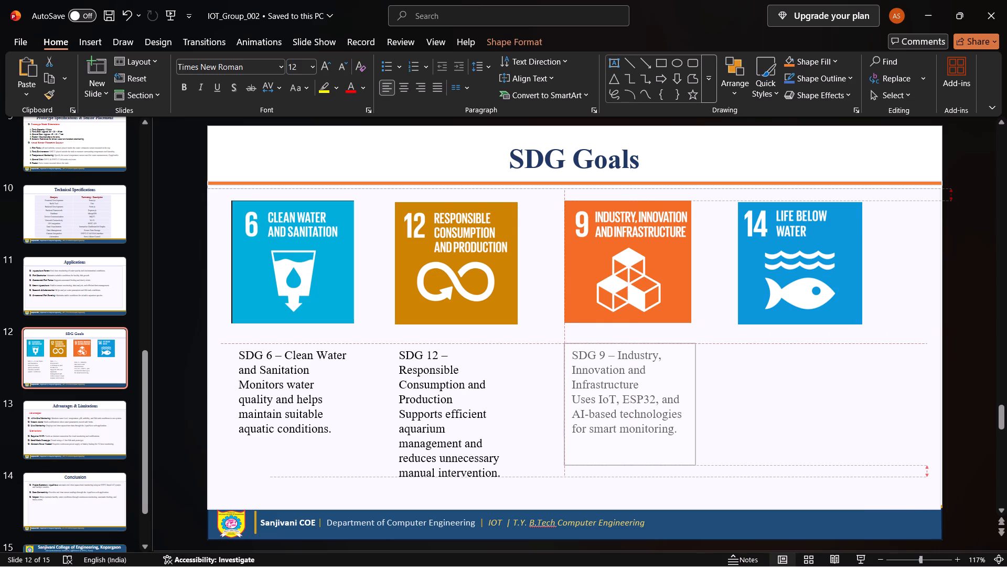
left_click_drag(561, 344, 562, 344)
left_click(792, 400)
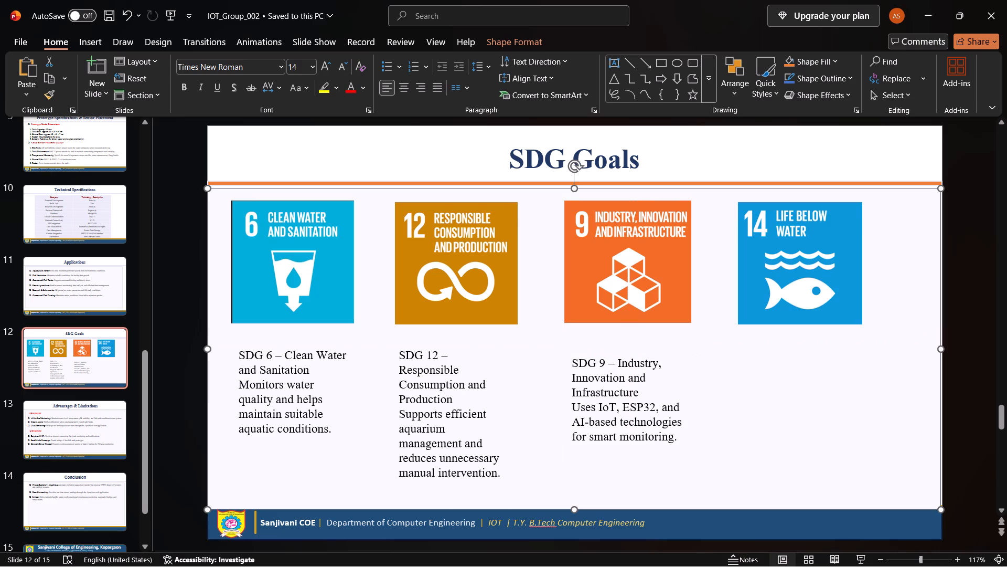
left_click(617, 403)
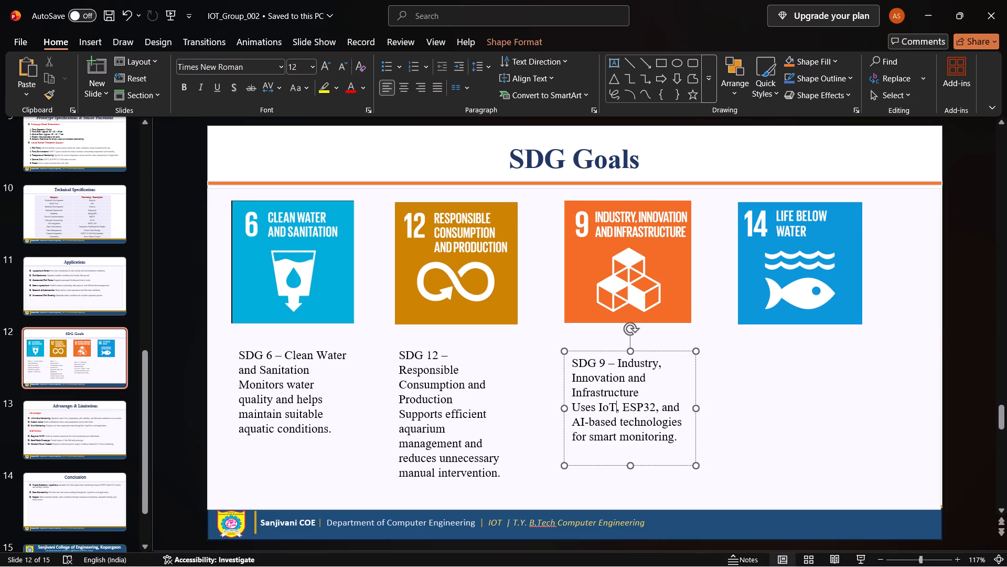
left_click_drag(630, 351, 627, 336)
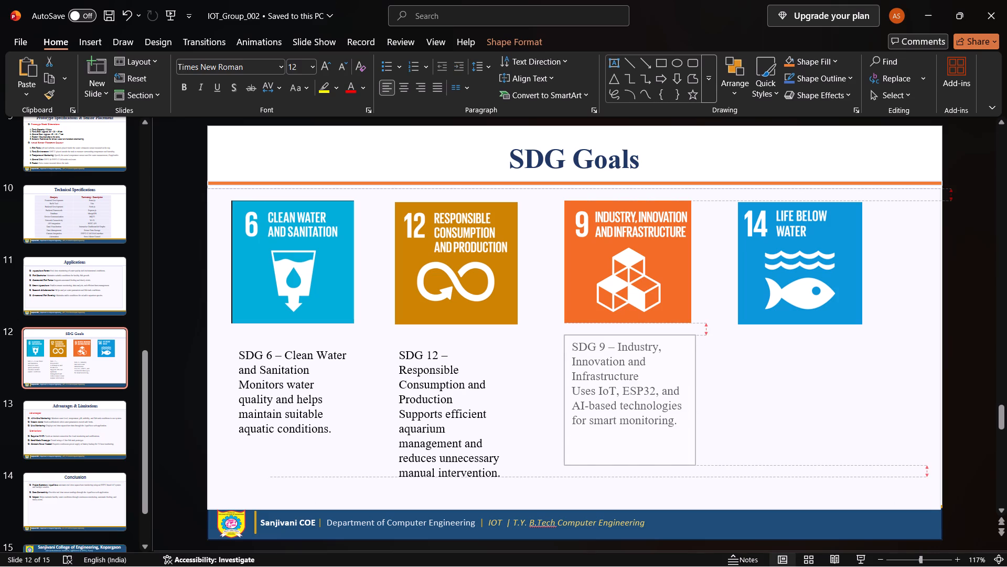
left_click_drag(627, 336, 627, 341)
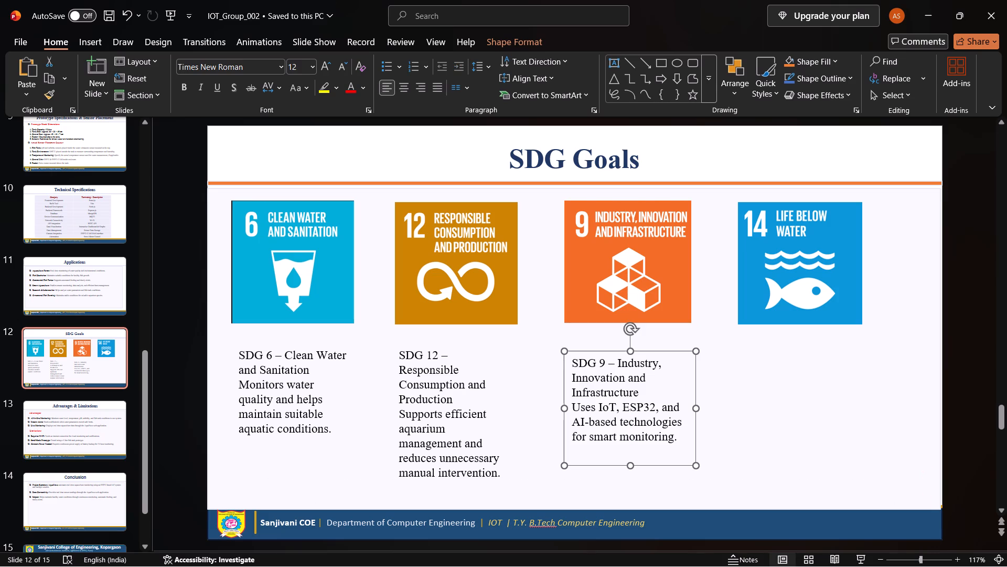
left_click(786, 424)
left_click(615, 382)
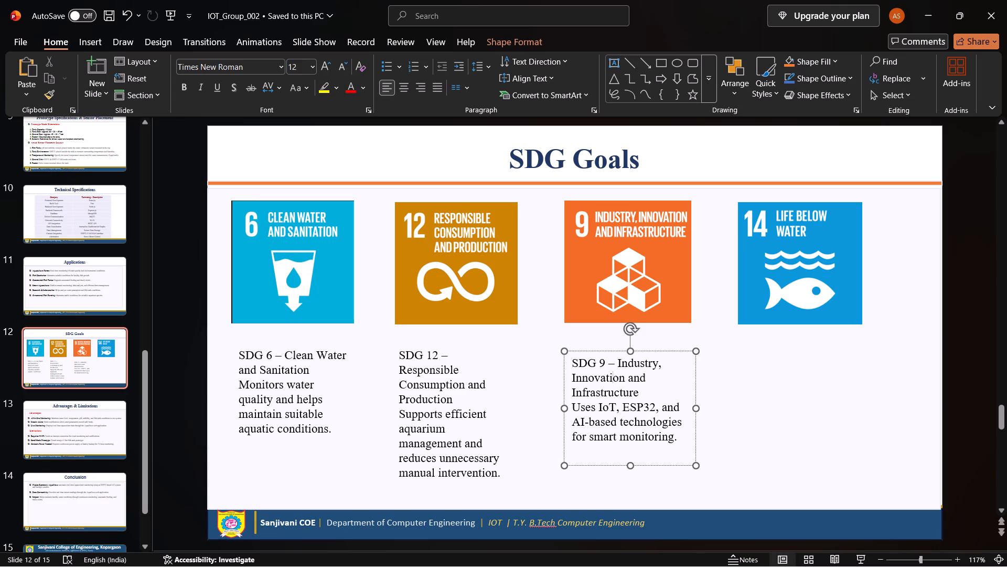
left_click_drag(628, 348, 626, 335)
Raise the SDG 9 text box so its first line sits level with the SDG 6 and SDG 12 descriptions.
left_click(623, 399)
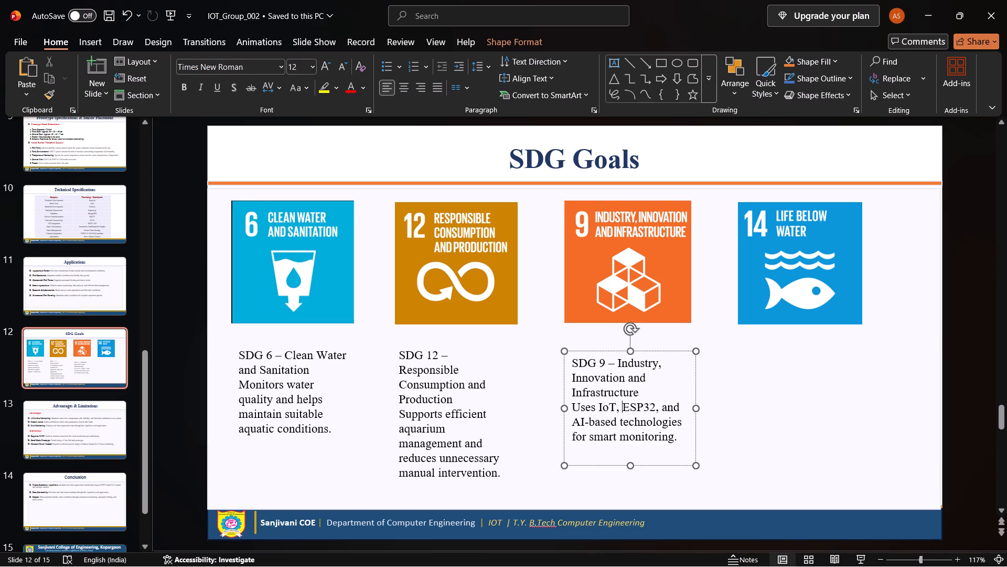
left_click_drag(695, 349, 695, 343)
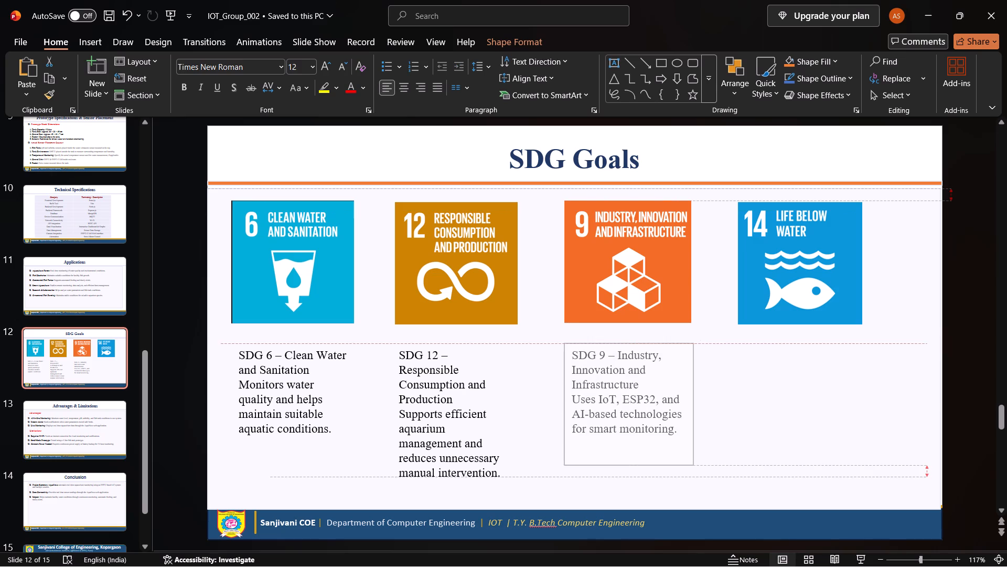
left_click_drag(695, 343, 692, 341)
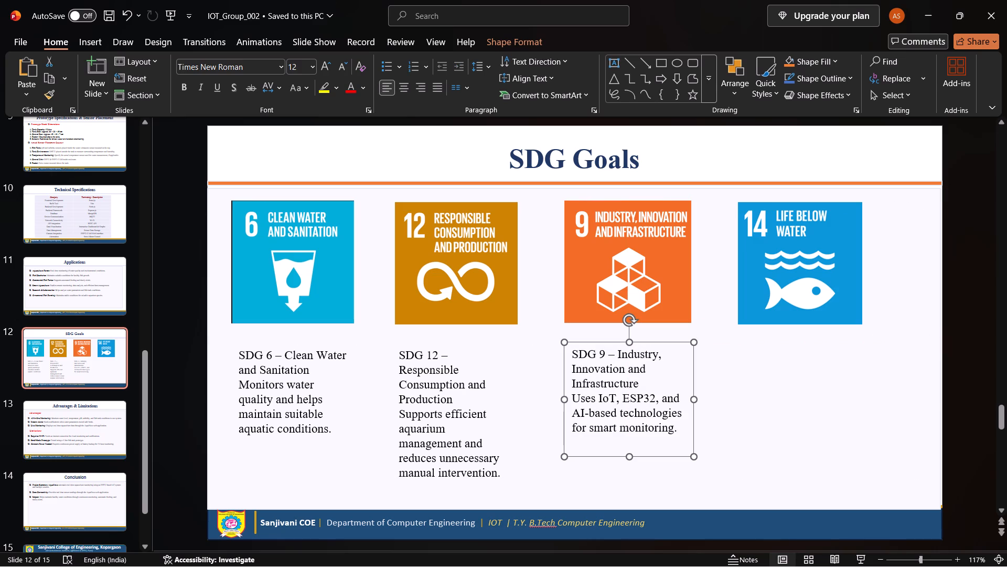
left_click(691, 340)
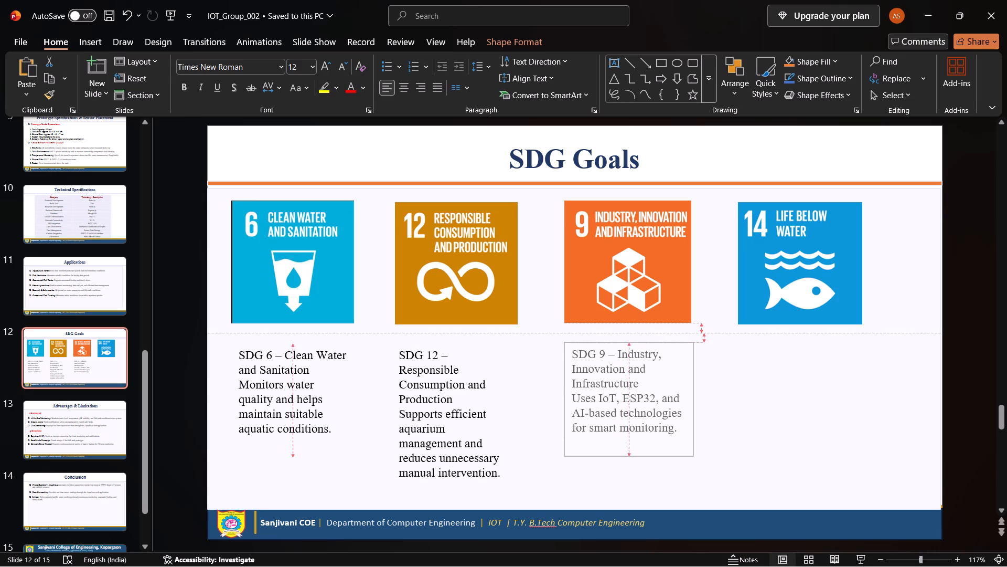
left_click(761, 360)
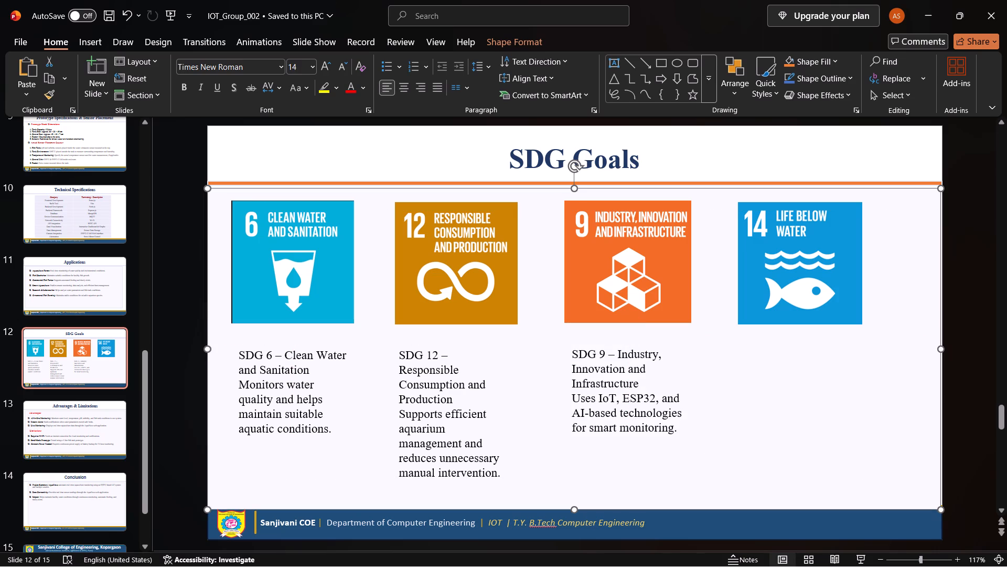
Draw a text box beneath the SDG 14 picture, about as wide as the picture and reaching down nearly to the footer.
left_click(759, 348)
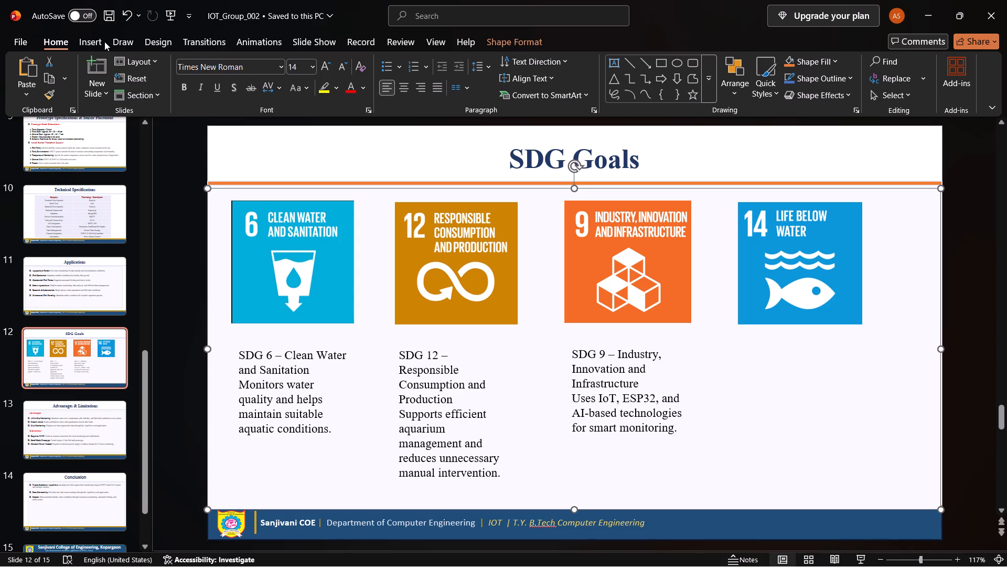
left_click(104, 41)
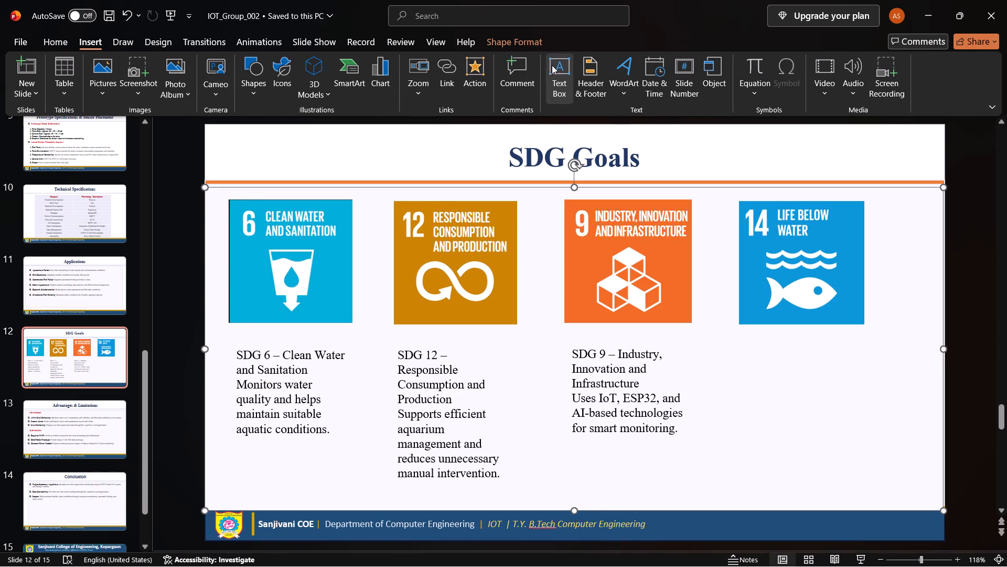
left_click(553, 66)
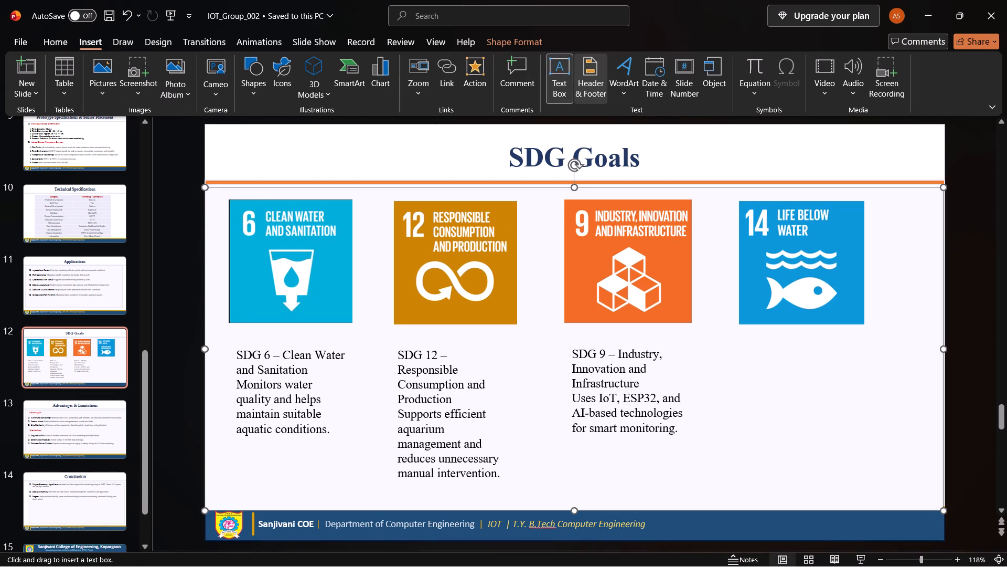
left_click_drag(746, 348, 919, 484)
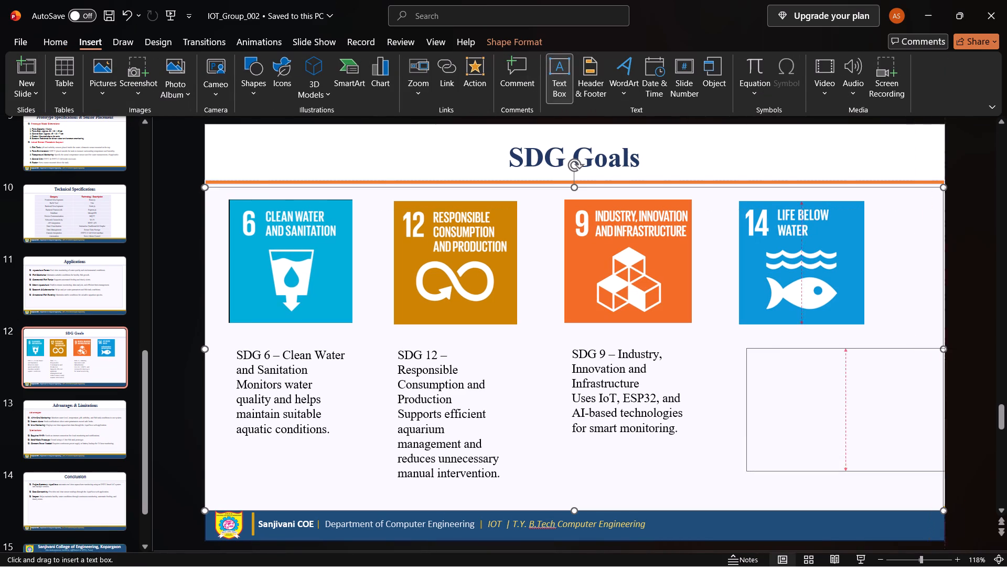
left_click_drag(919, 484, 863, 485)
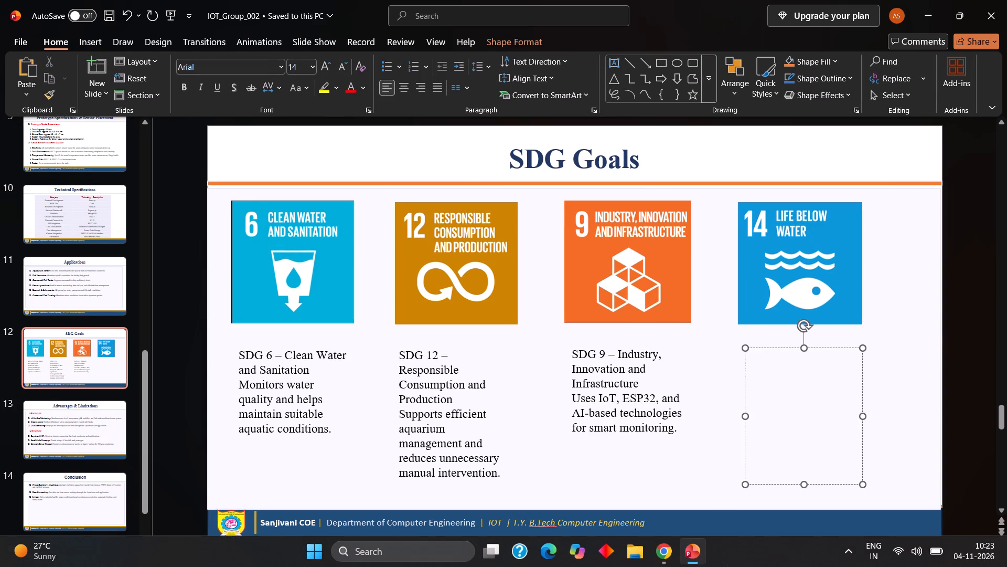
left_click(660, 550)
right_click(778, 377)
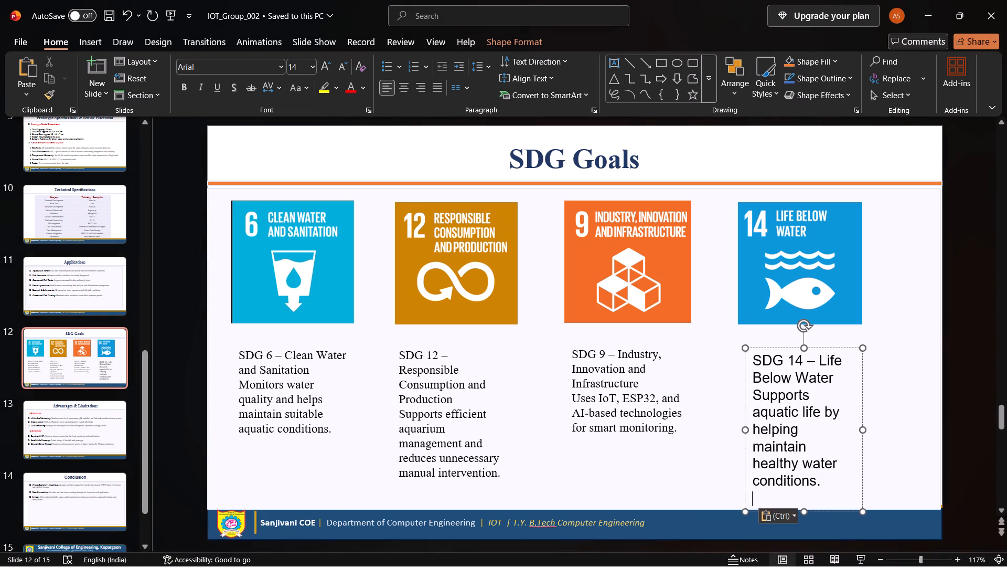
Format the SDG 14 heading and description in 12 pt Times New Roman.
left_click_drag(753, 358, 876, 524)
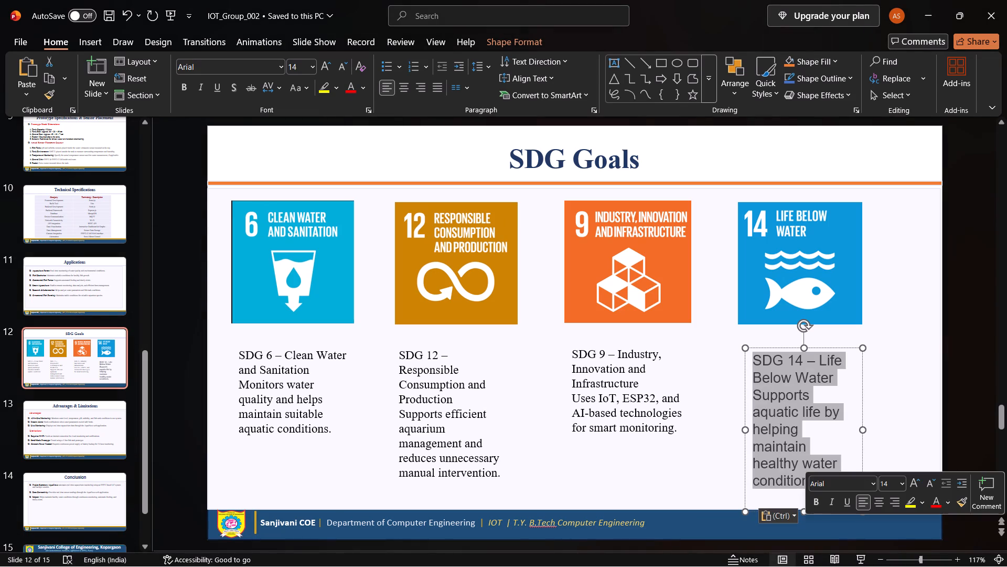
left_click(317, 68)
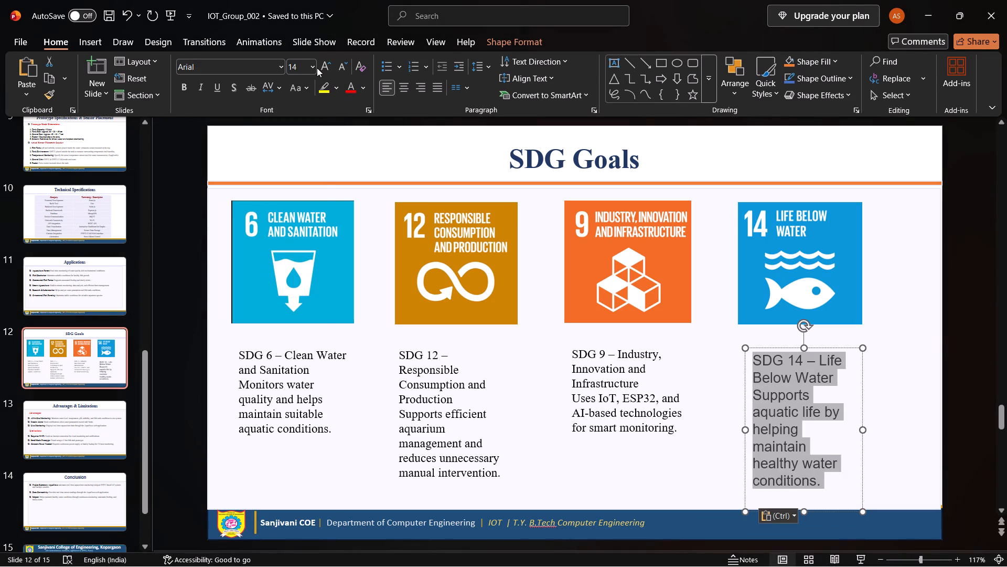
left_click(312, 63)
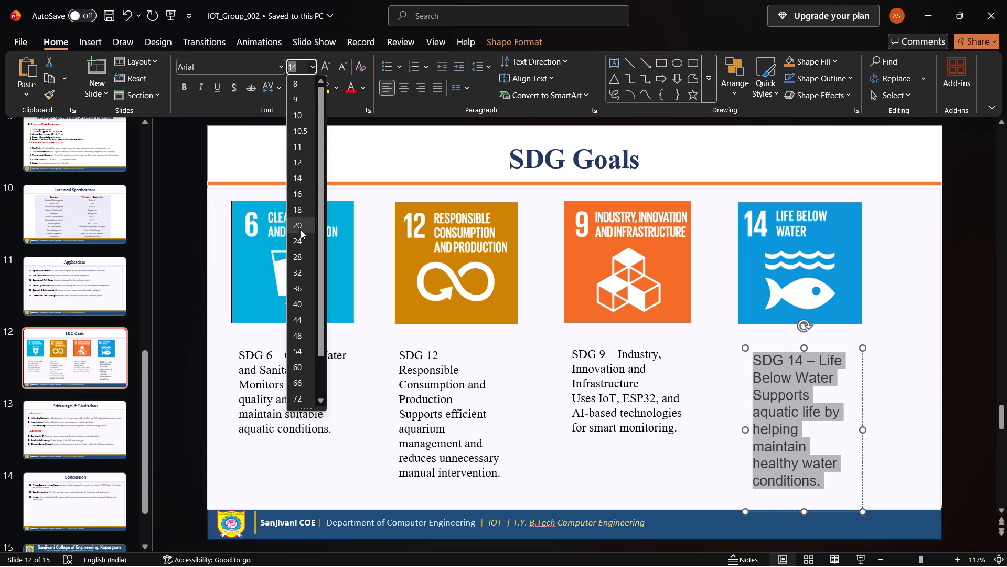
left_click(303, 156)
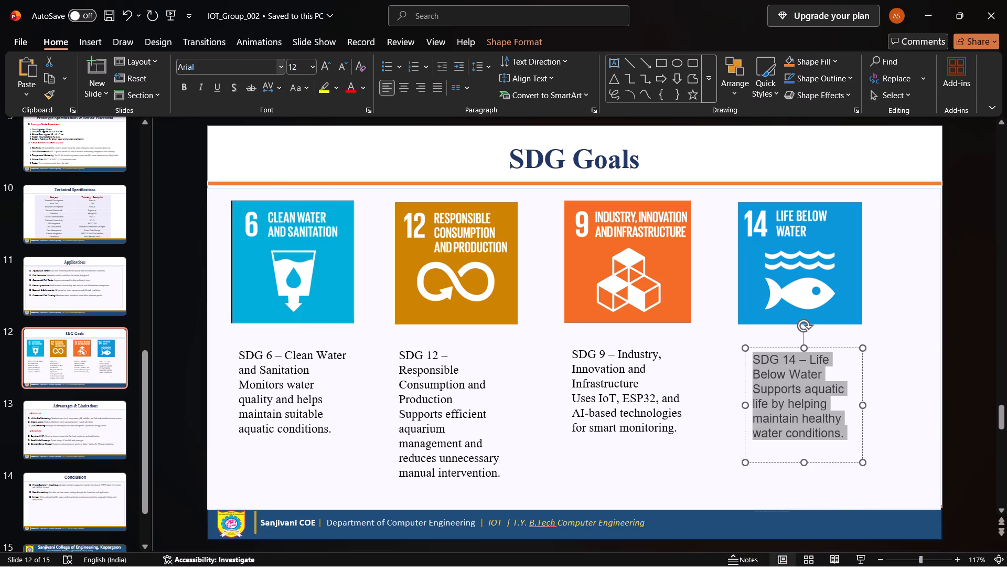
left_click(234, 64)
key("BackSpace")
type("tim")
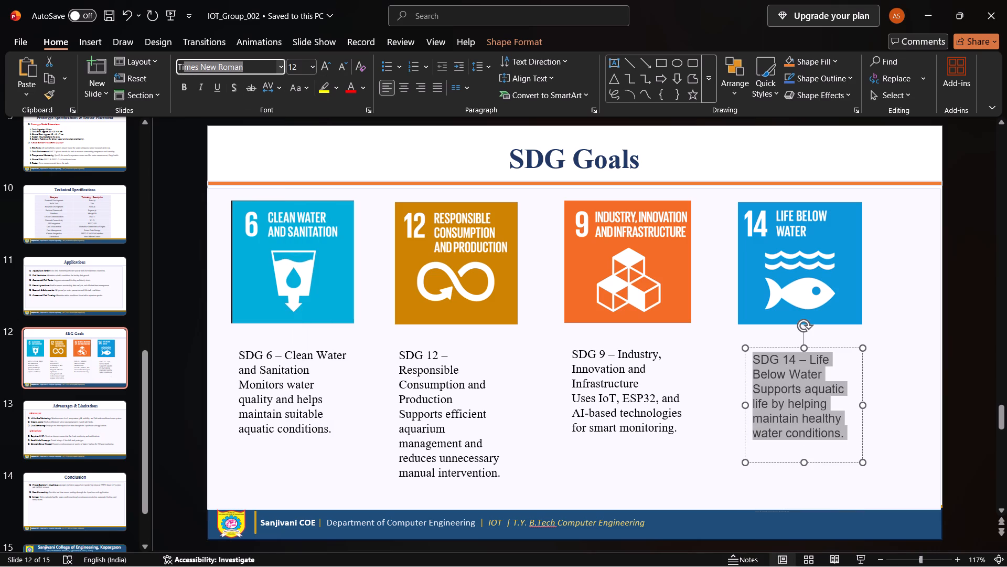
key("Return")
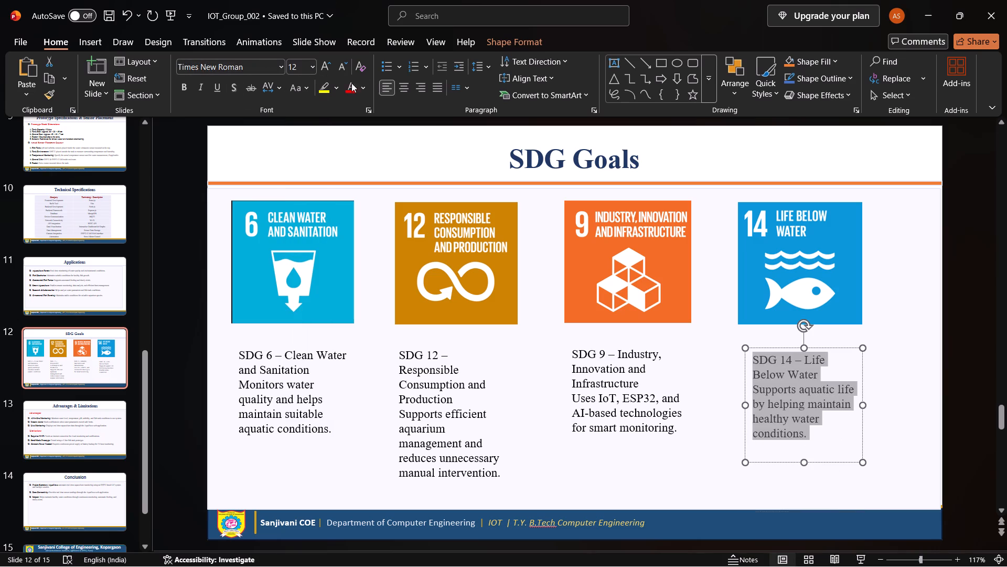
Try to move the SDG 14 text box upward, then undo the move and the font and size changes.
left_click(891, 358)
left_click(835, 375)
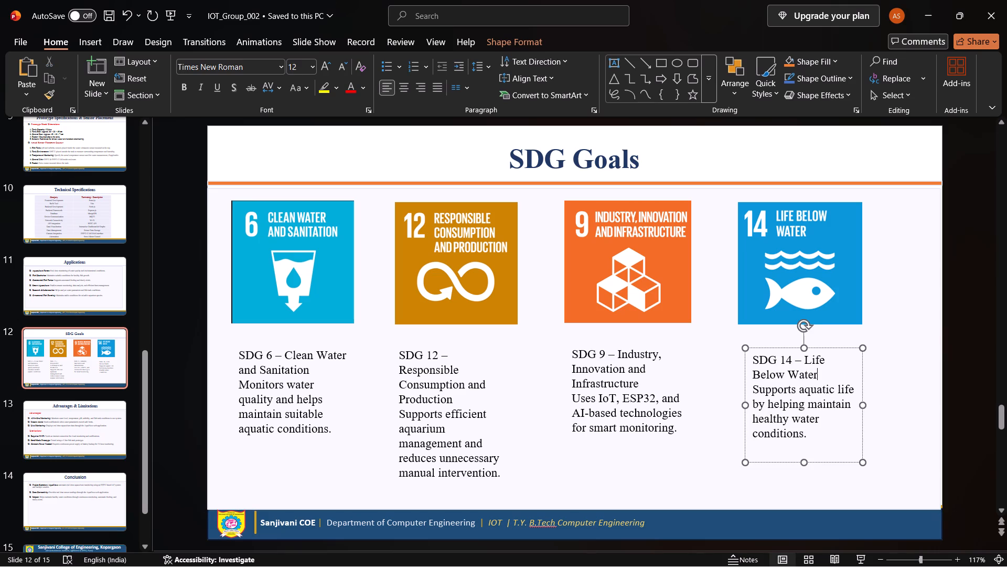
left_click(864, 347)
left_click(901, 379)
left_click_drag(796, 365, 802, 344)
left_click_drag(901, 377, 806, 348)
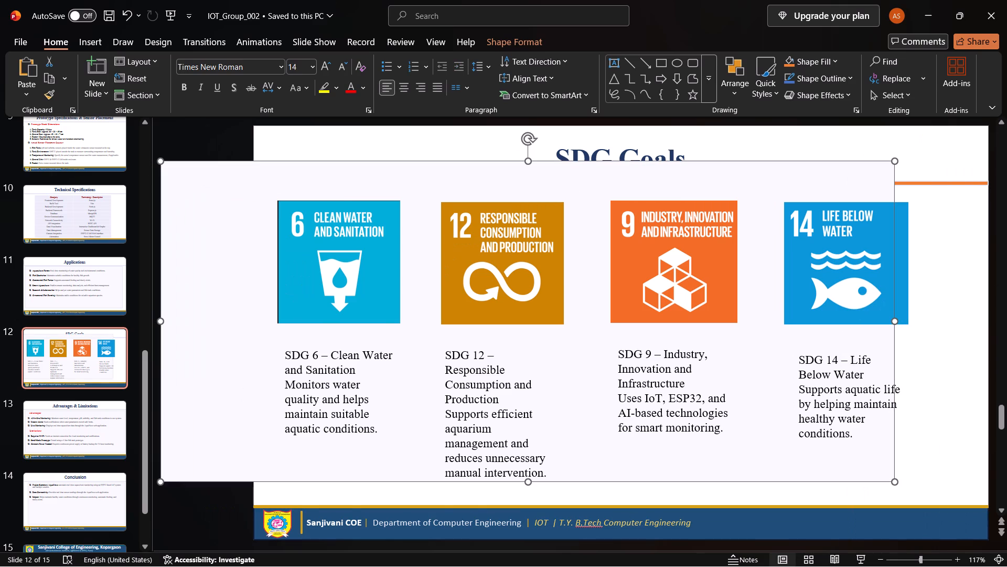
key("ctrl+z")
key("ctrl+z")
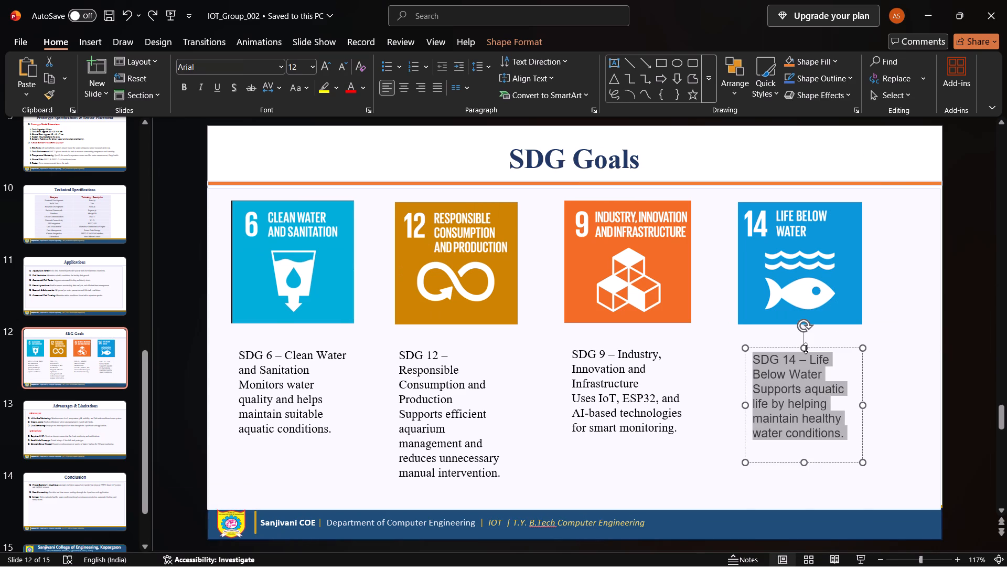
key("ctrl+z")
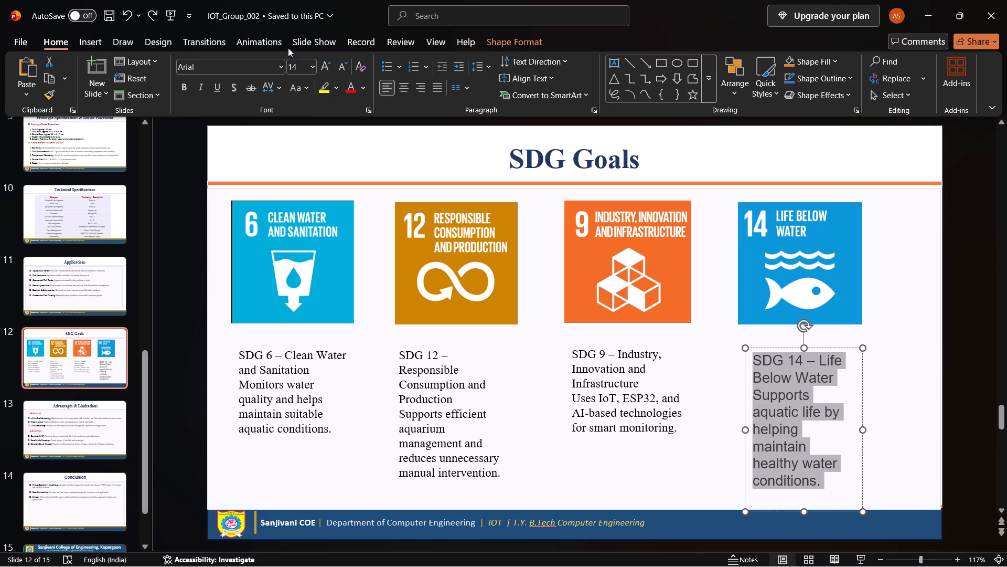
Set the whole SDG 14 text to size 12 and the Times New Roman font.
left_click(300, 64)
key("BackSpace")
type("12")
key("Return")
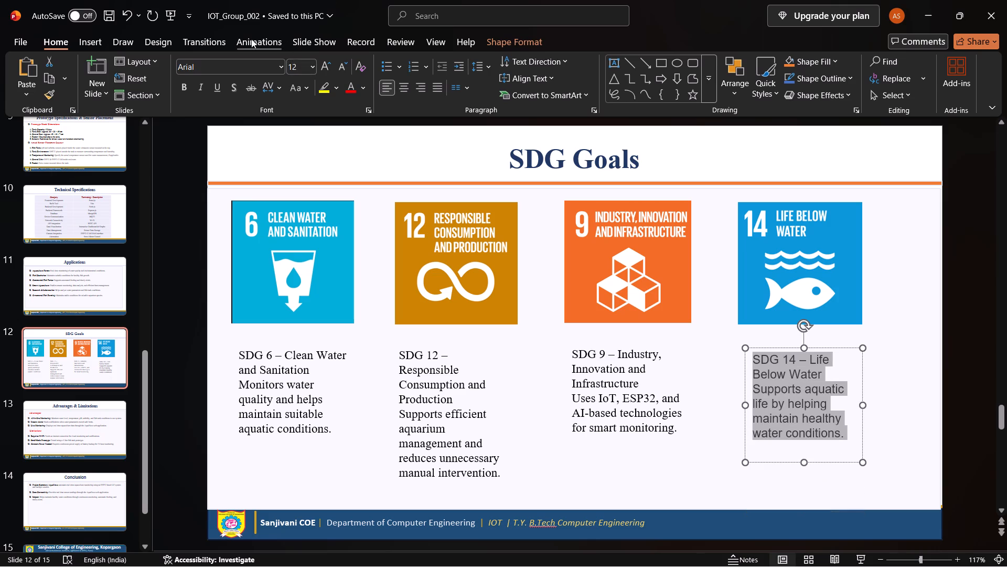
left_click(231, 65)
key("BackSpace")
type("ti,")
key("BackSpace")
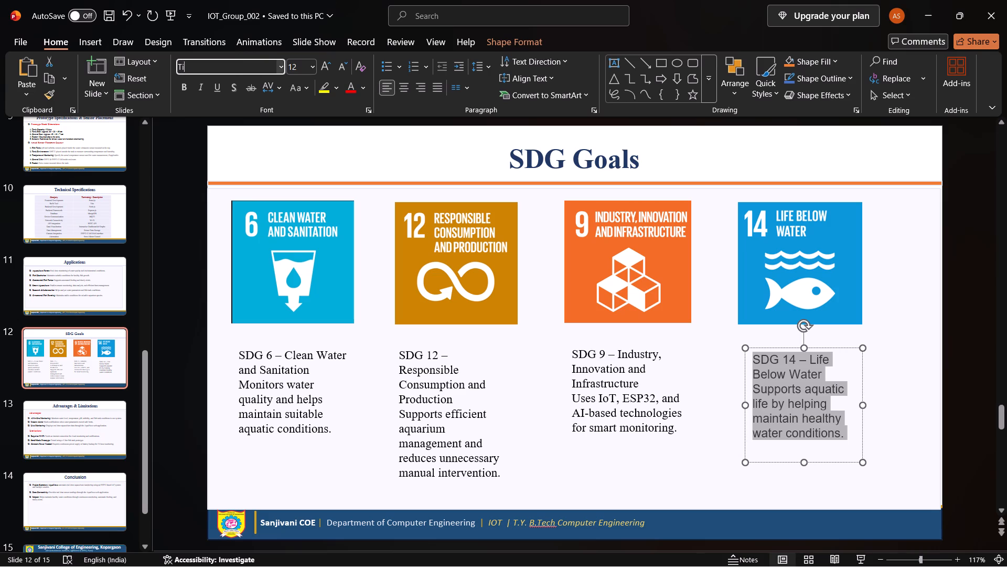
key("BackSpace")
key("BackSpace")
type("ti")
key("Return")
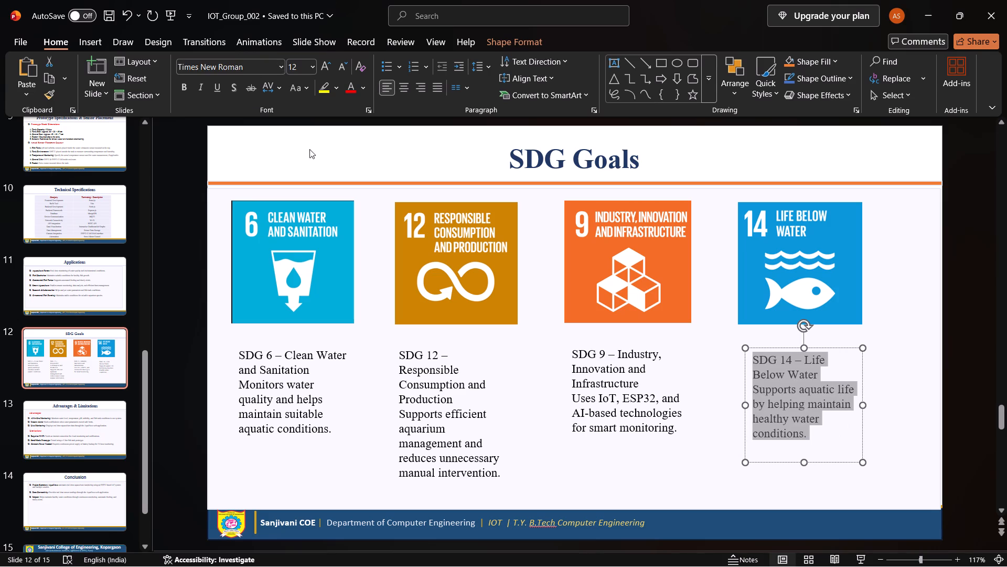
Raise the SDG 14 text box so its first line sits level with the SDG 9 description.
left_click(864, 347)
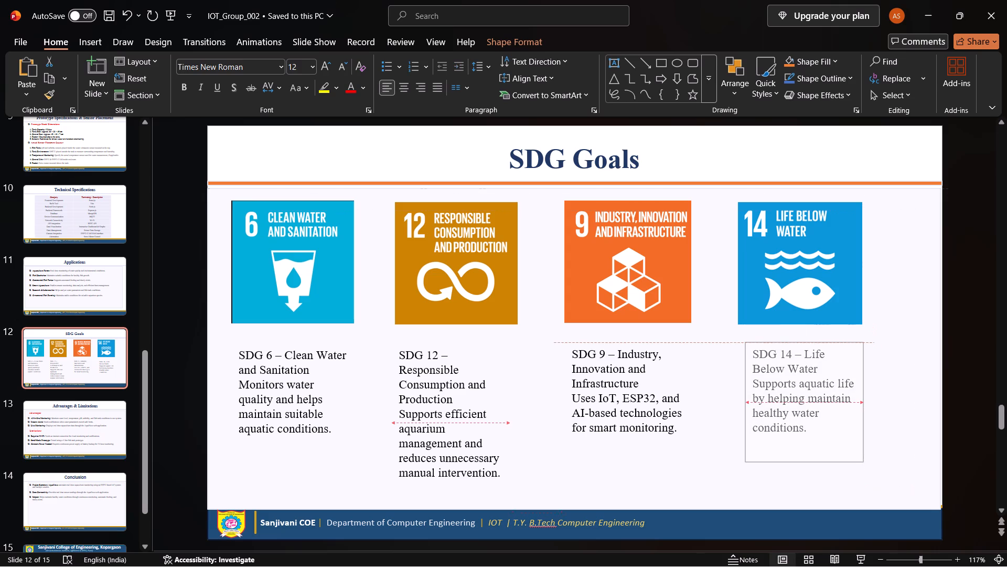
left_click(891, 343)
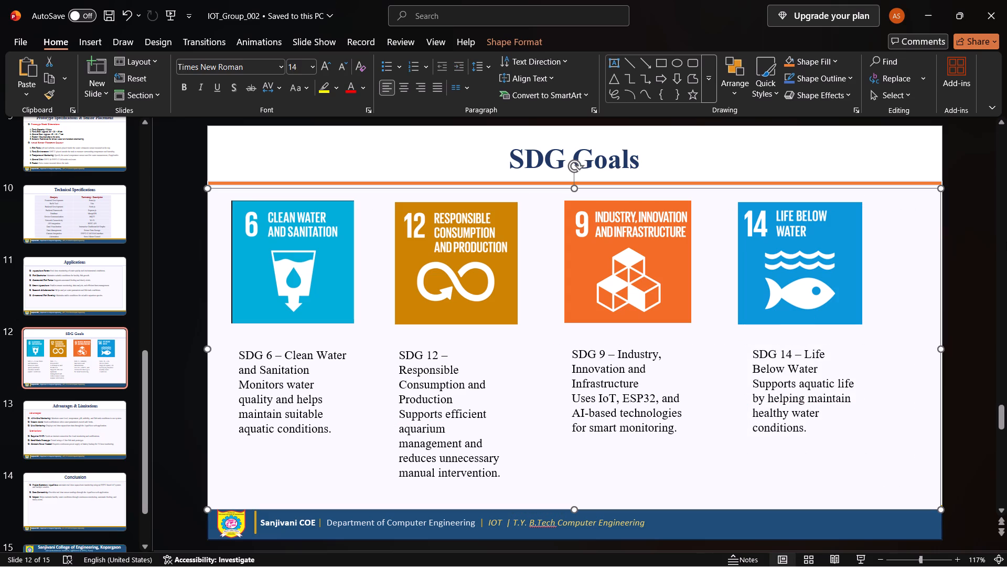
left_click(846, 146)
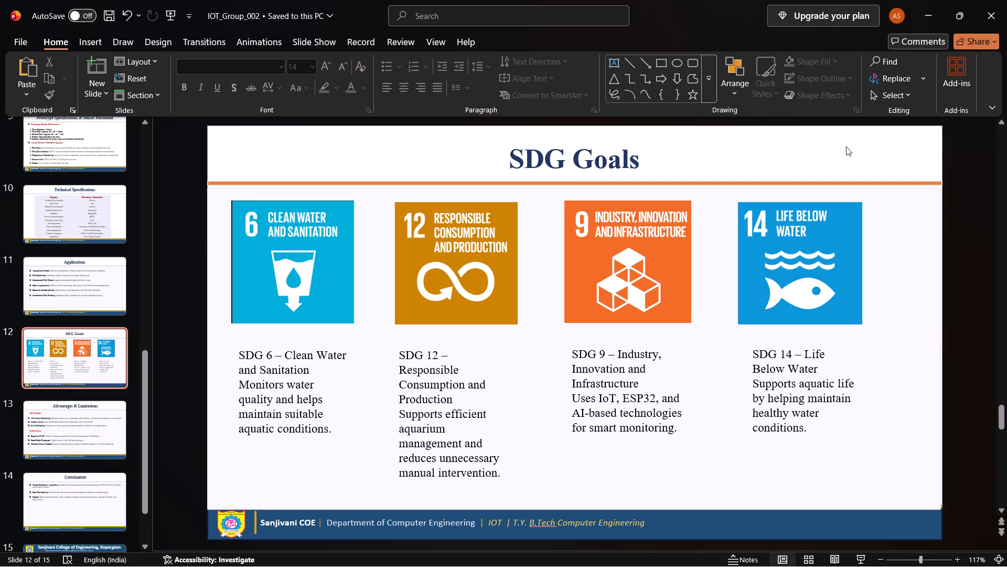
Extend the SDG Goals slide's light background panel upward over the orange line, and compare the slide with the Applications slide.
left_click(542, 187)
left_click(575, 185)
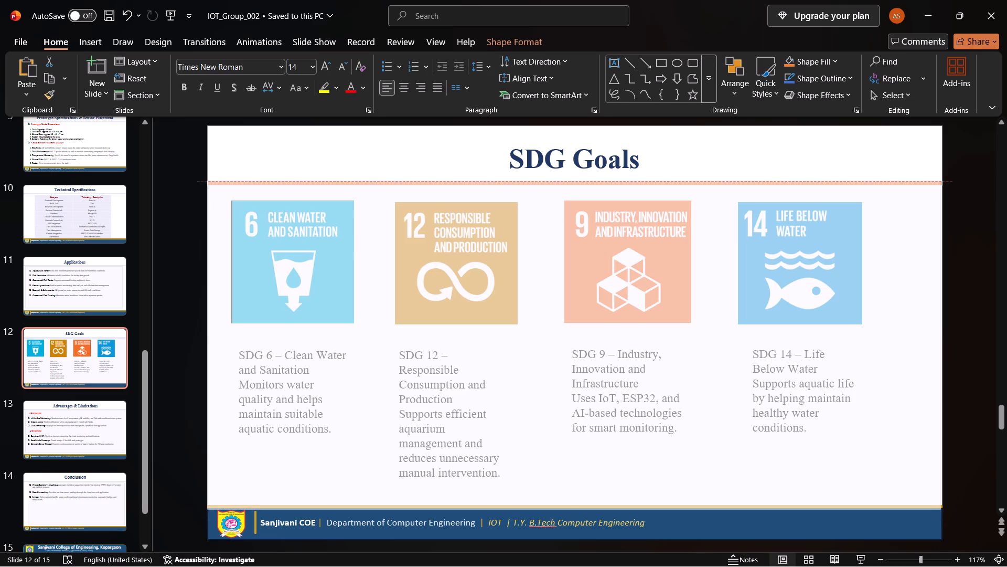
left_click(998, 238)
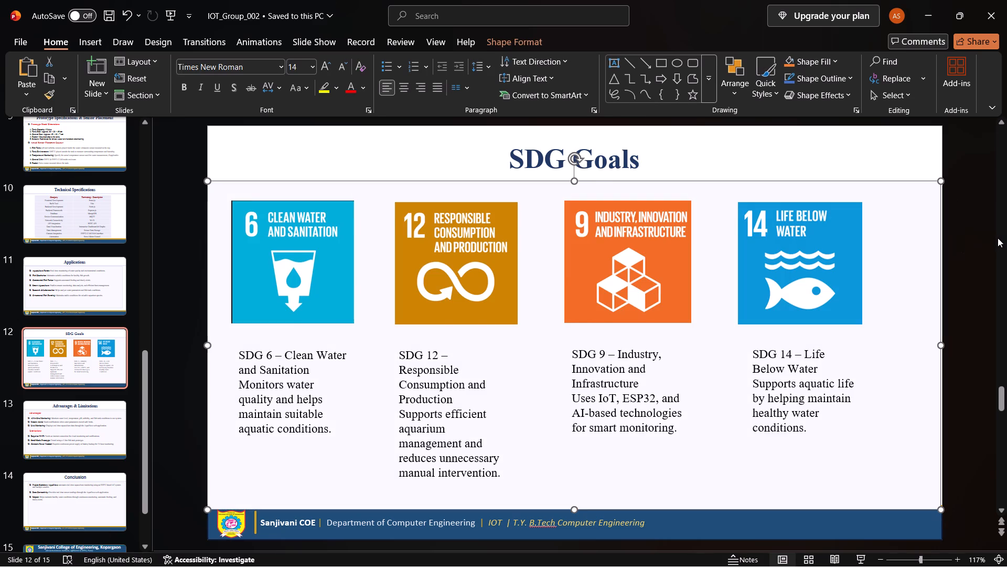
left_click(84, 339)
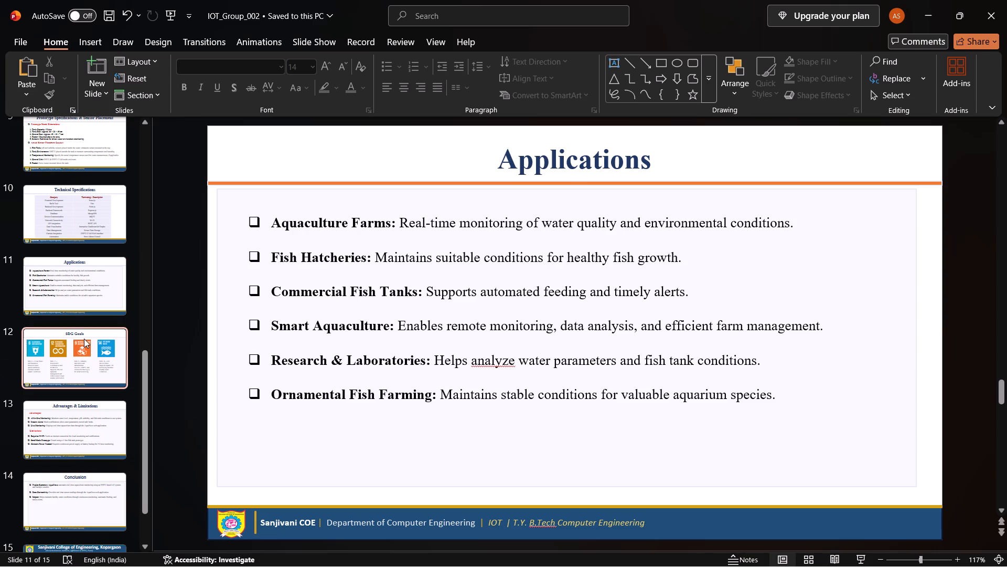
left_click(84, 291)
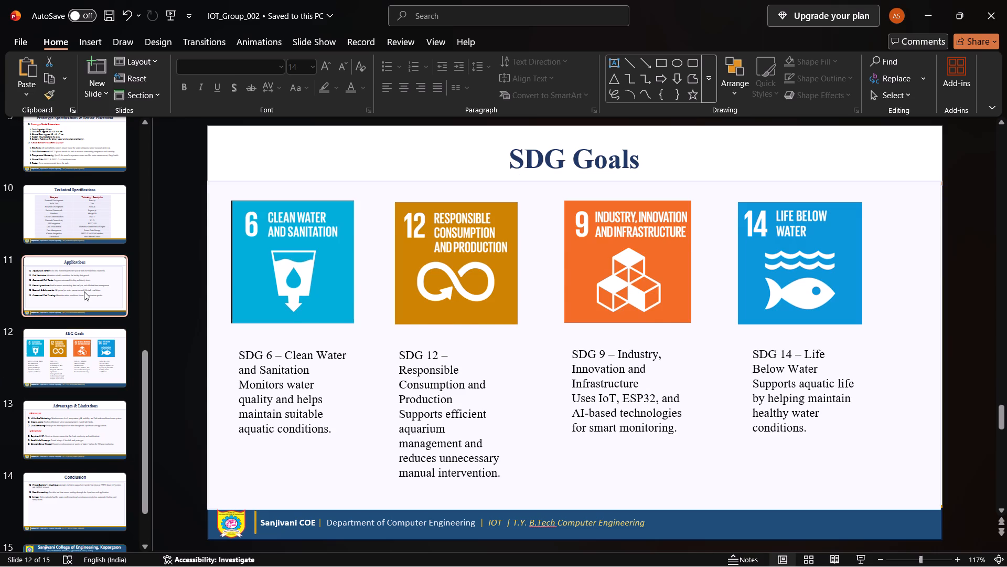
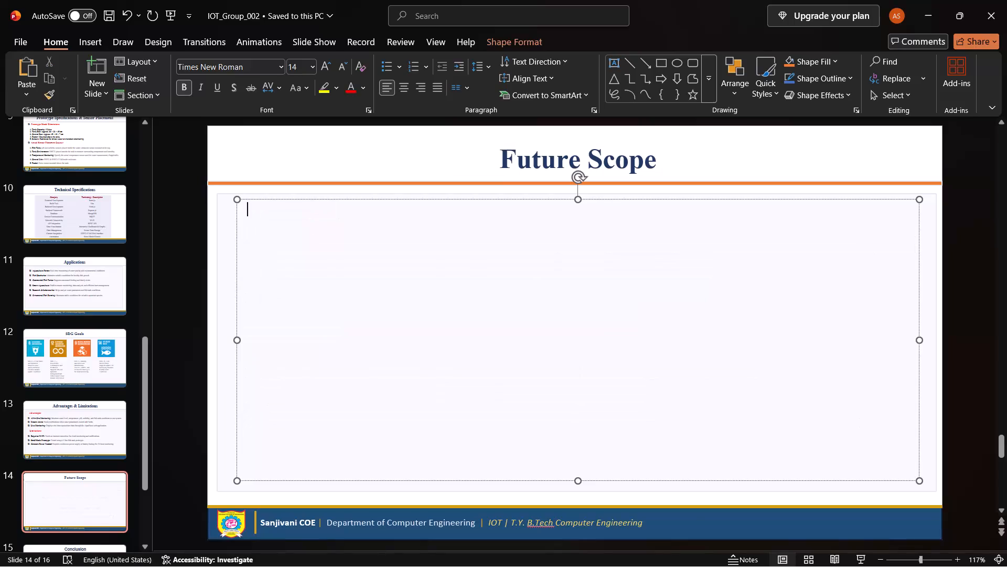
Paste the copied points into the Future Scope slide's body and format them as a bulleted list at font size 14.
key("ctrl+v")
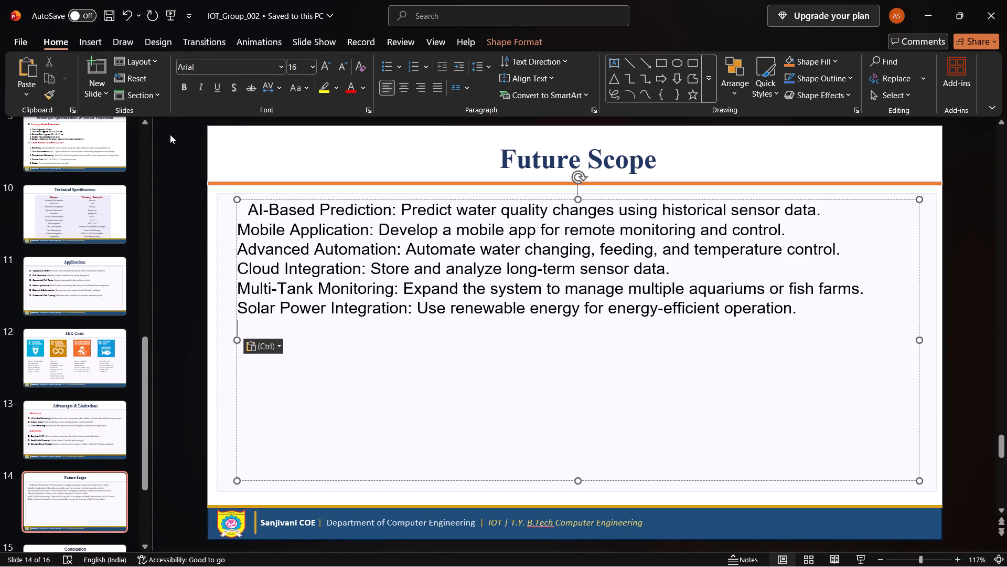
left_click_drag(250, 207, 491, 370)
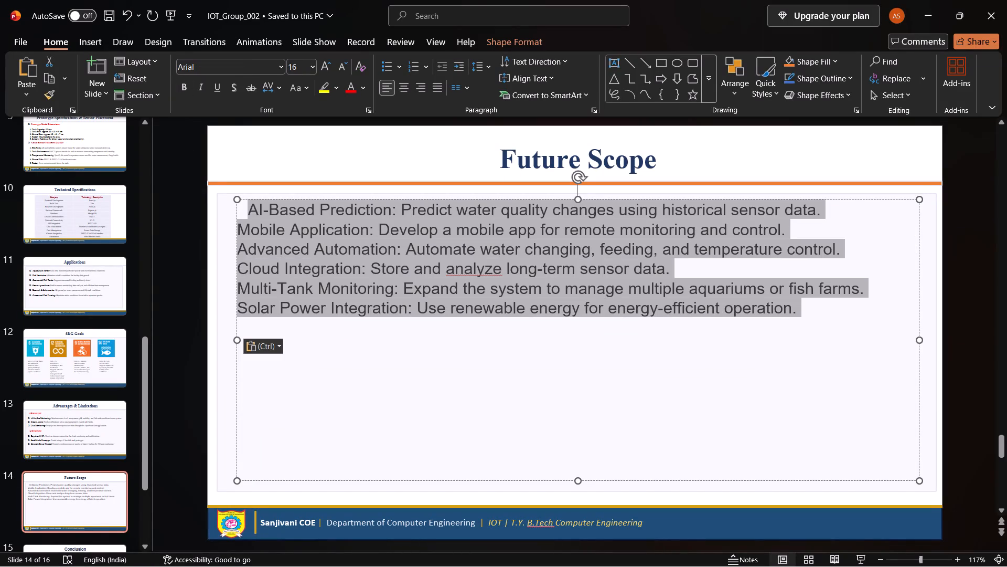
left_click_drag(491, 370, 496, 371)
left_click(312, 61)
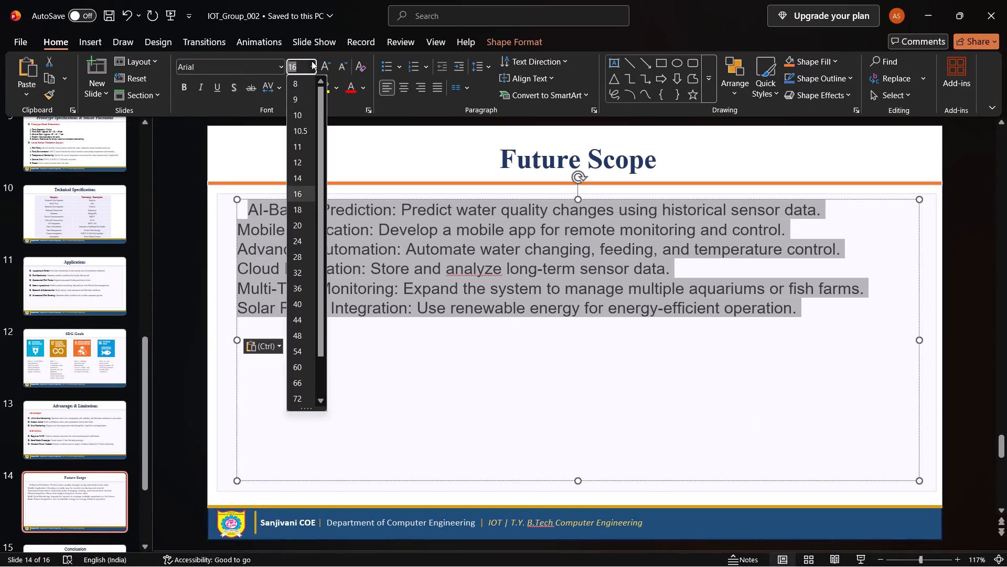
left_click(304, 177)
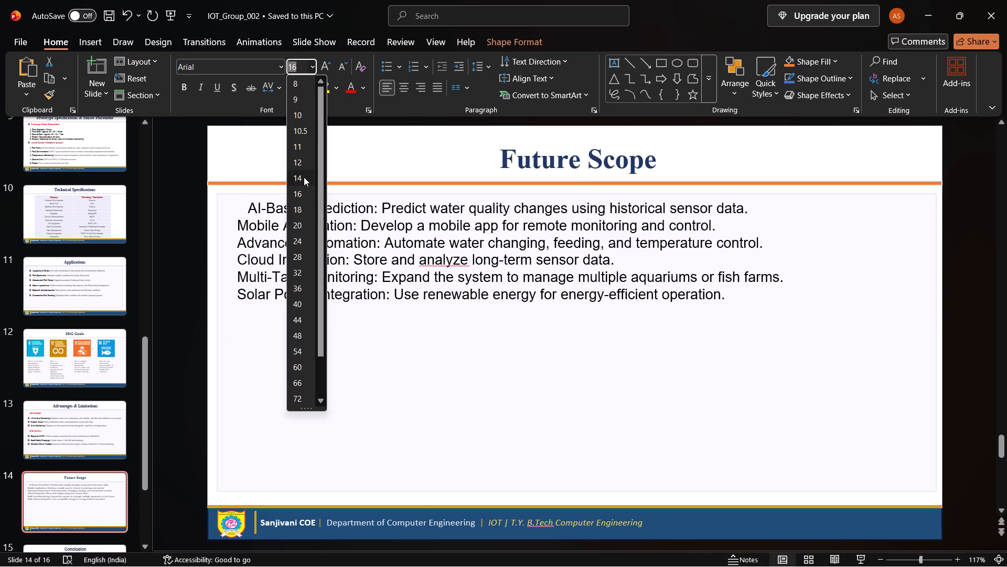
left_click(393, 62)
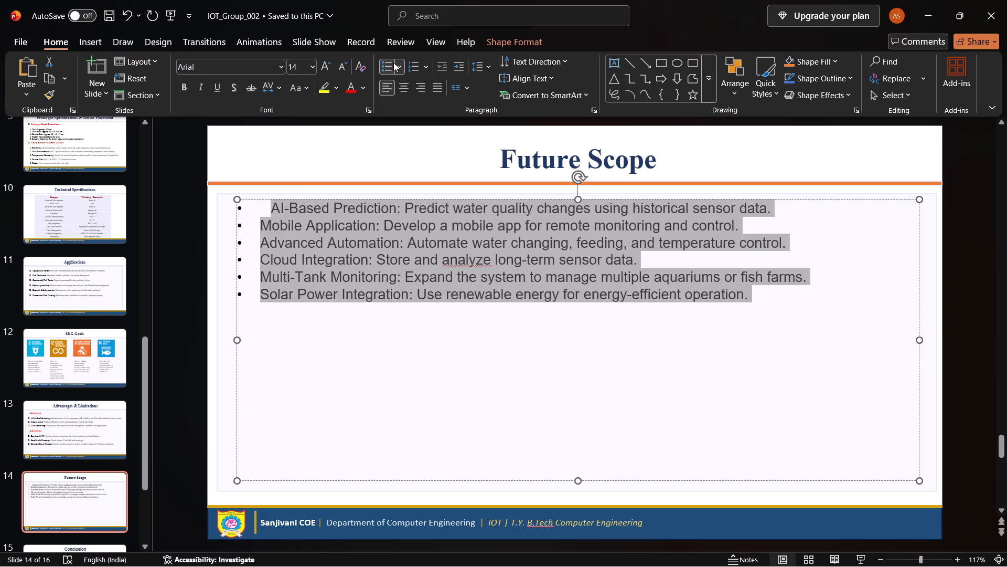
Insert a blank line after each of the first four Future Scope points, AI-Based Prediction through Cloud Integration.
left_click(798, 224)
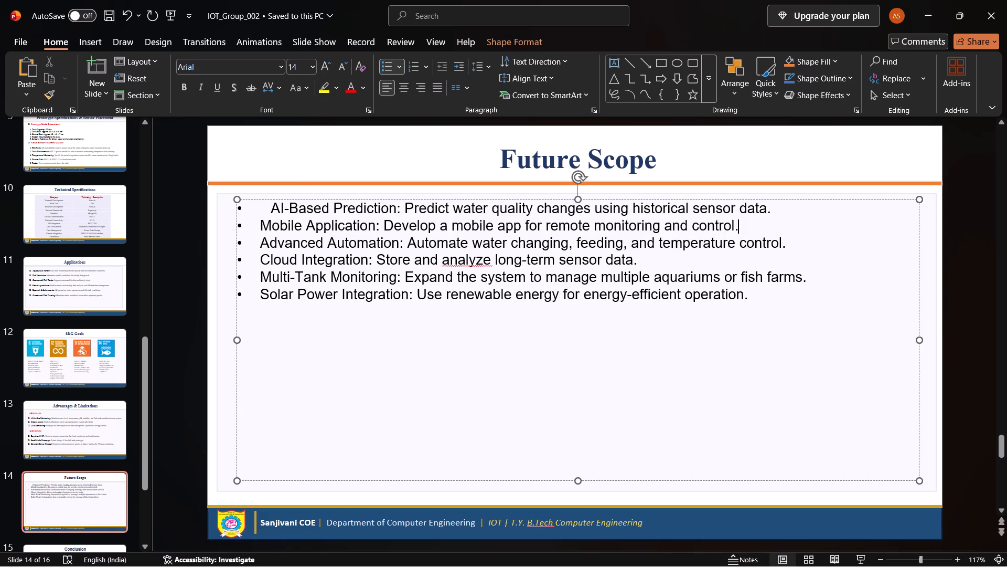
left_click(783, 211)
key("Return")
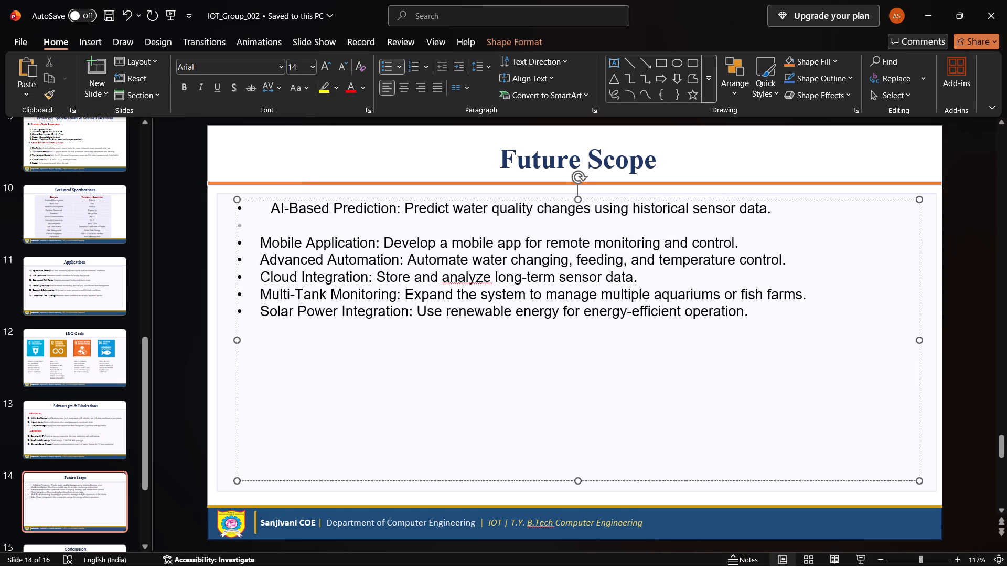
left_click(762, 253)
key("Return")
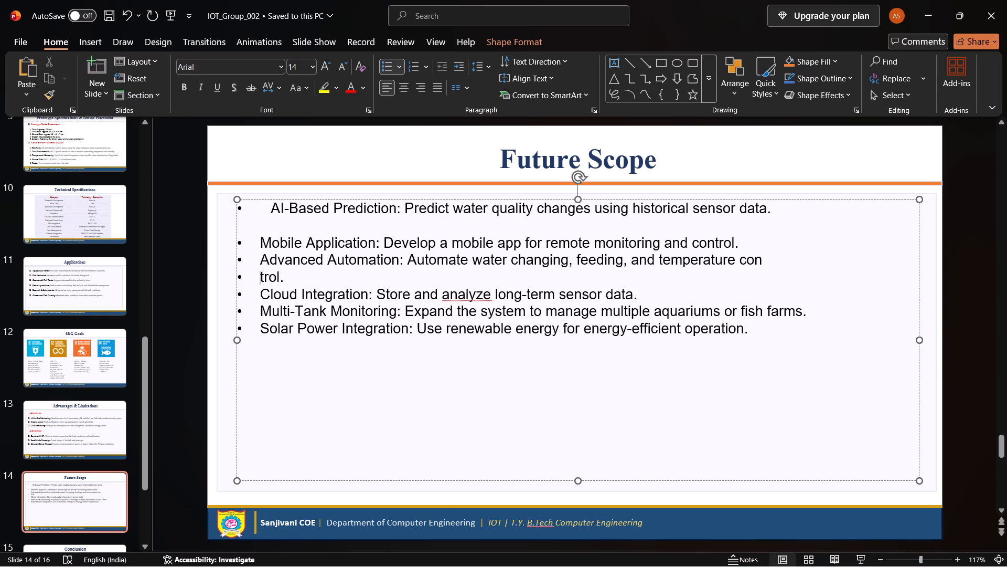
key("BackSpace")
key("BackSpace")
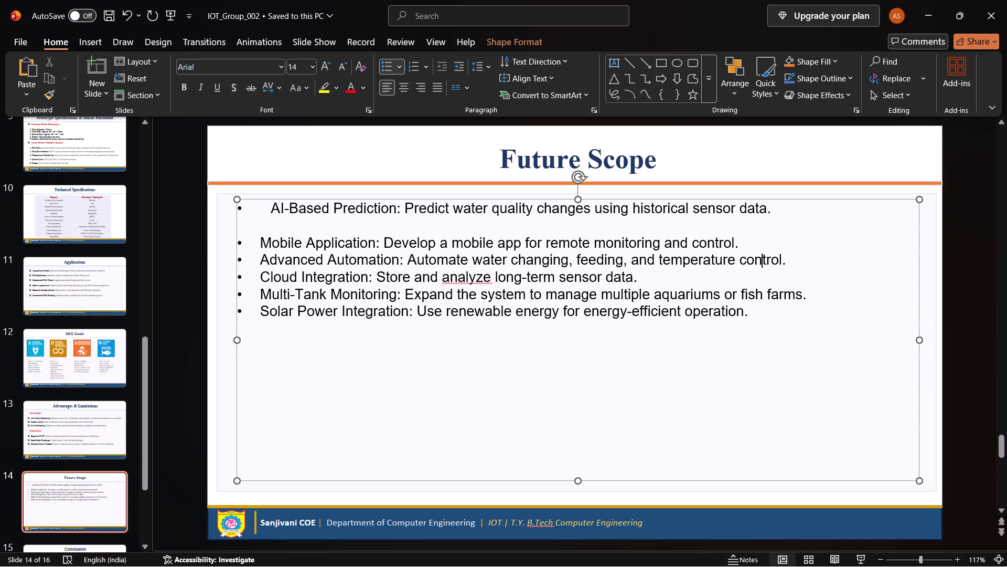
left_click(744, 250)
key("Return")
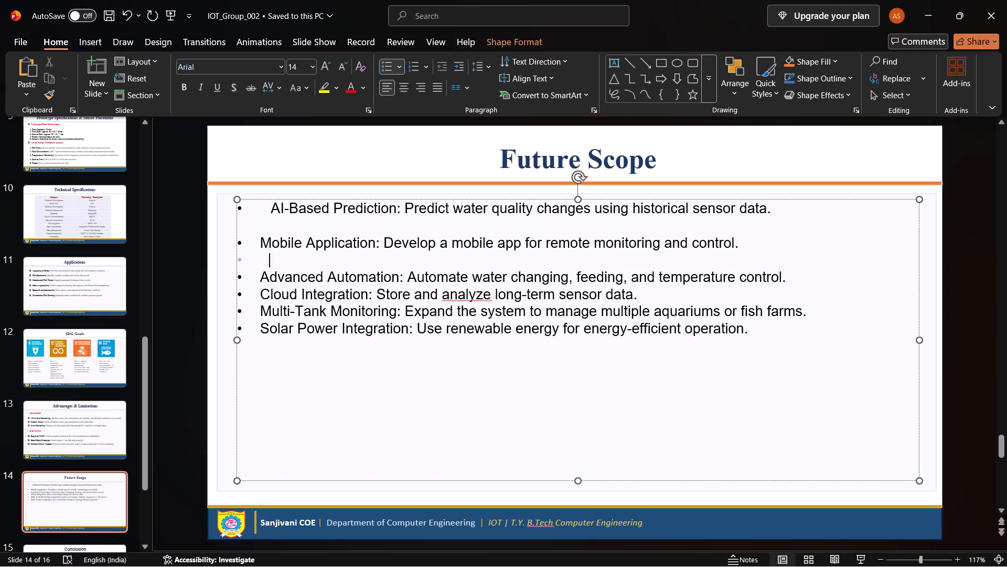
left_click(798, 276)
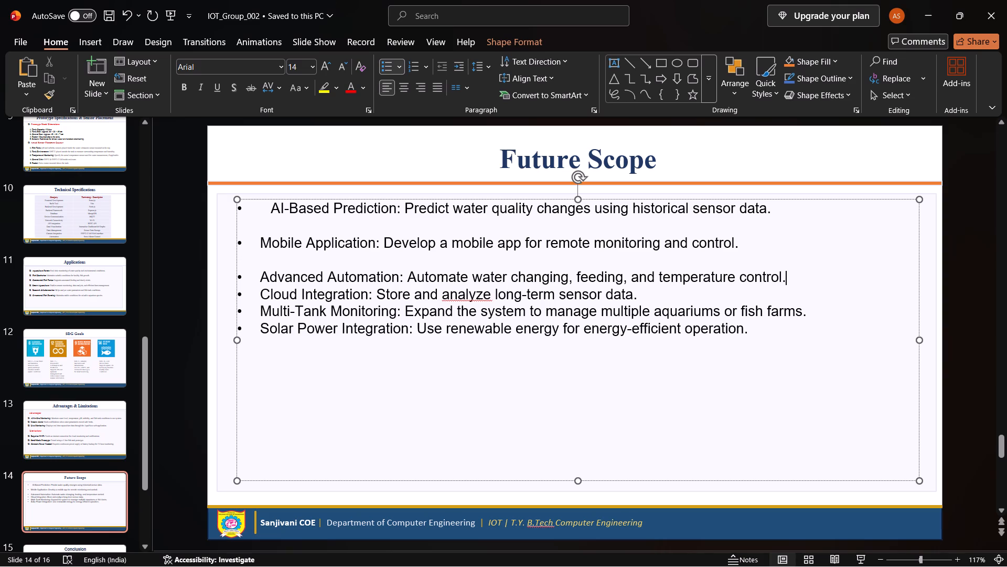
key("Return")
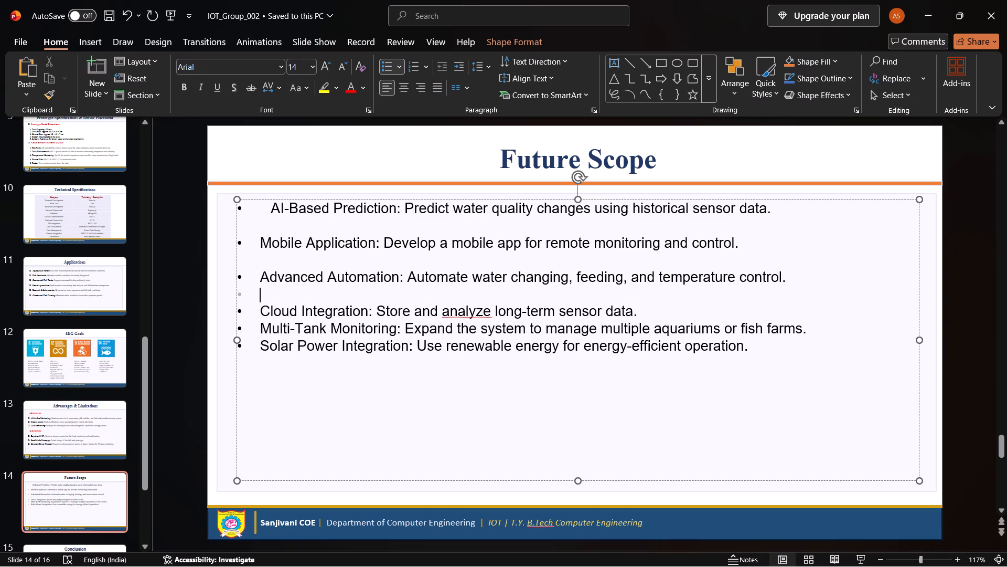
left_click(698, 314)
key("Return")
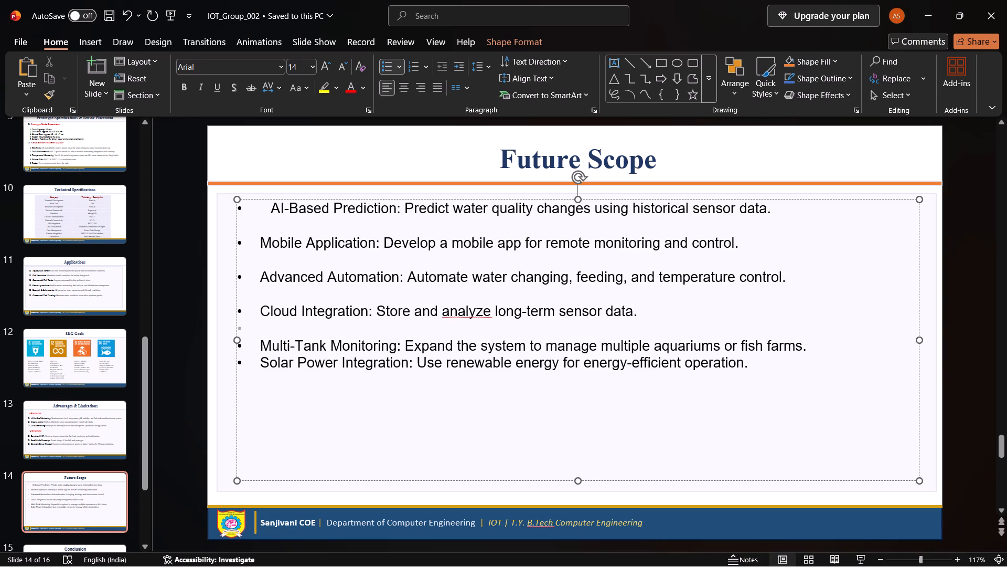
Insert a blank line between the Multi-Tank Monitoring and Solar Power Integration points.
left_click(822, 350)
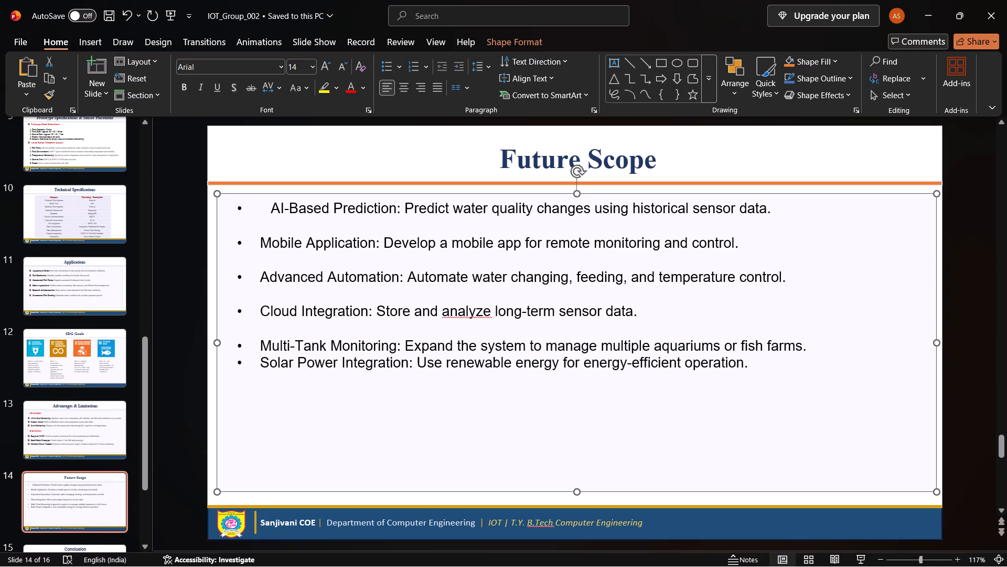
left_click(808, 345)
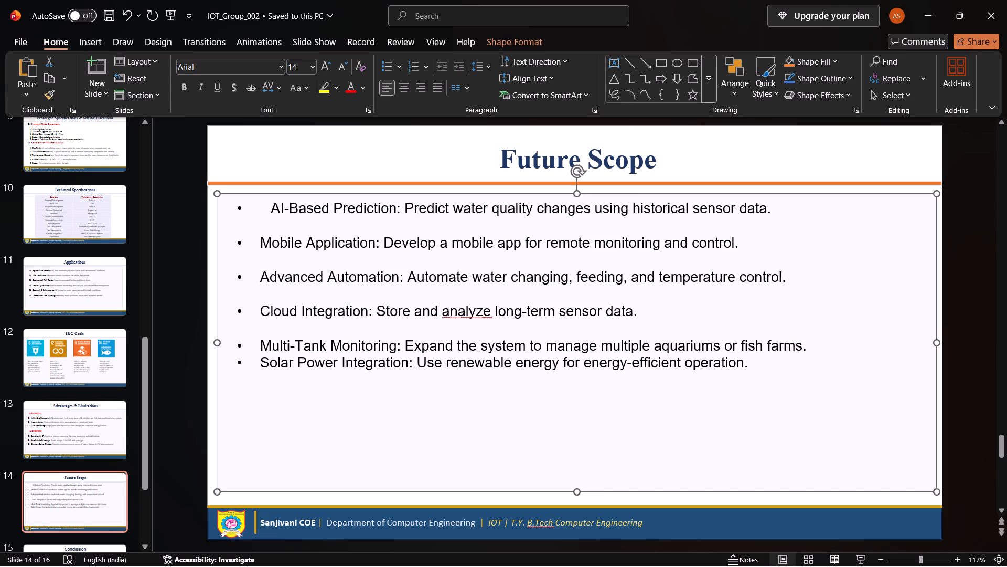
left_click(817, 344)
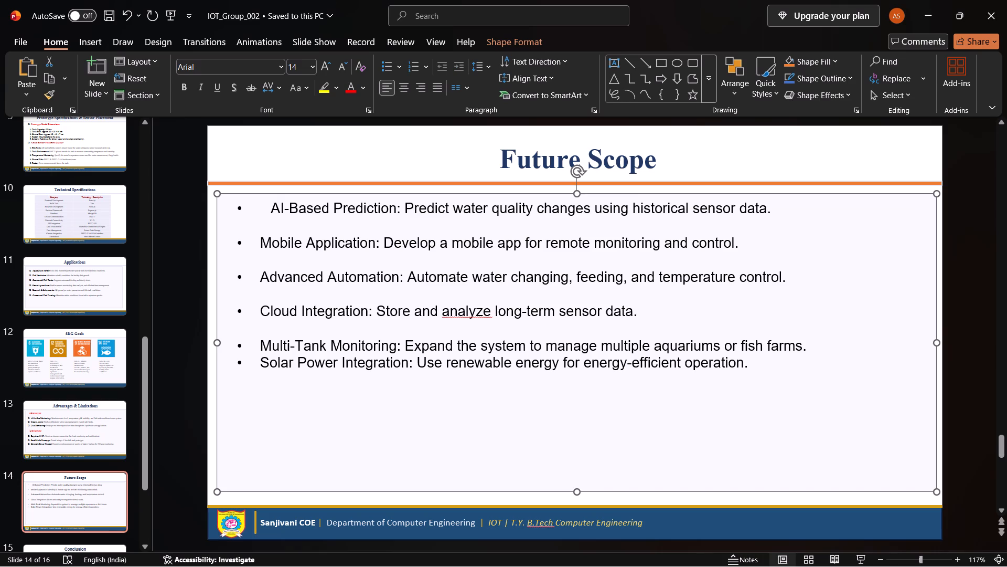
left_click(810, 346)
key("Return")
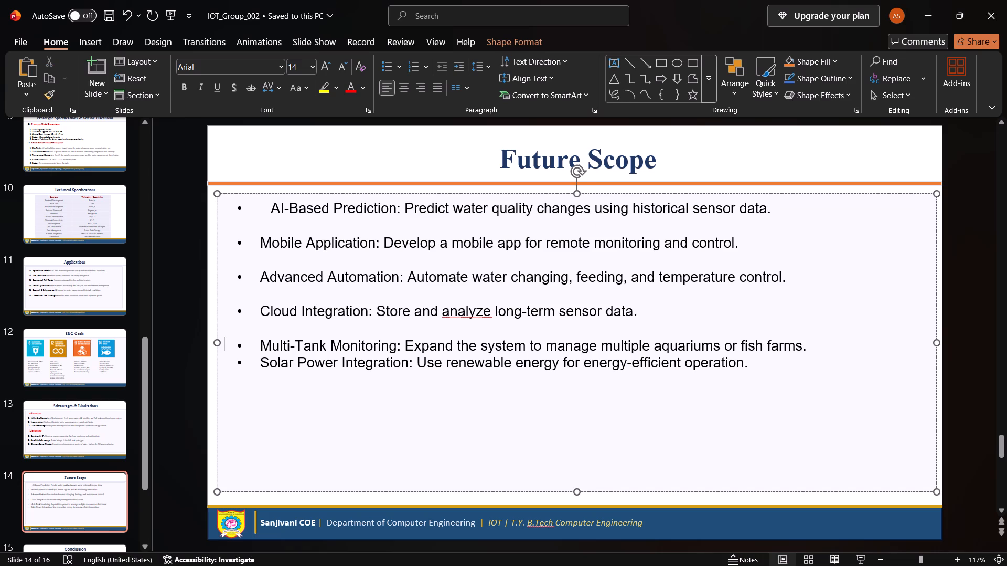
left_click(786, 351)
key("Right")
key("Right")
key("Right")
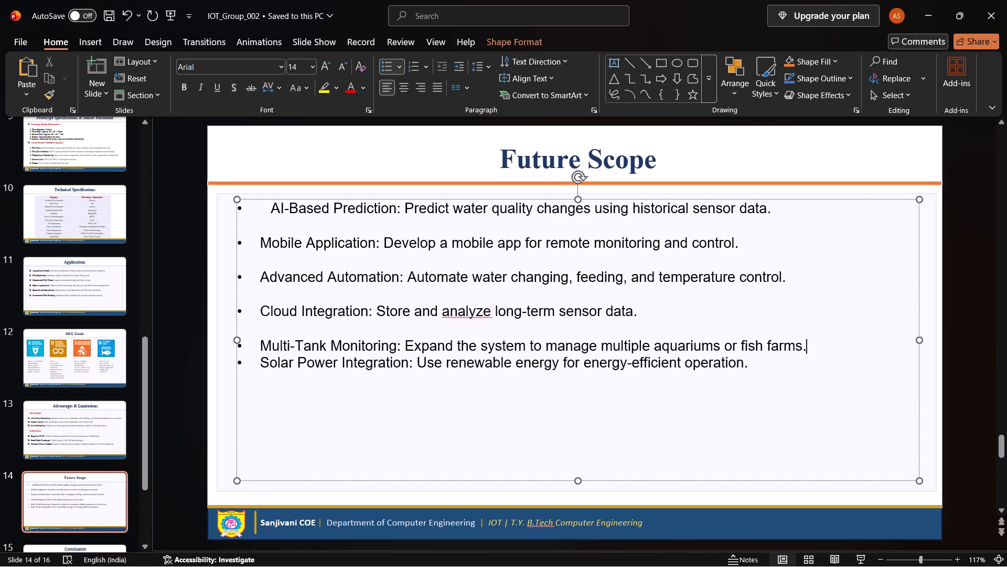
key("Return")
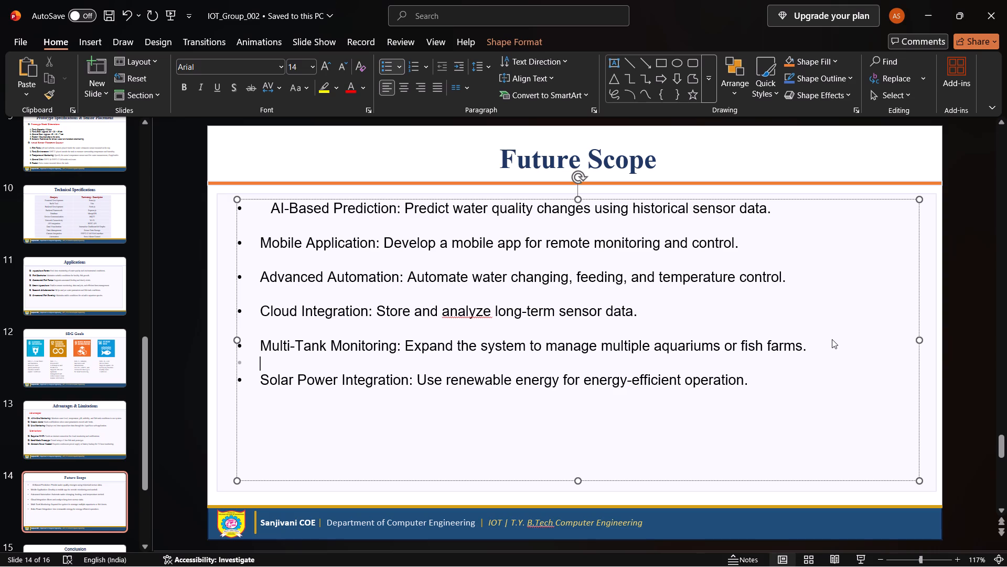
left_click(400, 162)
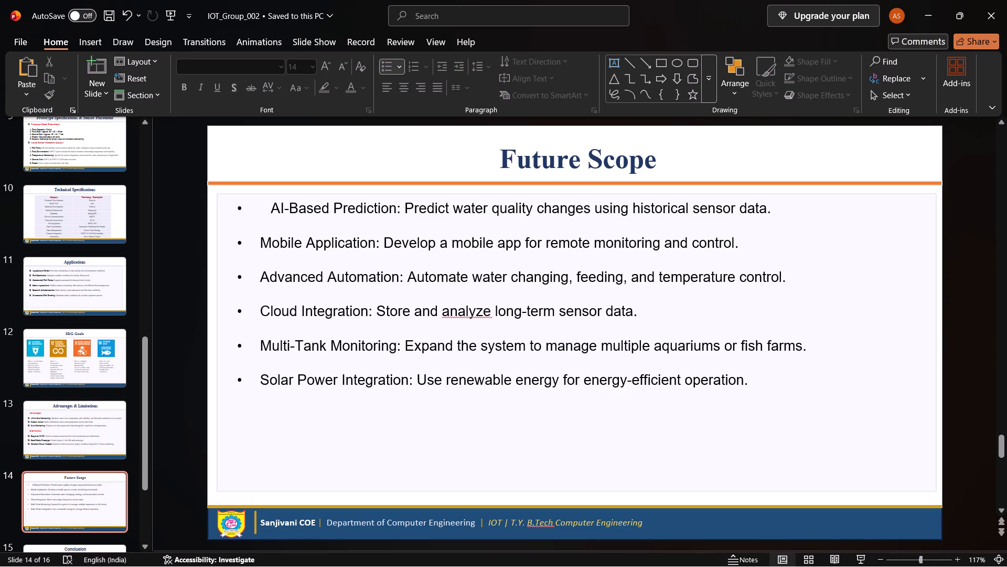
Remove the extra leading spaces before the AI-Based Prediction point so it lines up with the other bullets.
left_click(271, 207)
key("BackSpace")
key("BackSpace")
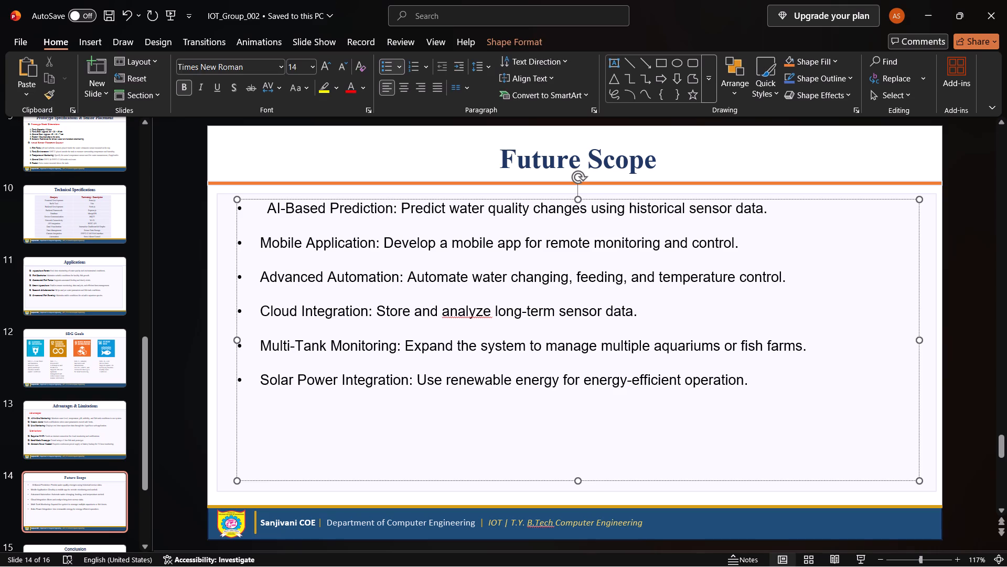
key("BackSpace")
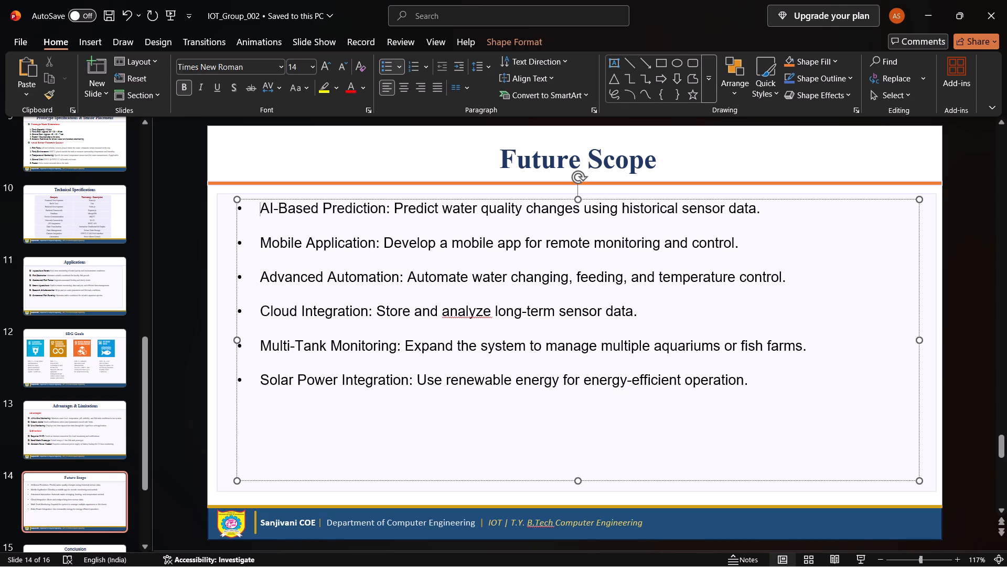
left_click(827, 256)
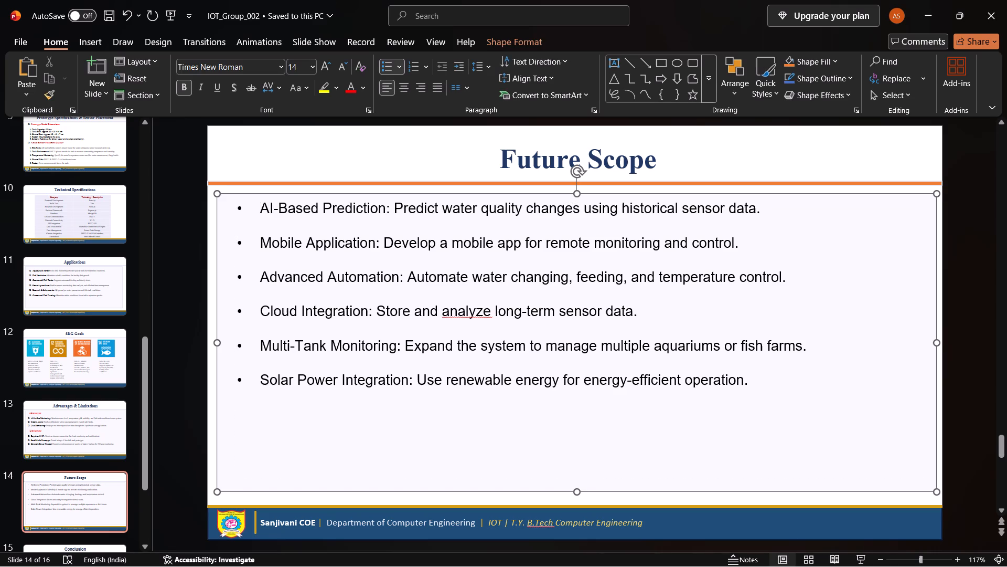
left_click(379, 454)
left_click(348, 166)
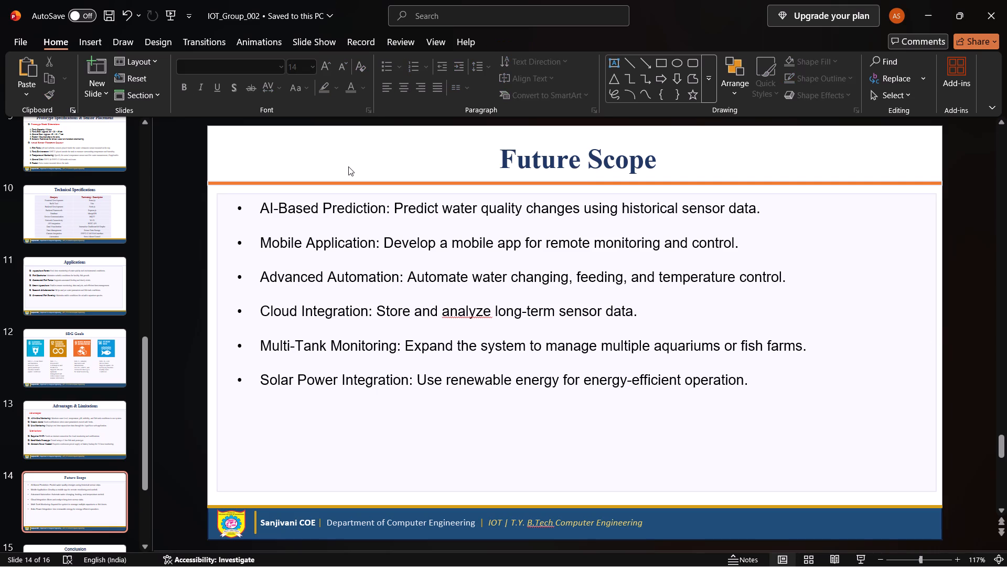
Change the font of all Future Scope points to Times New Roman.
left_click_drag(265, 211, 409, 312)
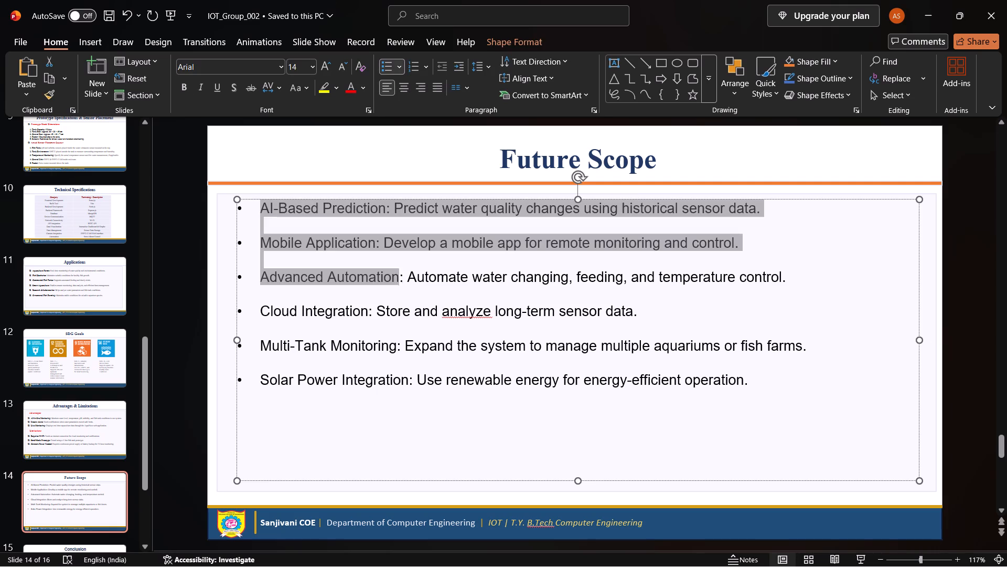
left_click_drag(409, 312, 565, 427)
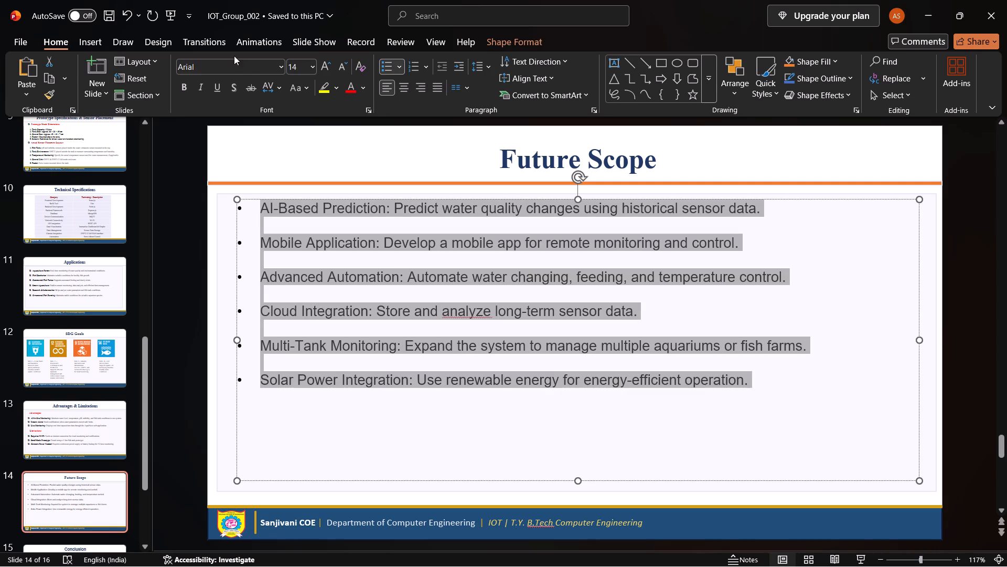
left_click(252, 65)
key("BackSpace")
type("ti")
key("Return")
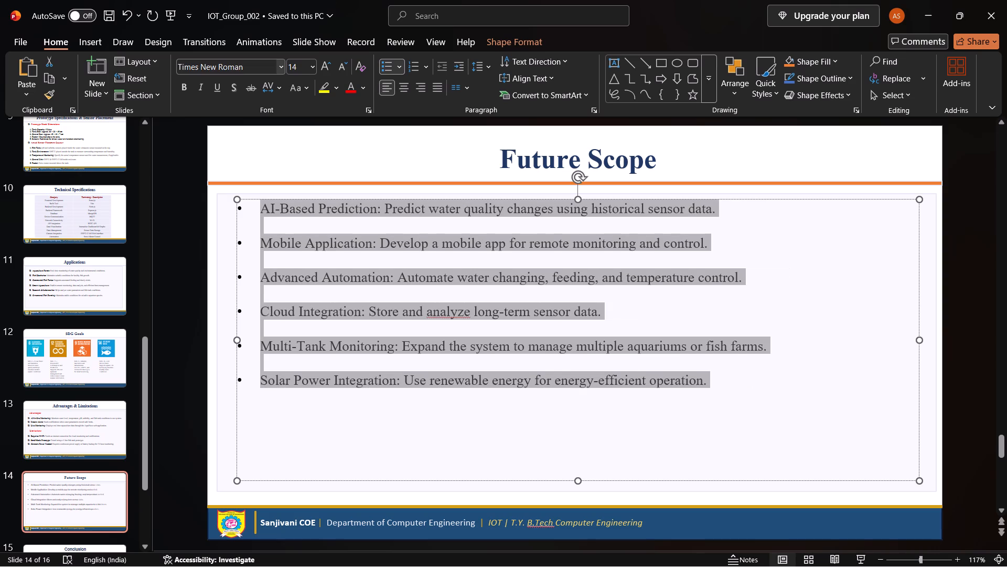
left_click(830, 282)
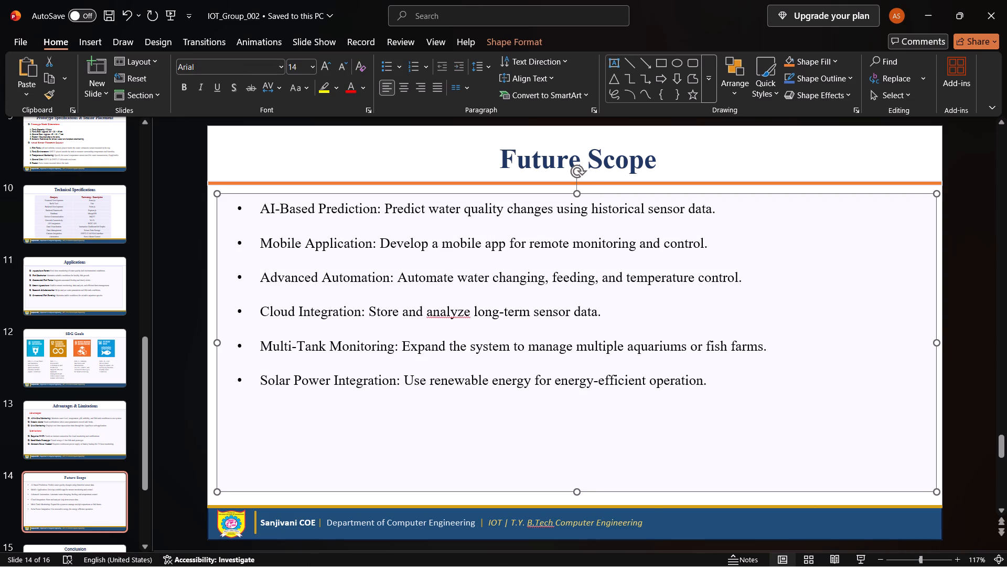
Return to the Objectives slide and check the text and spacing of its bullet list.
scroll(51, 260, "up", 15)
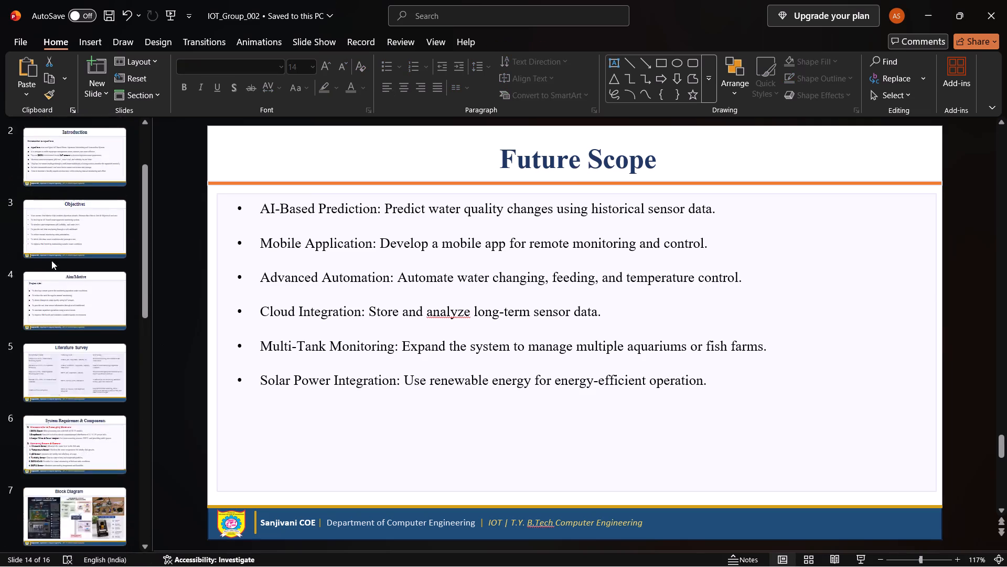
scroll(51, 260, "up", 17)
left_click(71, 220)
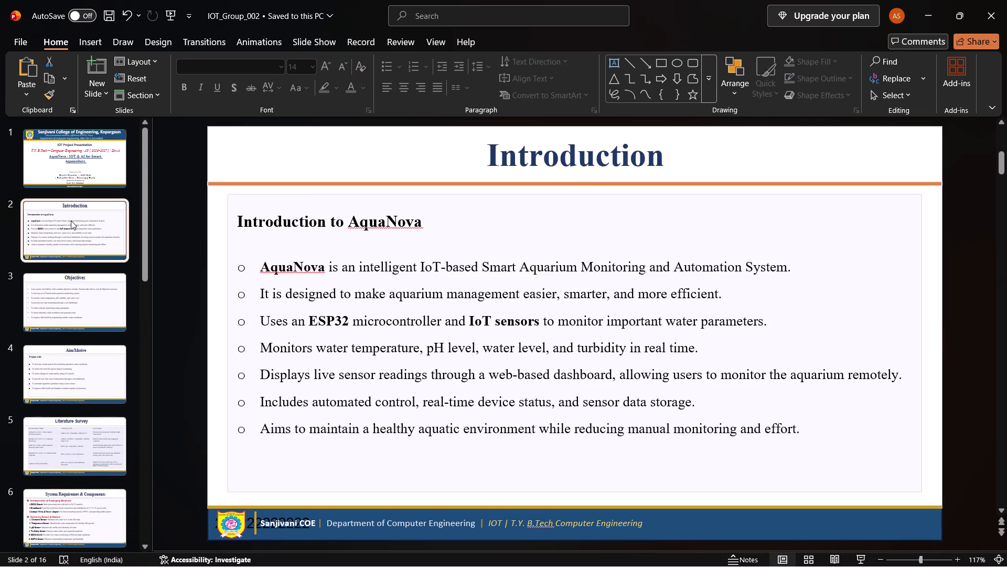
left_click(68, 261)
left_click(63, 302)
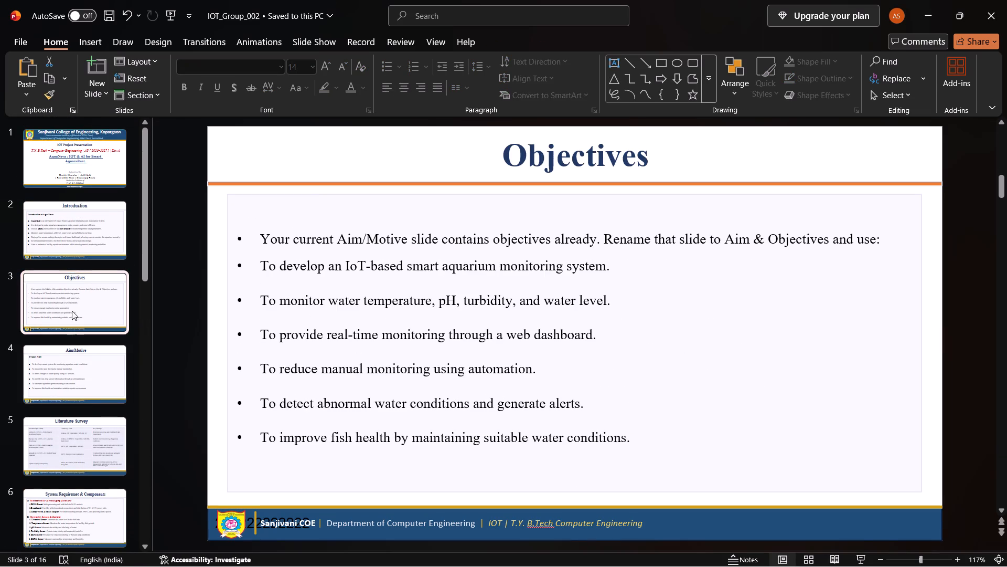
left_click(239, 236)
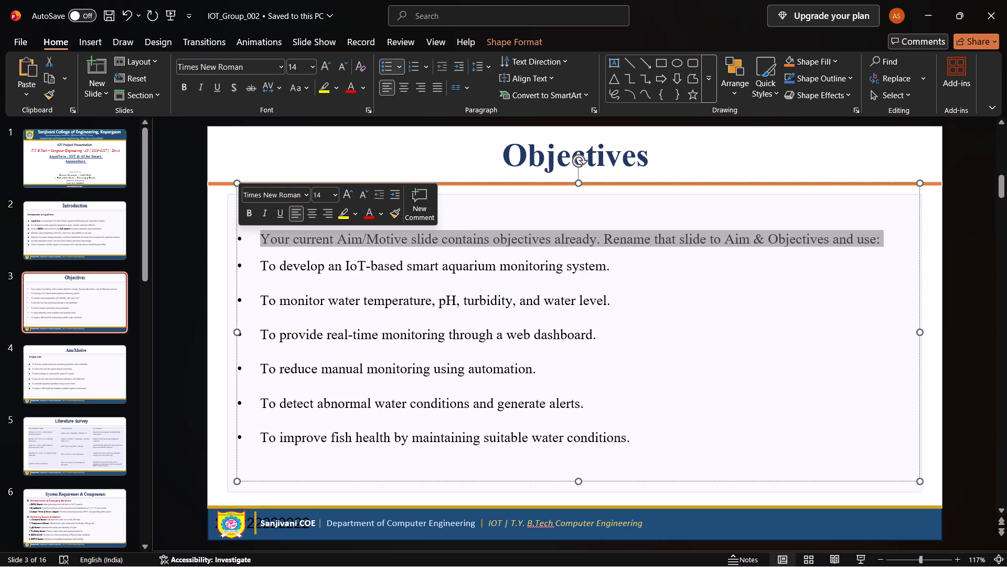
left_click(582, 196)
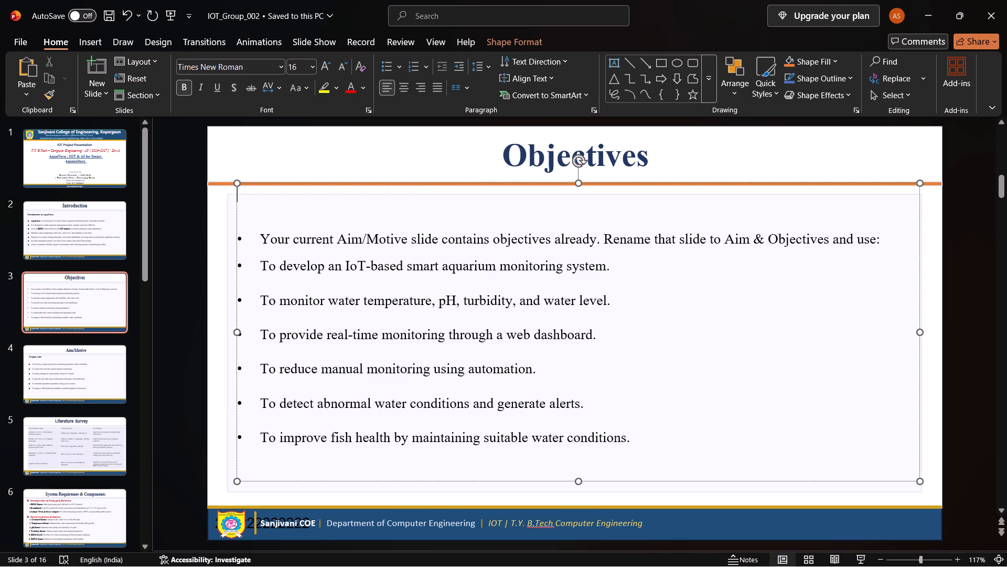
left_click(766, 321)
left_click(469, 142)
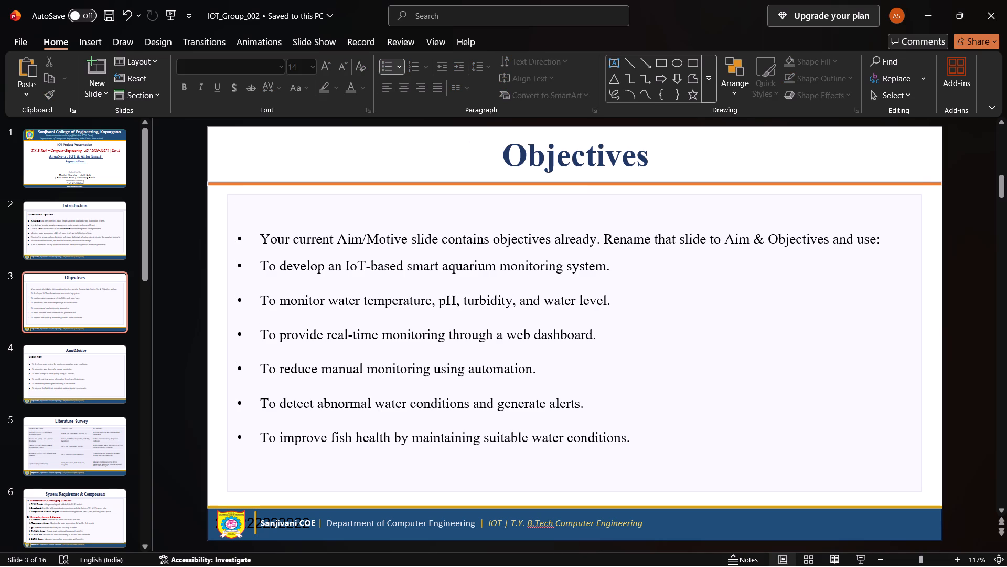
left_click(566, 287)
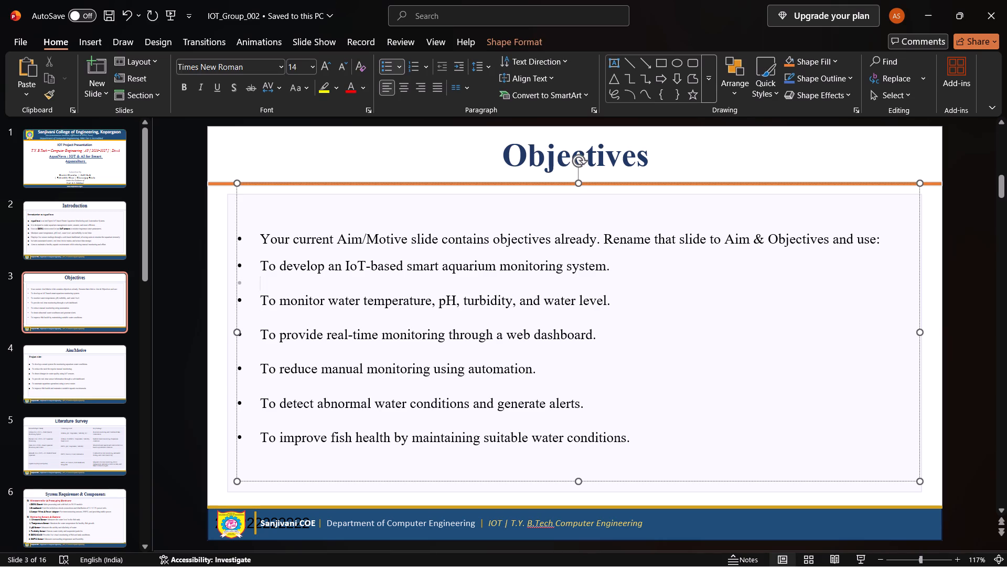
left_click_drag(560, 242, 545, 208)
left_click(736, 310)
left_click(571, 215)
Enlarge the Objectives text box upward and slightly outward so the bullet list starts near the top of the content area.
left_click_drag(235, 182, 223, 167)
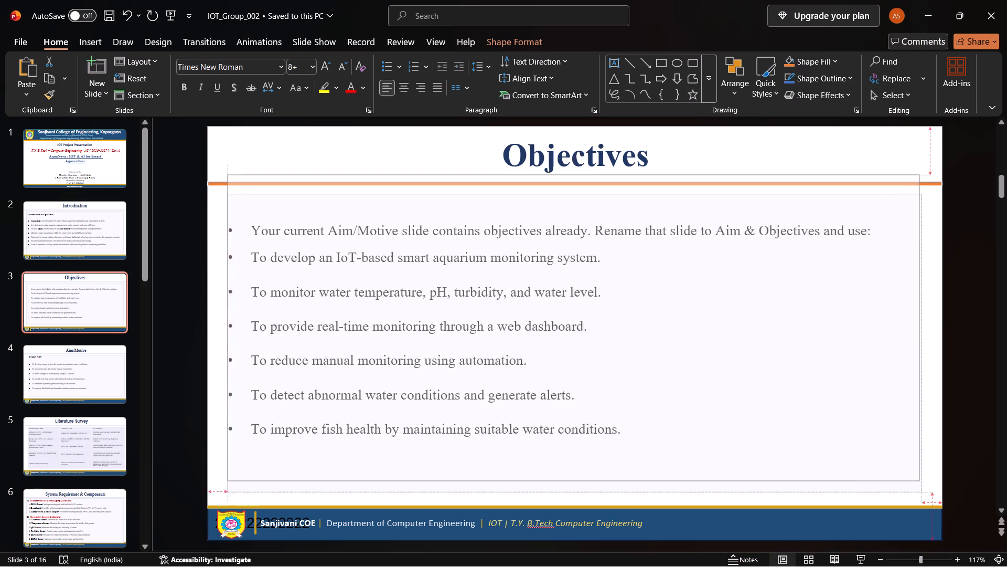
left_click_drag(223, 167, 232, 155)
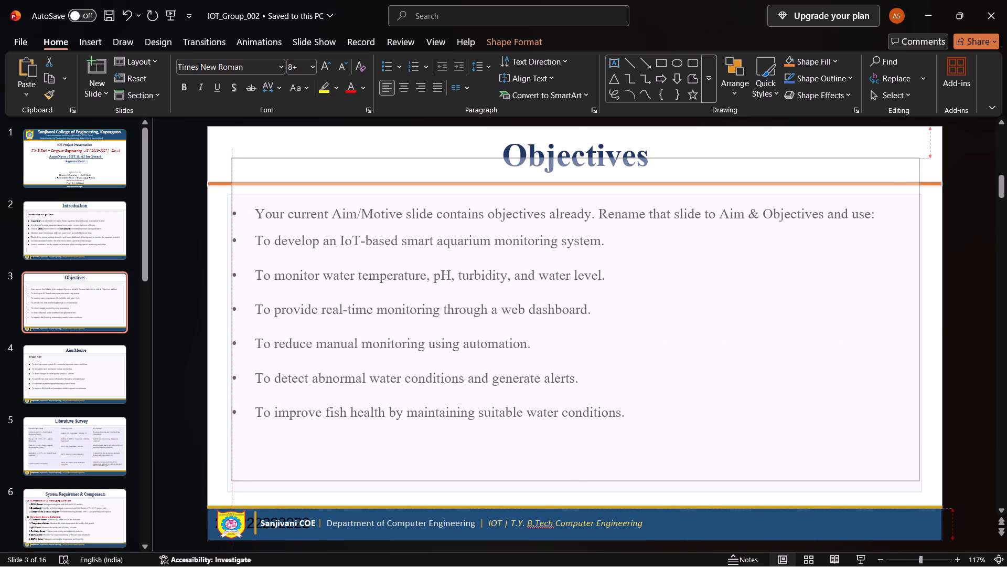
left_click_drag(232, 155, 232, 160)
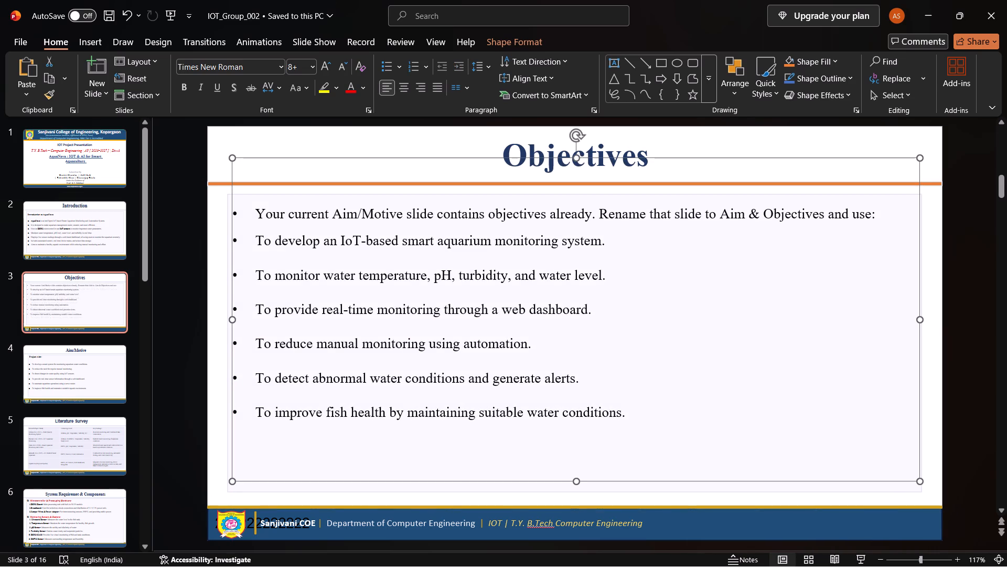
left_click(784, 380)
left_click(784, 380)
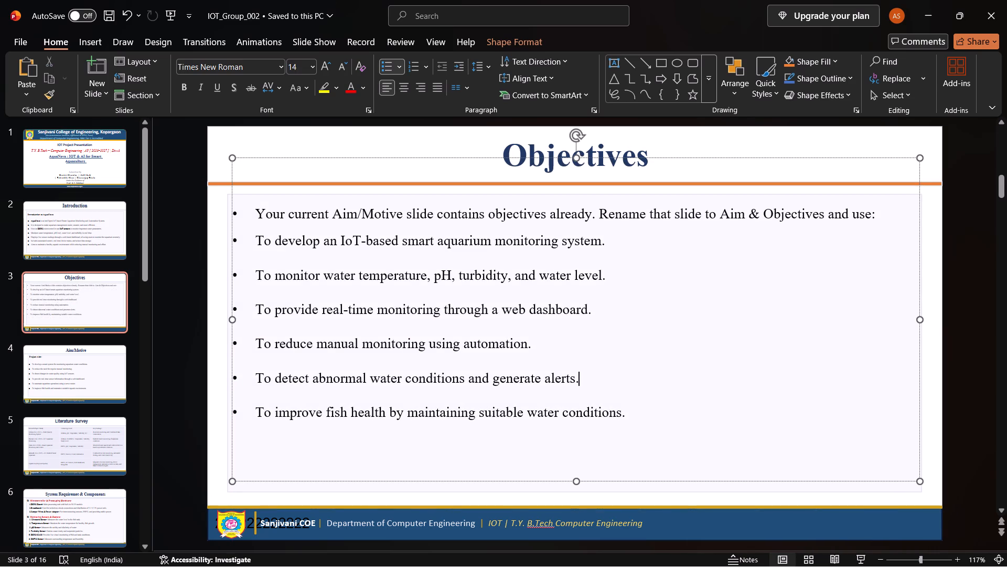
left_click(933, 354)
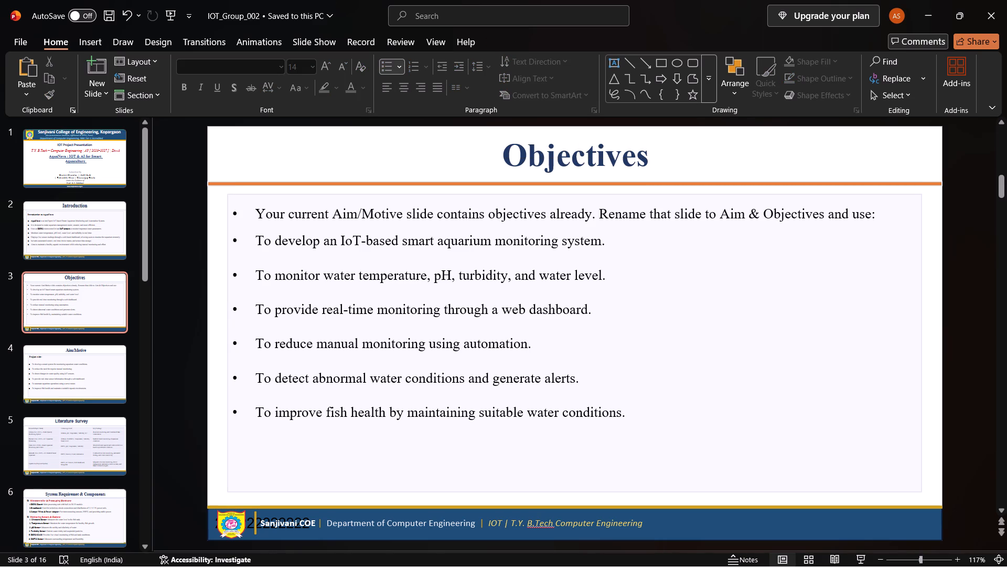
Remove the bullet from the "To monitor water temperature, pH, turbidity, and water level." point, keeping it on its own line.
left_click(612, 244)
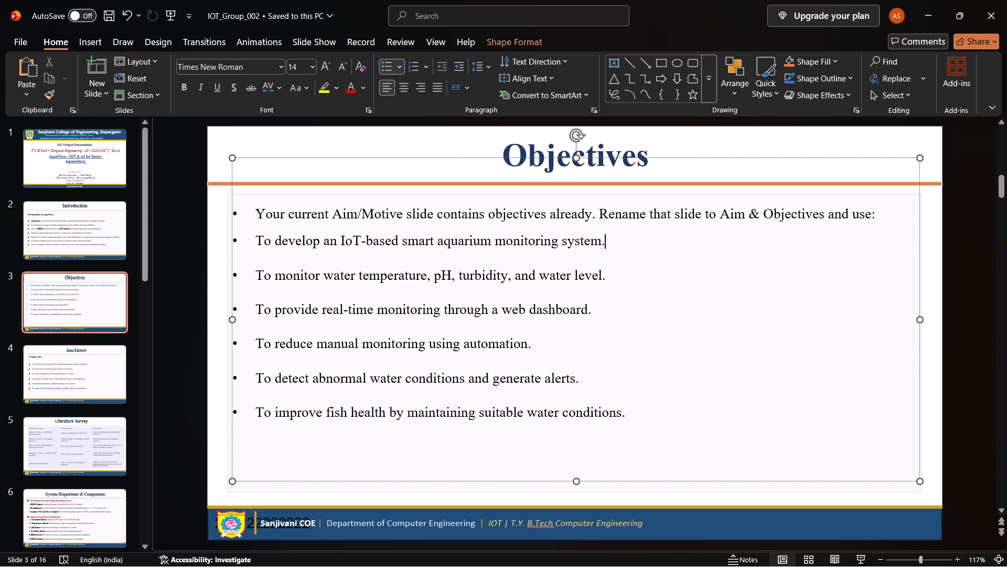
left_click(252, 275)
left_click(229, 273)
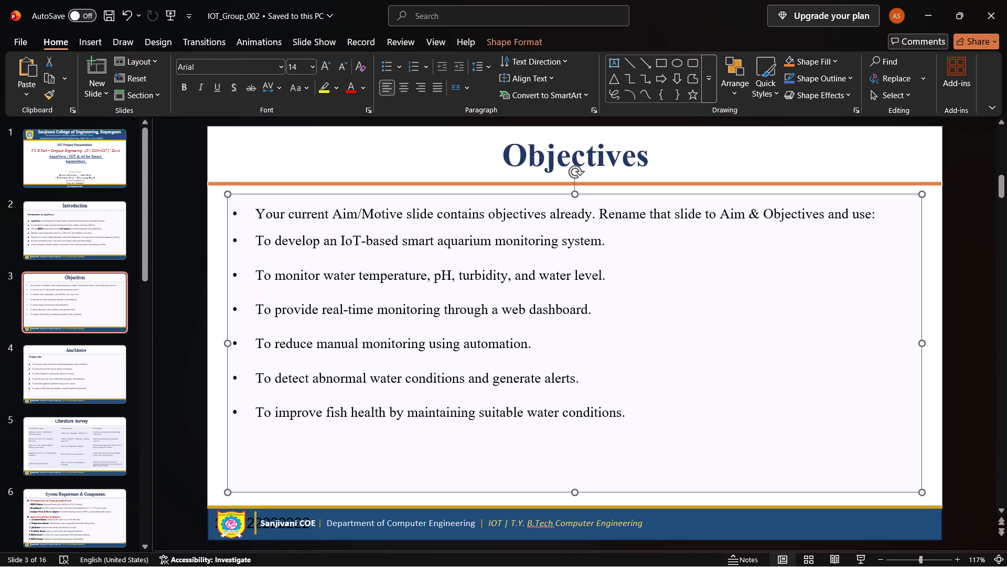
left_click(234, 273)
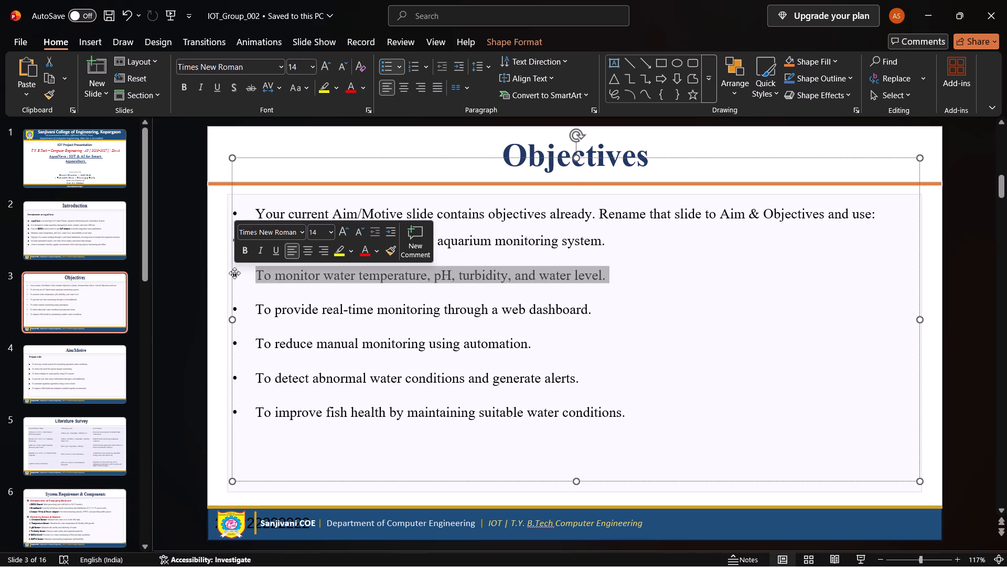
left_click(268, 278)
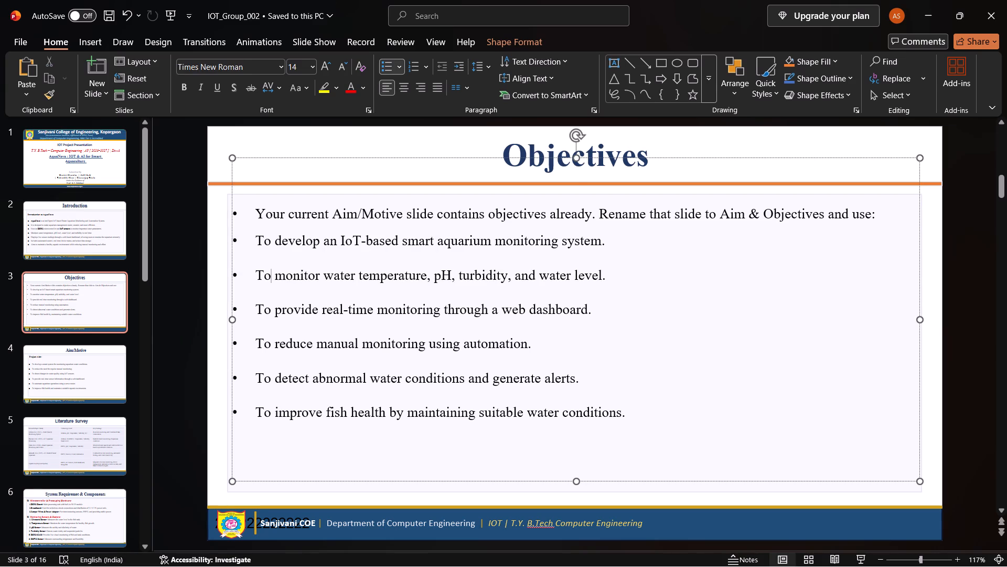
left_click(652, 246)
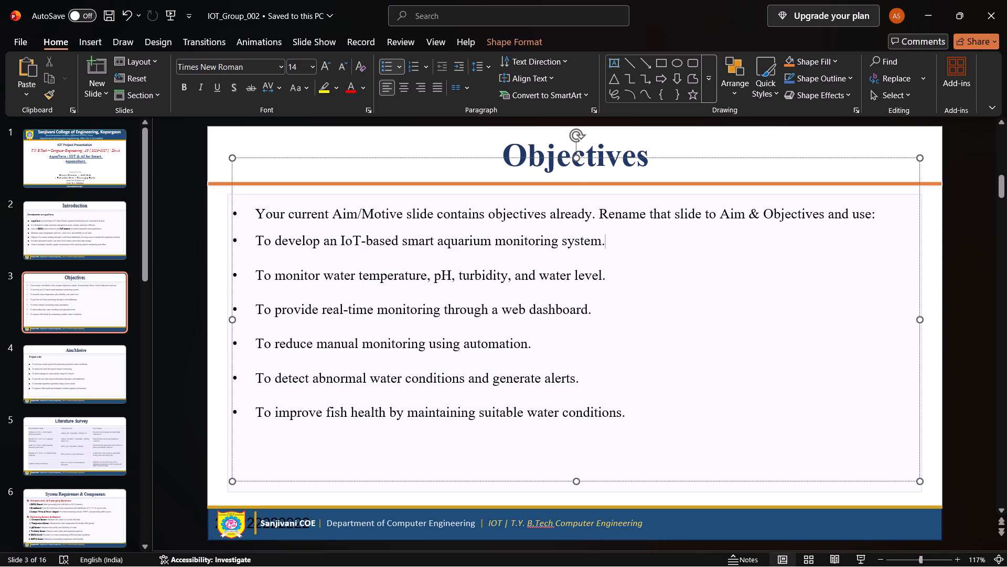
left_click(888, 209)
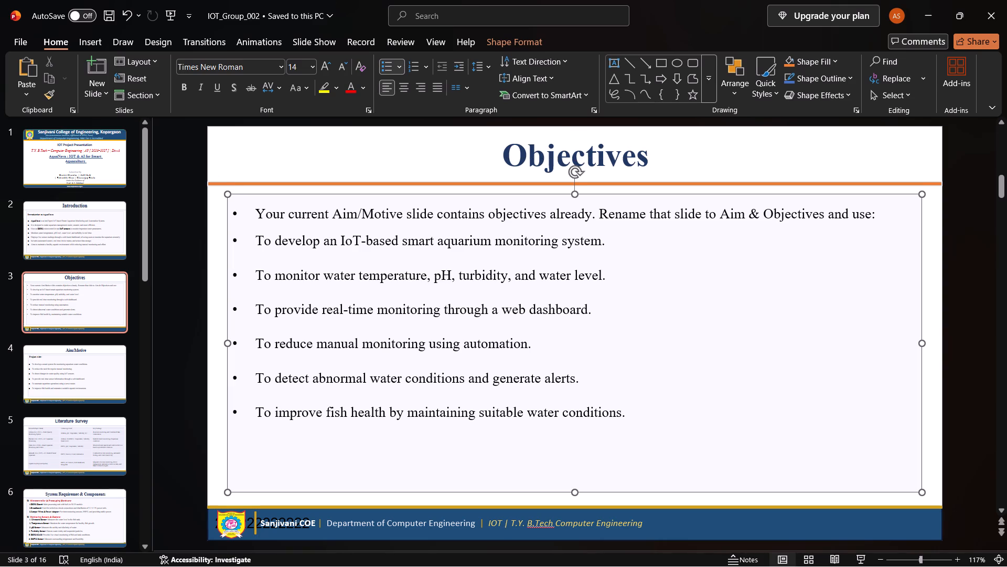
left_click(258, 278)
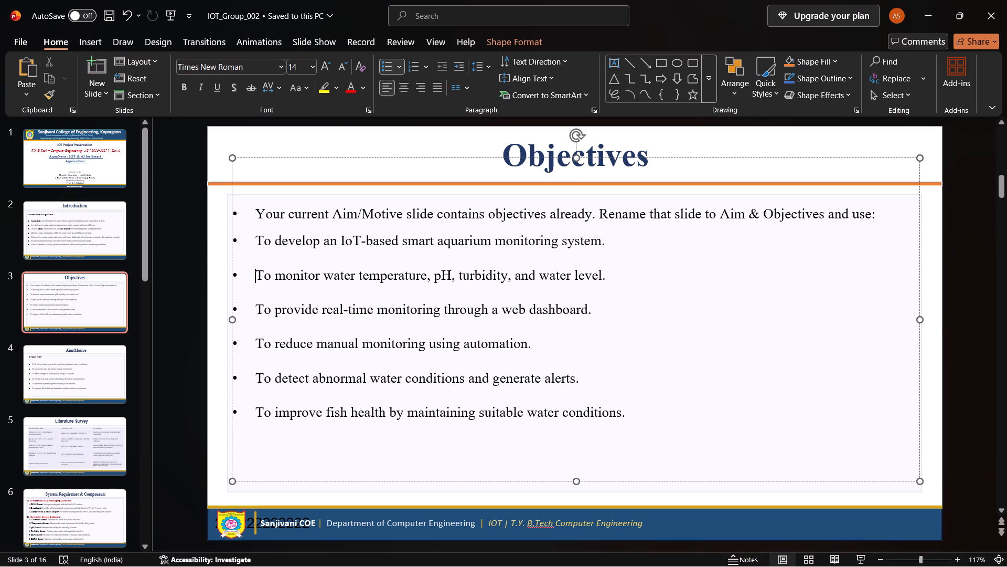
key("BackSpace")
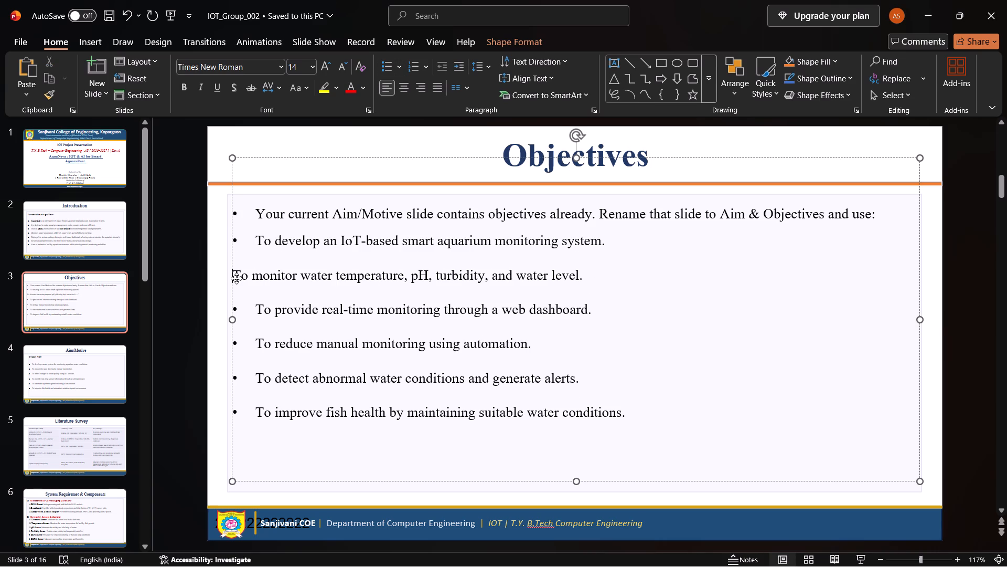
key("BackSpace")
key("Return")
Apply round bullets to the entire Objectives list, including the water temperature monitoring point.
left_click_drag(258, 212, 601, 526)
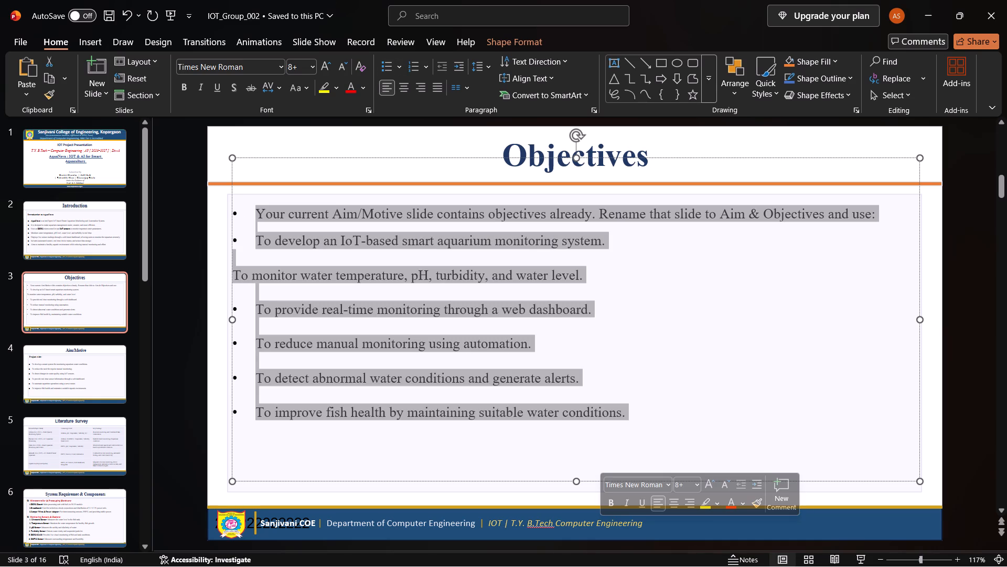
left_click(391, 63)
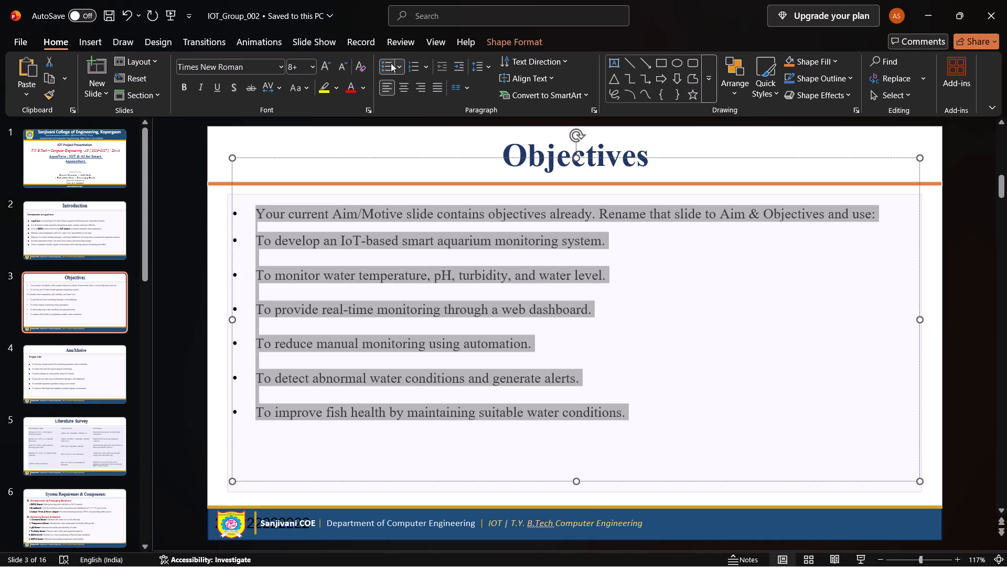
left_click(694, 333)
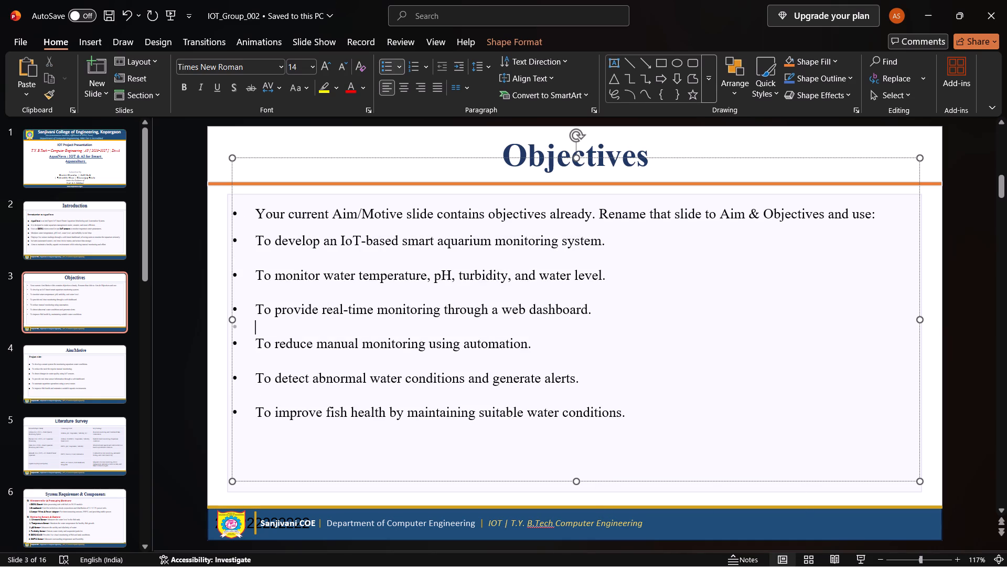
Set the font size of the whole Objectives list, including its blank spacing lines, to 14.
left_click_drag(254, 209, 677, 493)
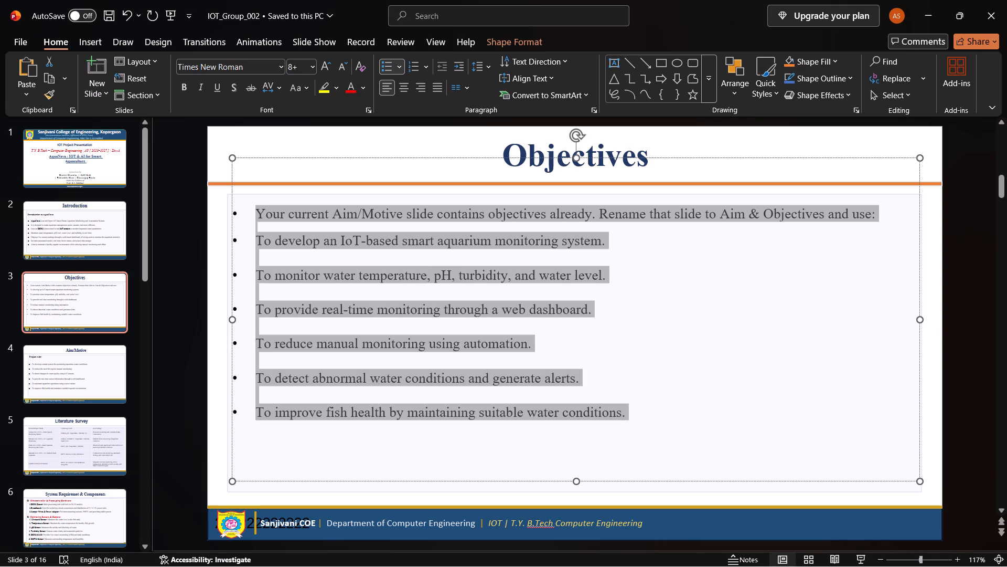
left_click(312, 70)
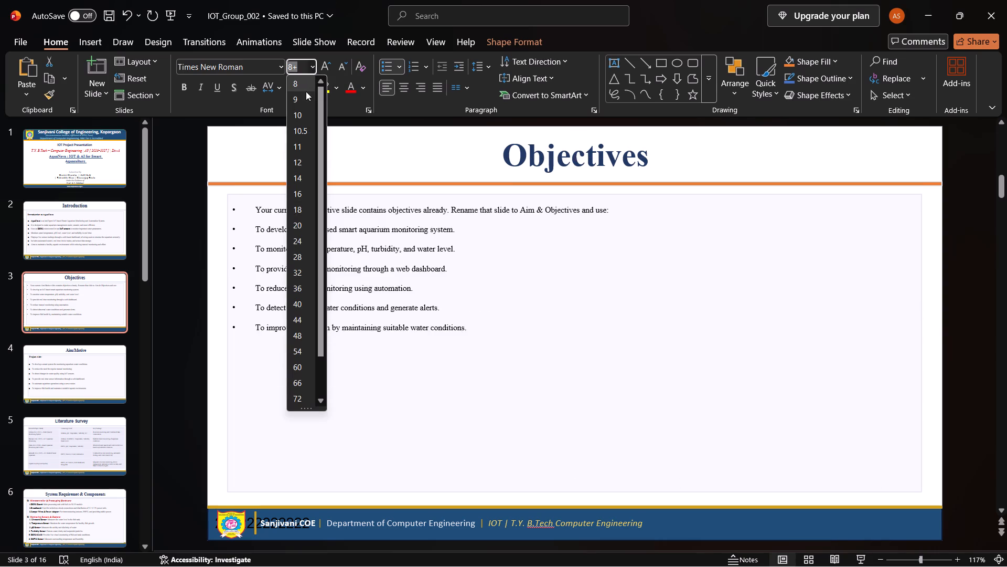
left_click(304, 178)
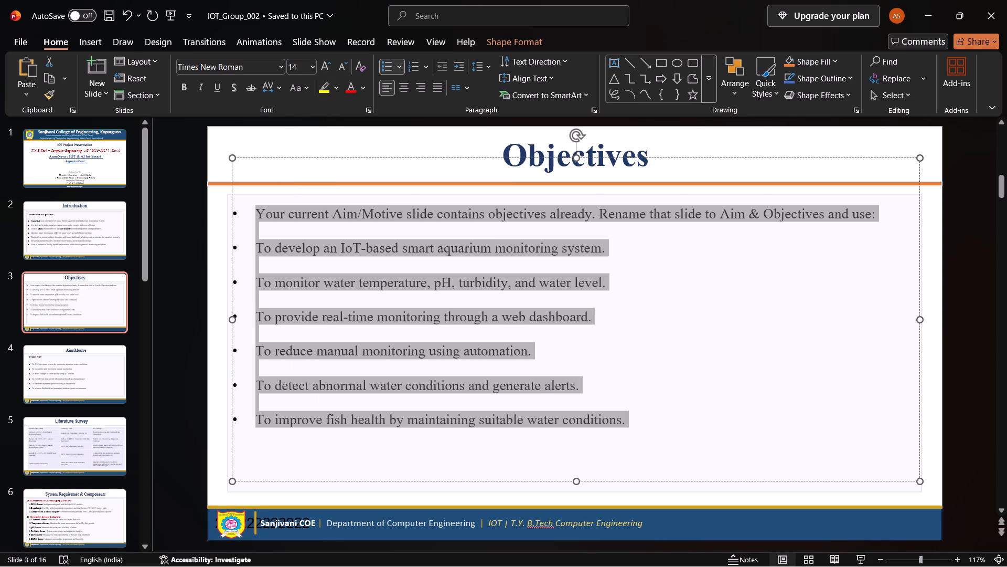
left_click(720, 320)
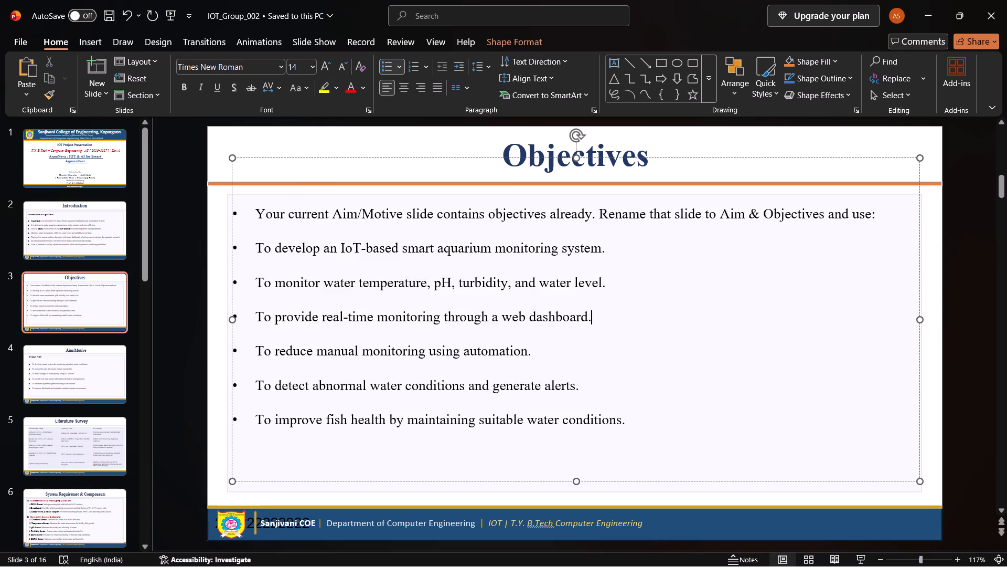
left_click(323, 141)
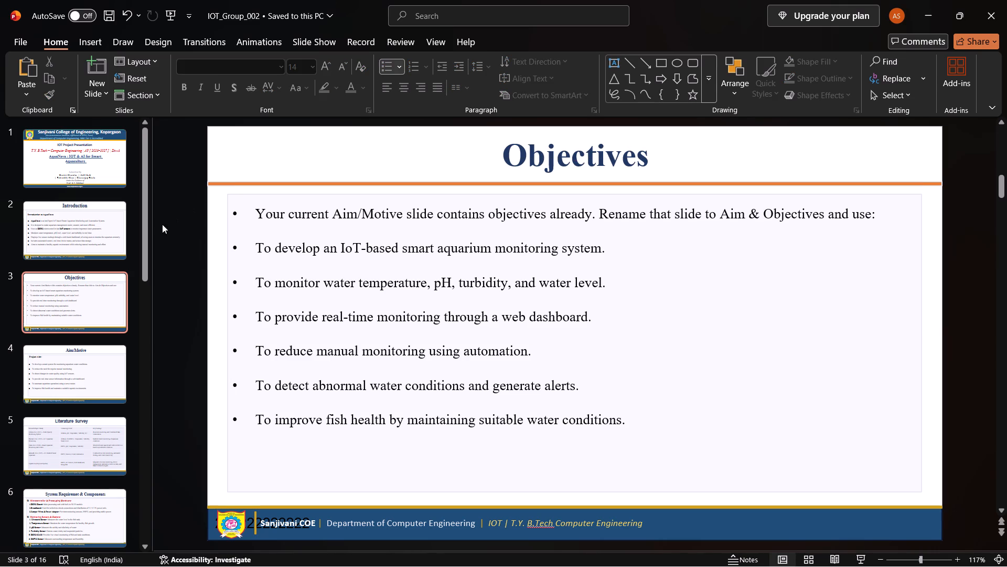
Review the title, Introduction and Objectives slides in order.
left_click(74, 169)
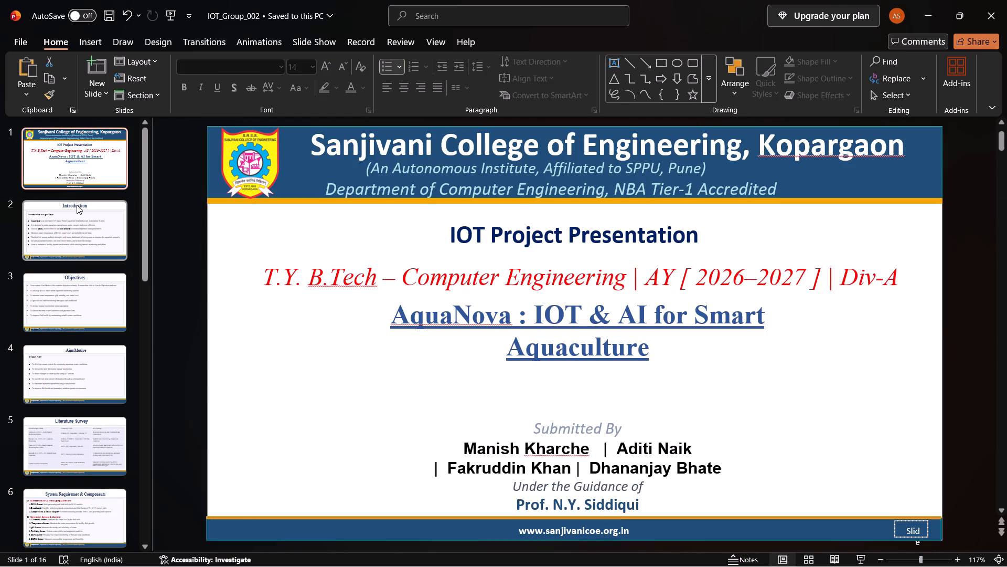
left_click(77, 205)
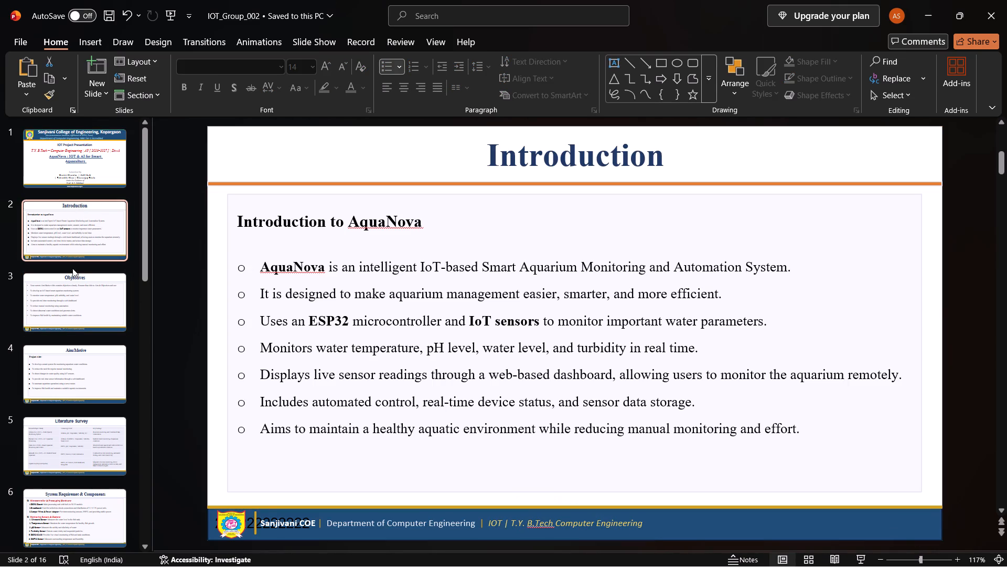
left_click(74, 297)
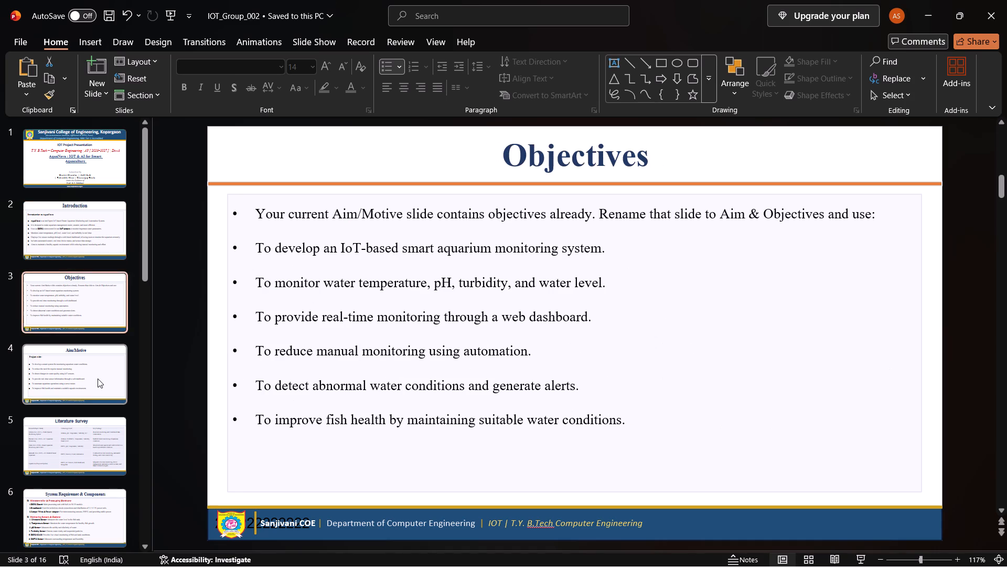
Review the slides in order from Aim/Motive through Literature Survey, components, Block Diagram and Methodology to Prototype Specifications & Sensor Placement.
left_click(98, 379)
left_click(92, 447)
scroll(92, 447, "down", 1)
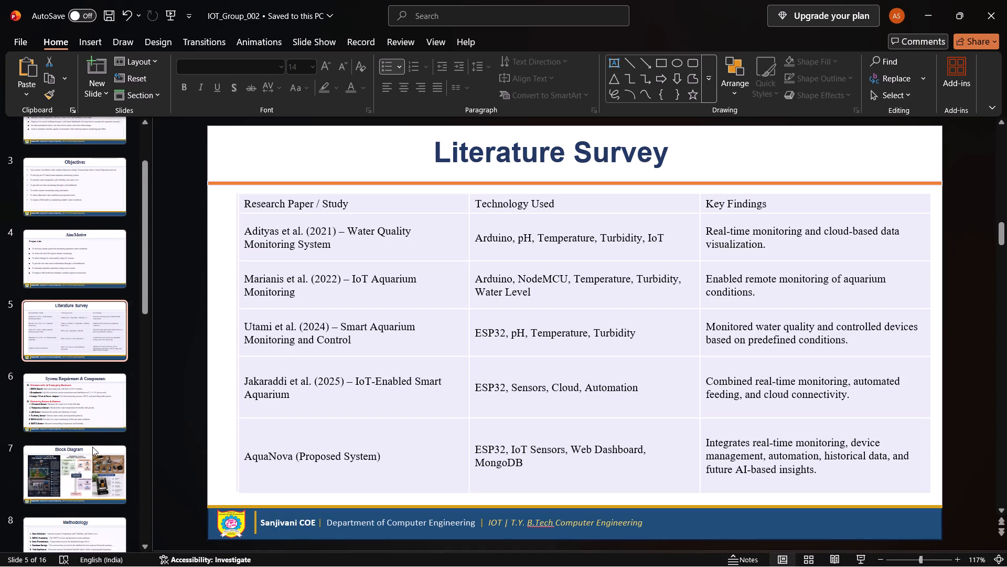
scroll(92, 447, "down", 1)
left_click(81, 390)
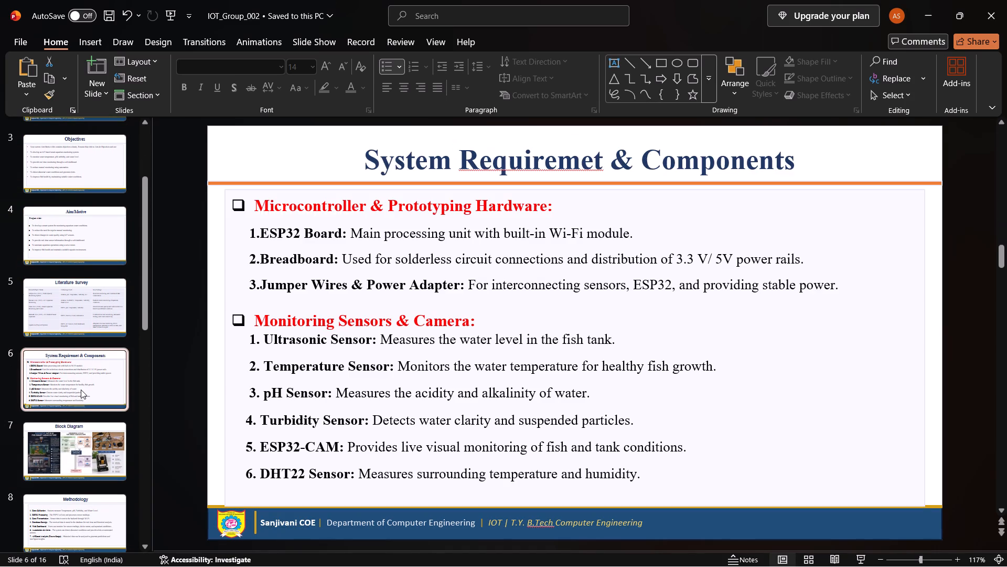
left_click(56, 450)
scroll(56, 450, "down", 2)
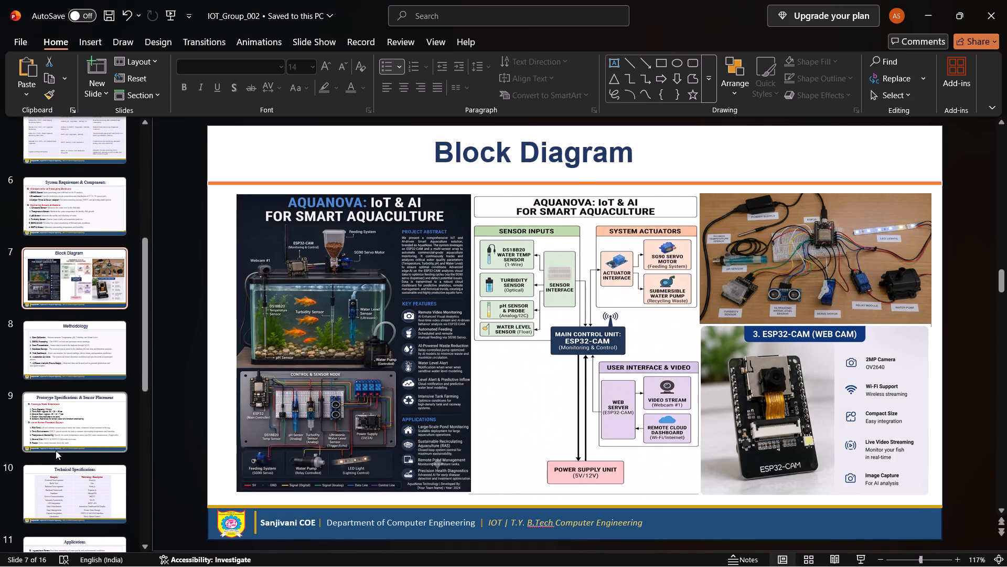
left_click(71, 358)
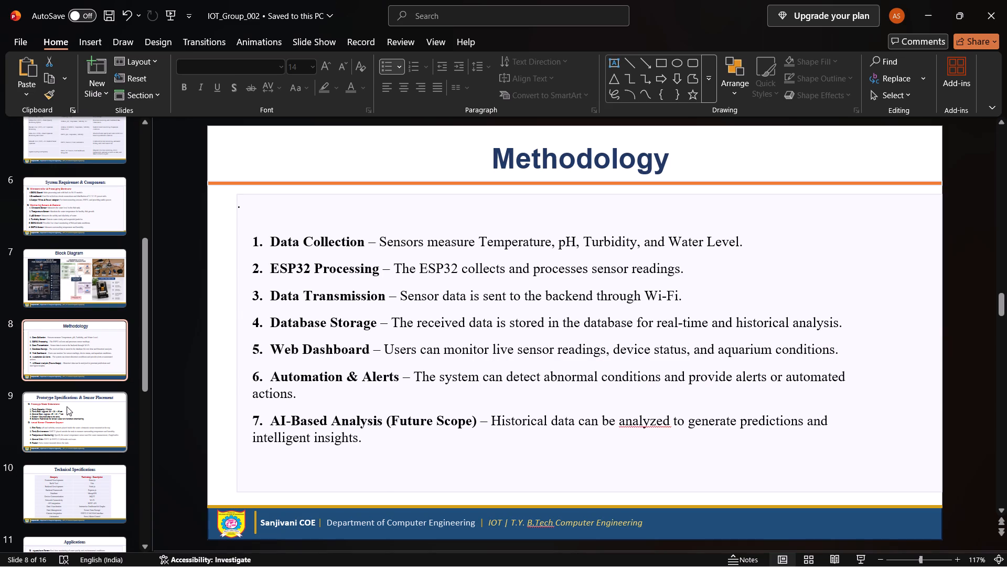
left_click(67, 406)
Continue reviewing the slides in order from Technical Specifications through Applications, SDG Goals, Advantages & Limitations and Future Scope to Conclusion.
scroll(83, 299, "down", 1)
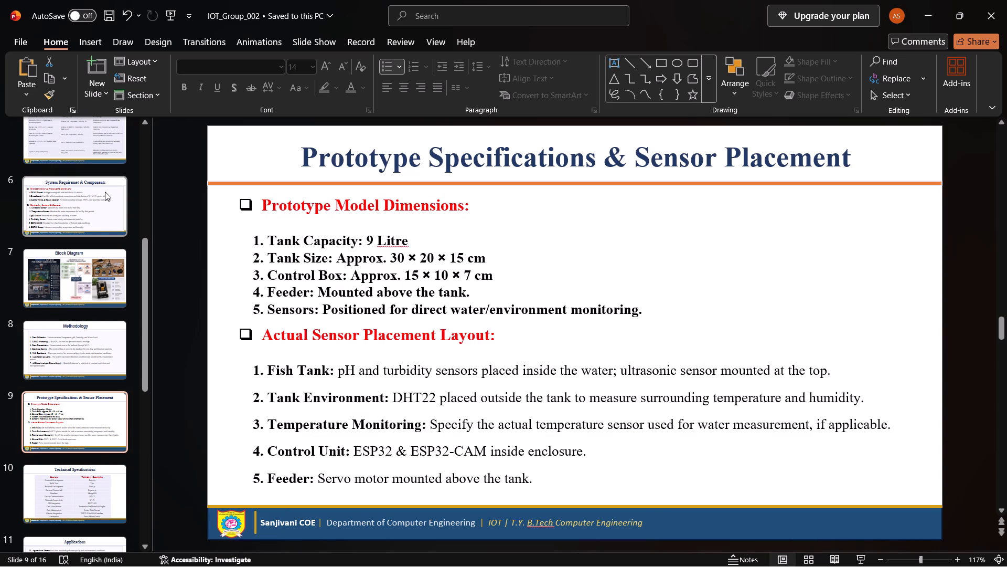
scroll(65, 352, "down", 2)
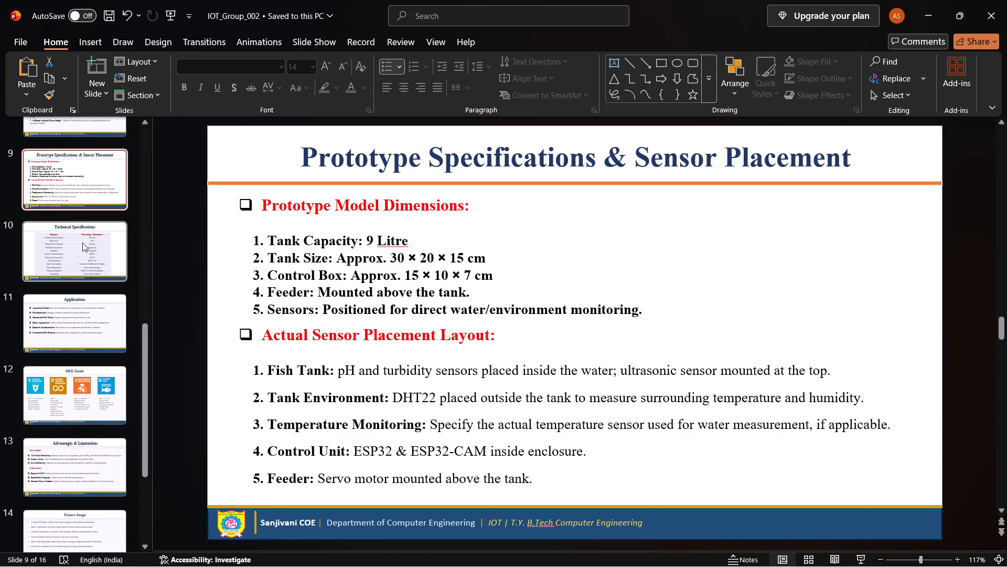
left_click(82, 243)
left_click(77, 286)
left_click(72, 320)
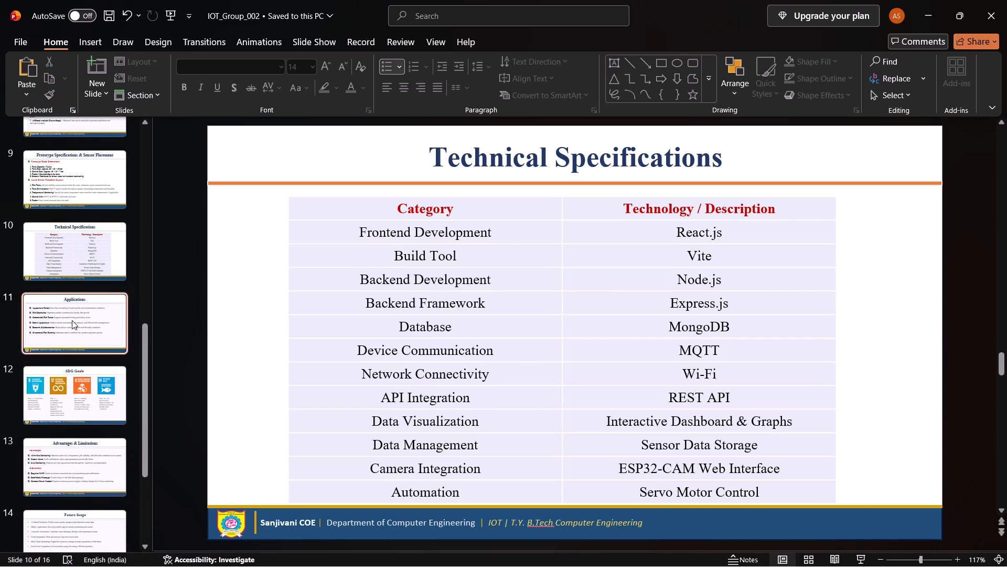
left_click(72, 388)
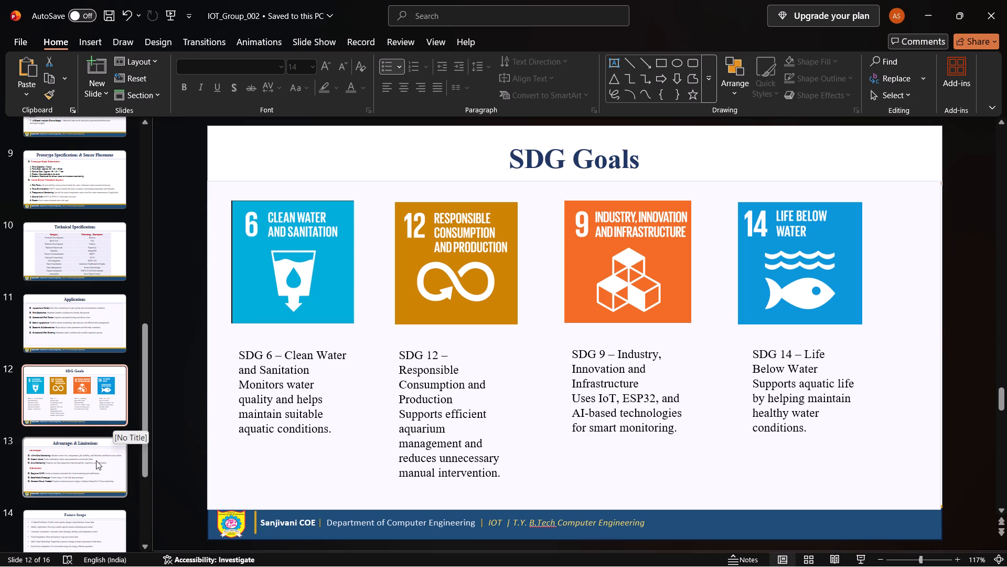
scroll(96, 460, "down", 2)
left_click(91, 334)
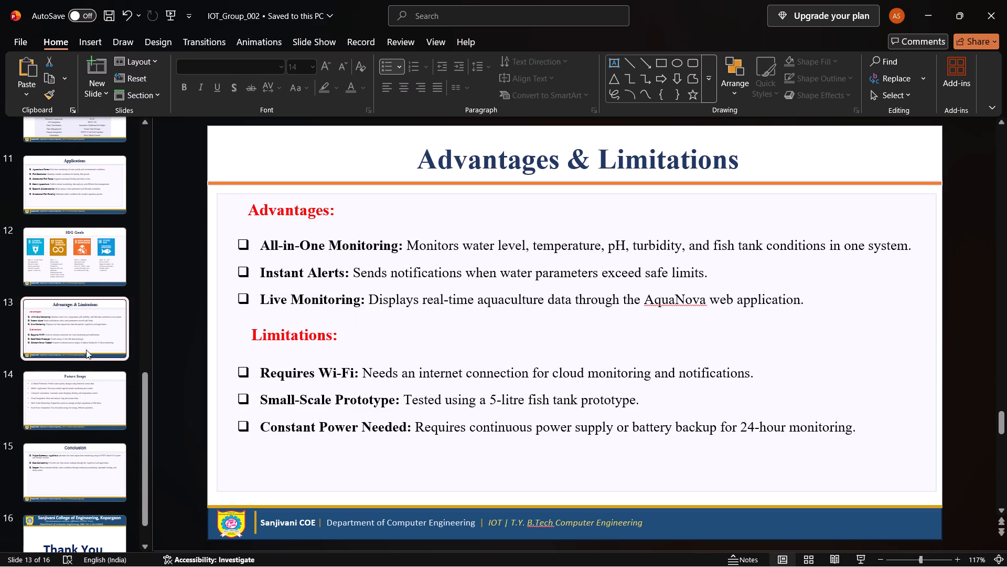
left_click(69, 394)
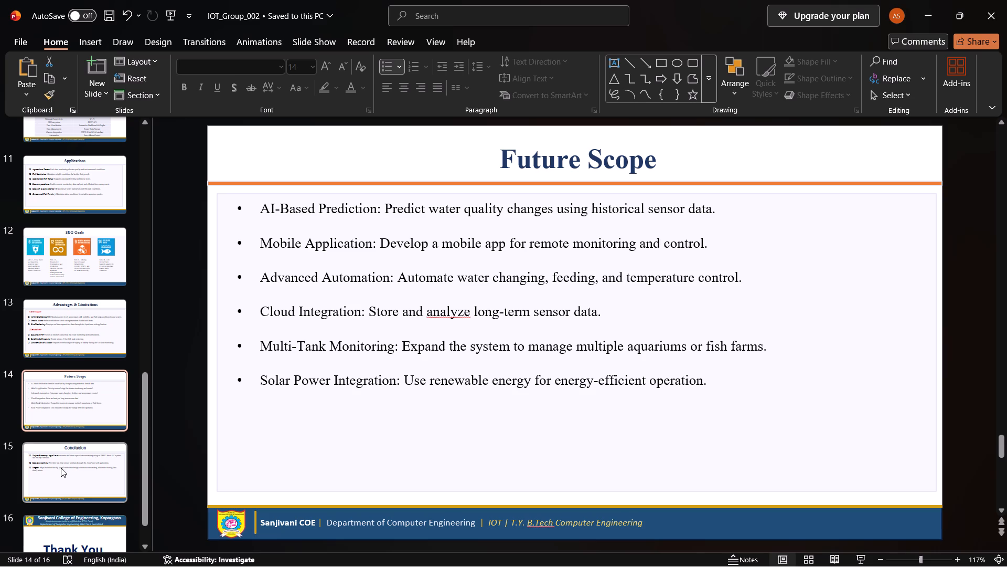
left_click(61, 470)
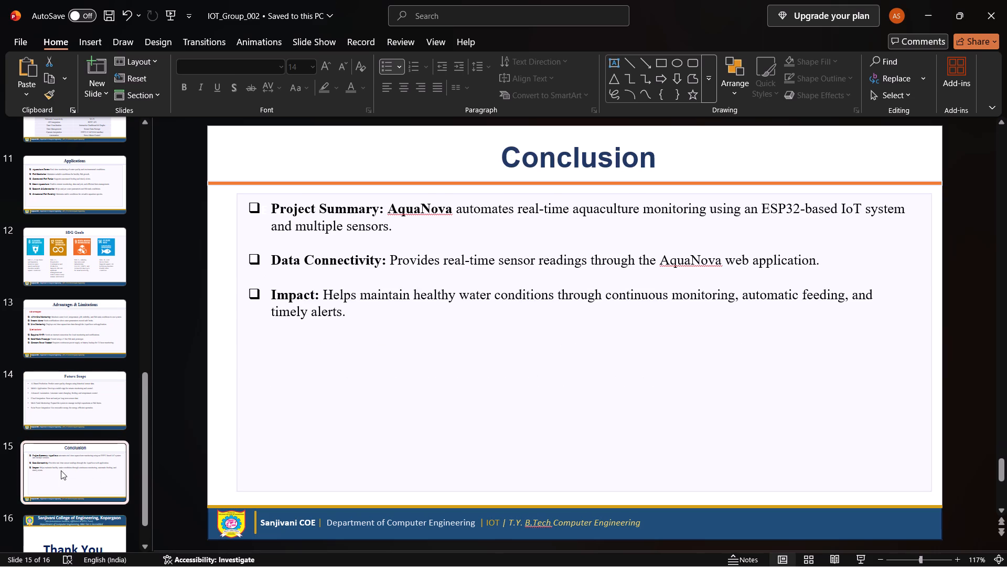
scroll(61, 470, "down", 1)
left_click(75, 417)
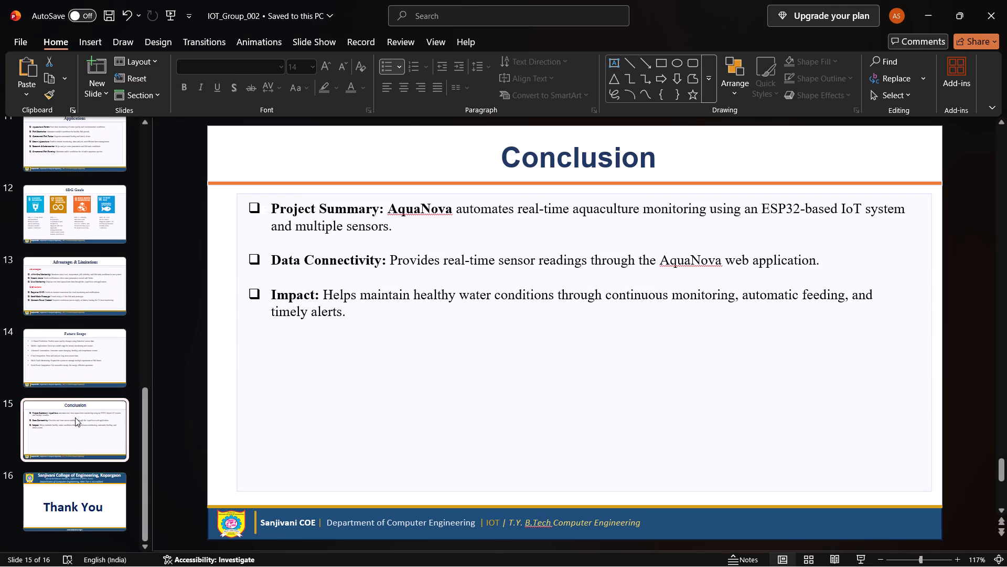
Recheck the Advantages & Limitations and Future Scope slides, and return to the beginning of the slide list.
left_click(70, 292)
left_click(86, 360)
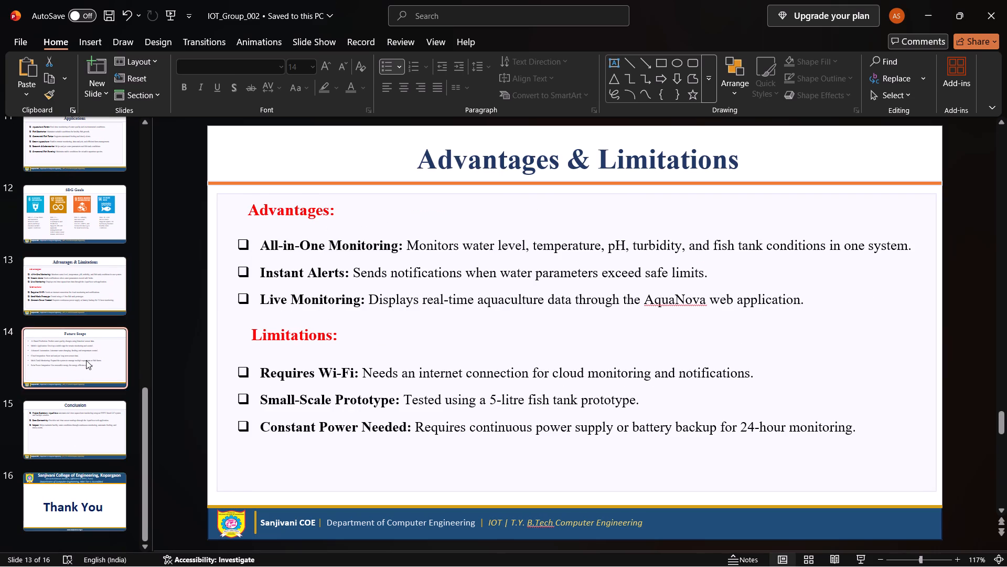
scroll(94, 261, "up", 4)
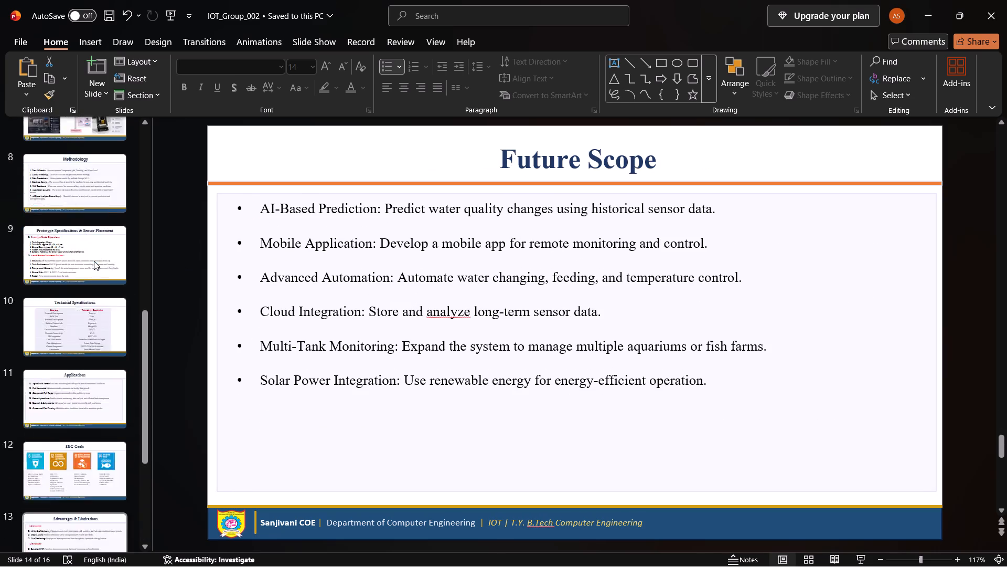
scroll(94, 261, "up", 7)
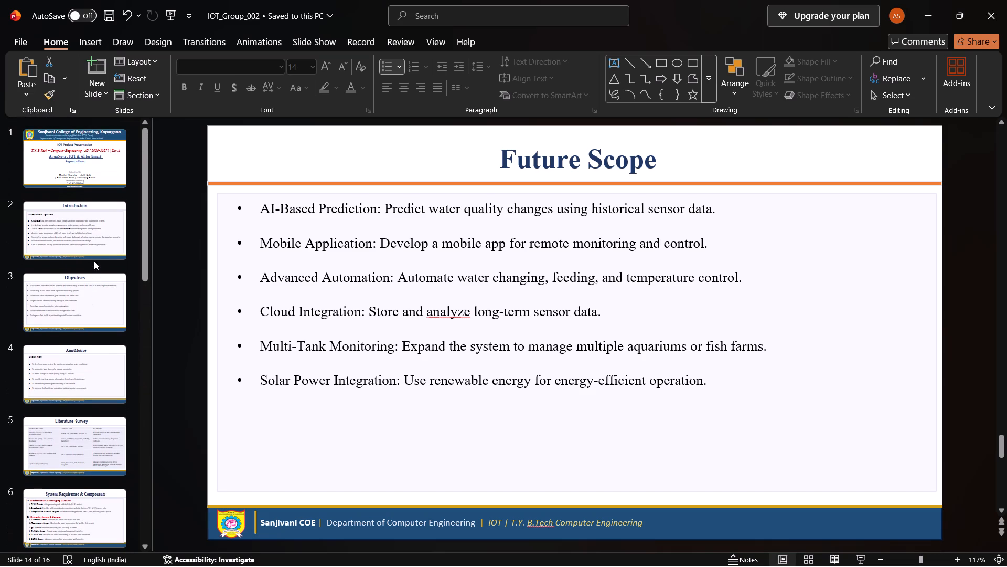
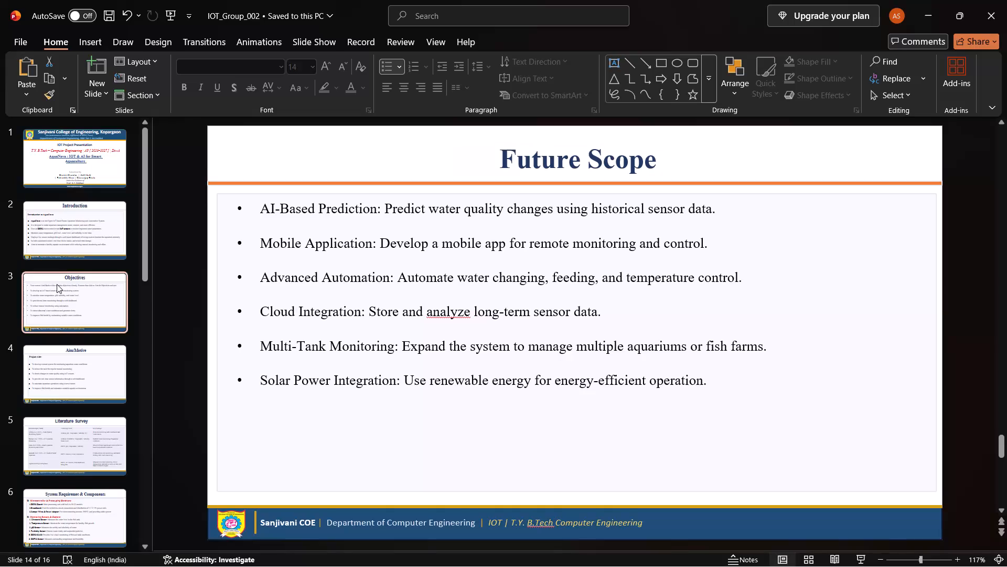
Recheck the Objectives slide against the Aim/Motive slide, and look over the Literature Survey slide.
left_click(57, 369)
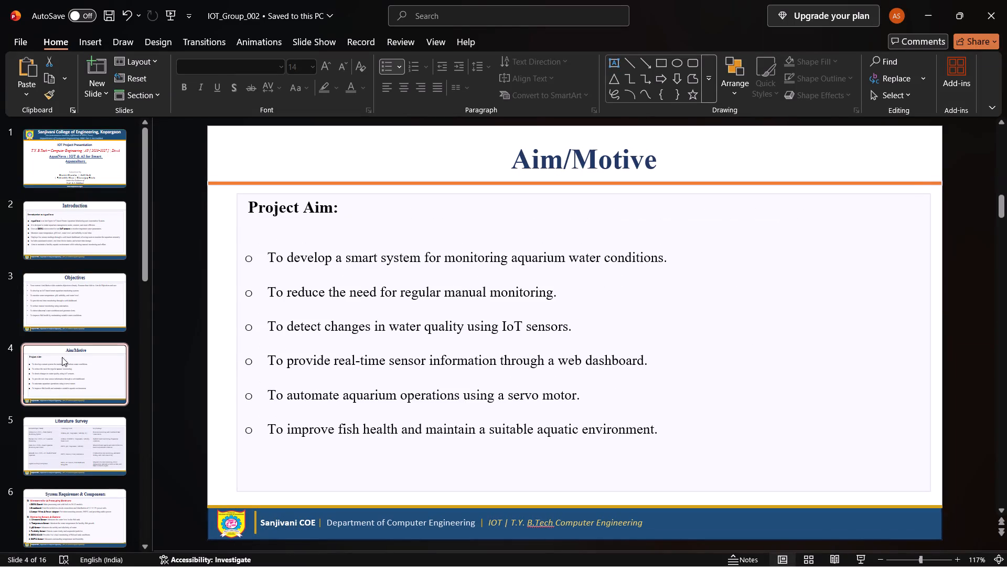
left_click(77, 301)
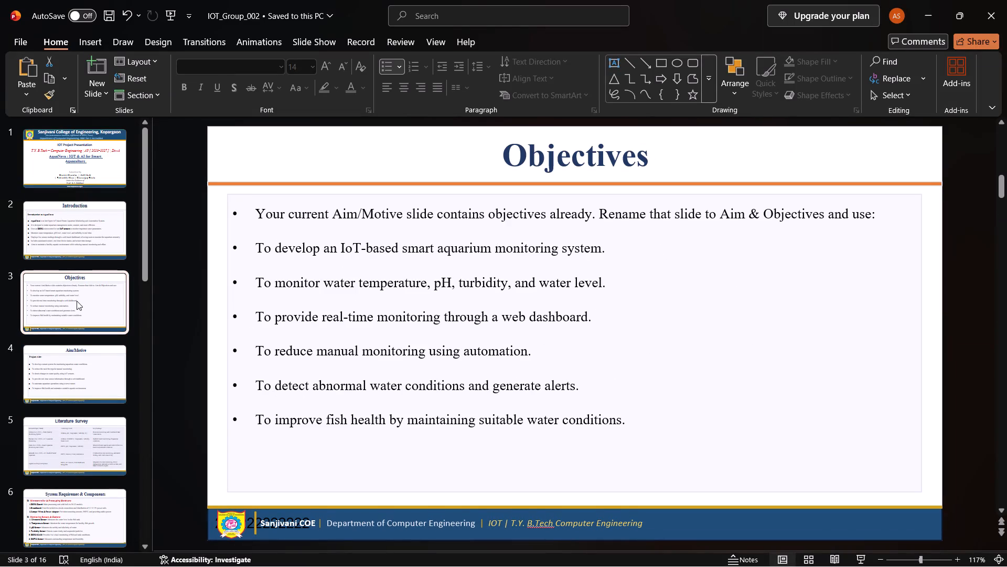
left_click(90, 361)
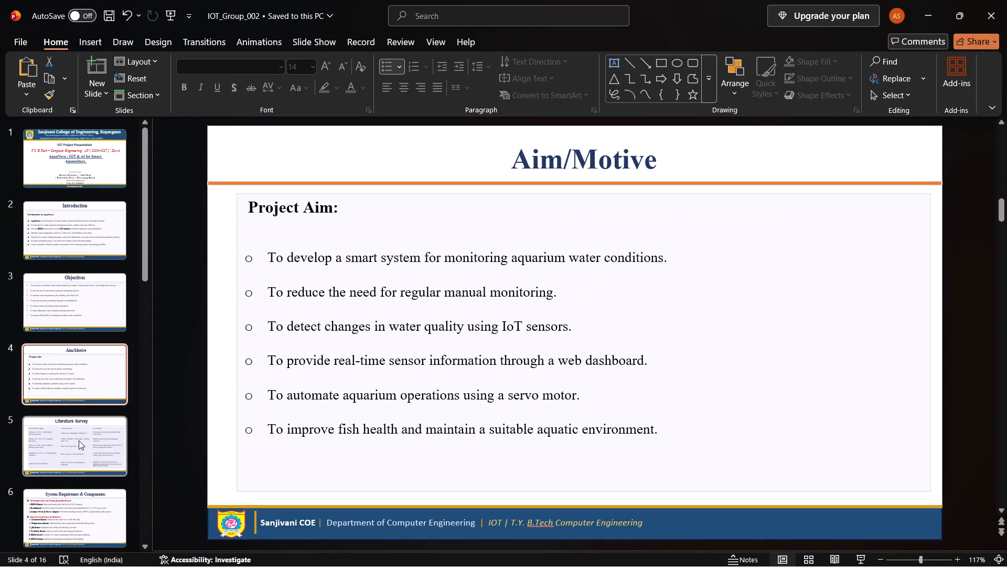
left_click(79, 440)
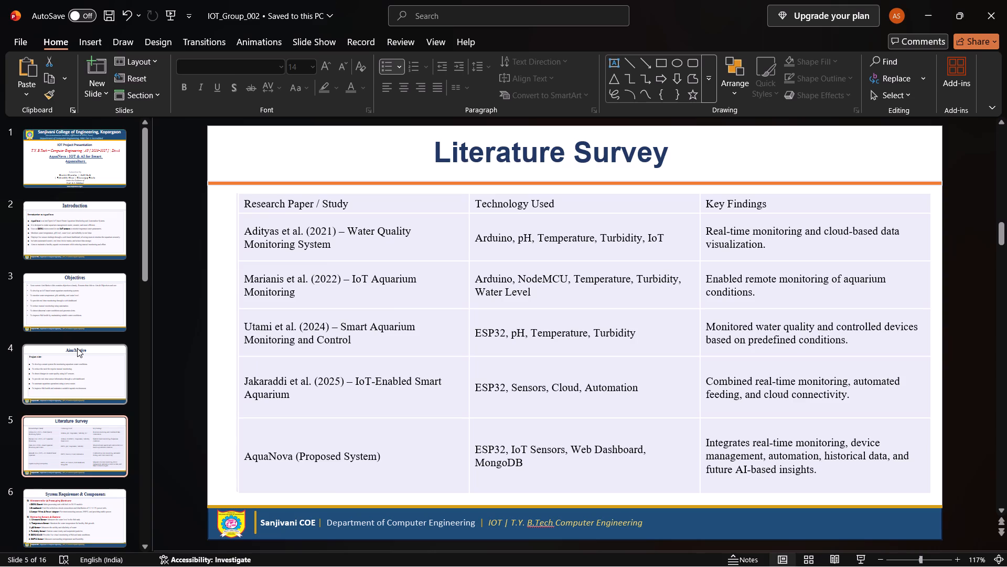
left_click(77, 348)
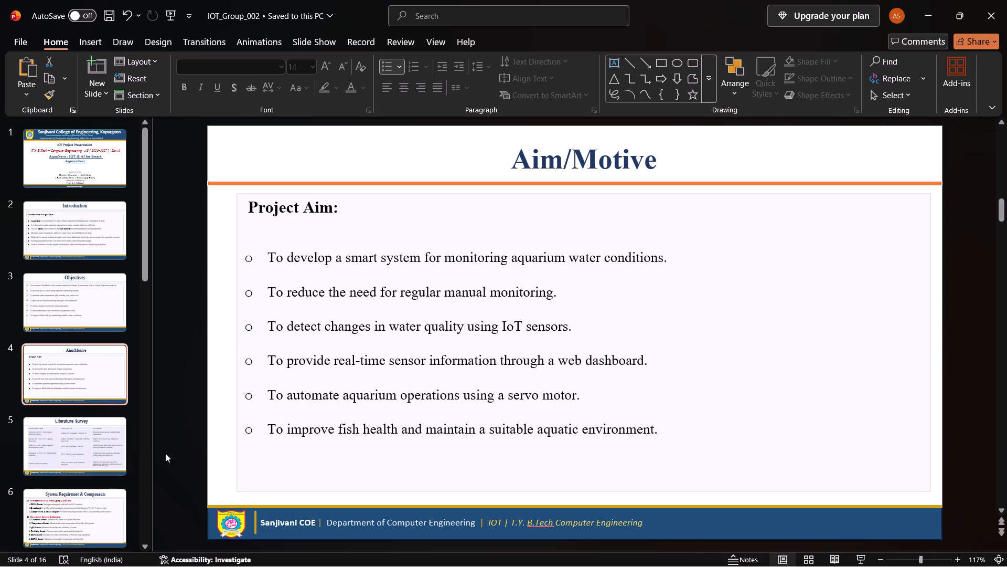
scroll(144, 487, "down", 1)
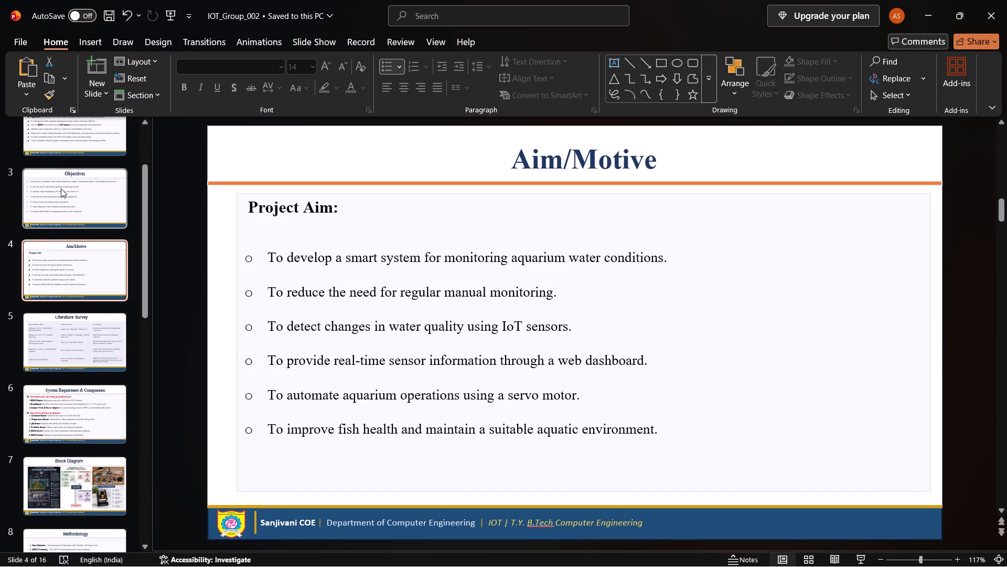
left_click(61, 188)
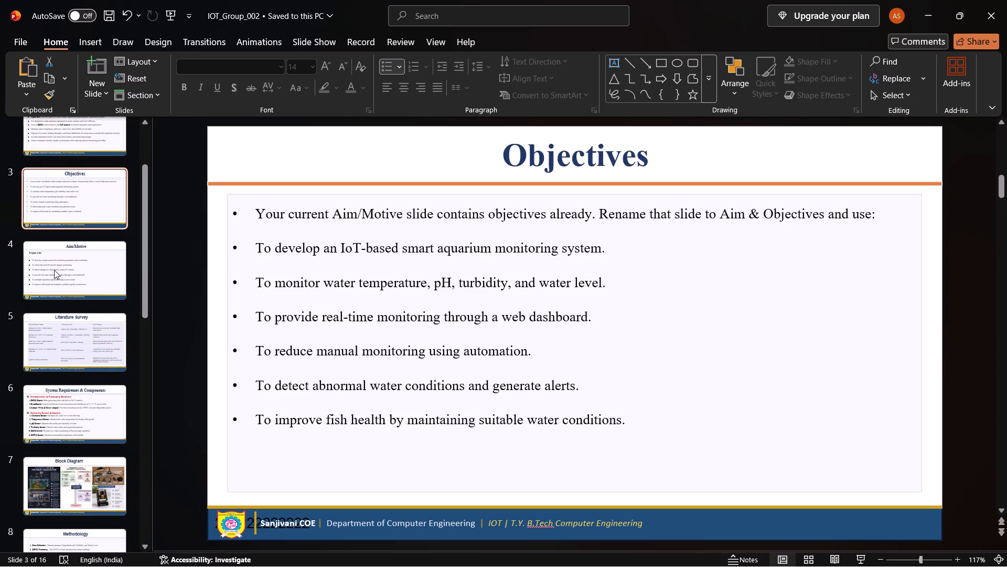
scroll(37, 331, "down", 4)
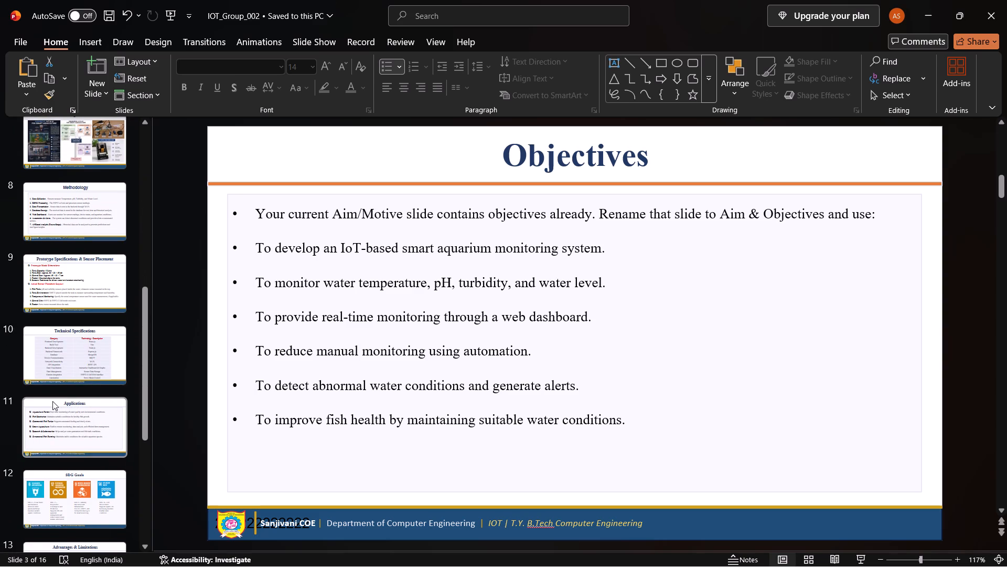
Save the presentation under its current name.
key("ctrl+s")
key("ctrl+s")
left_click(107, 15)
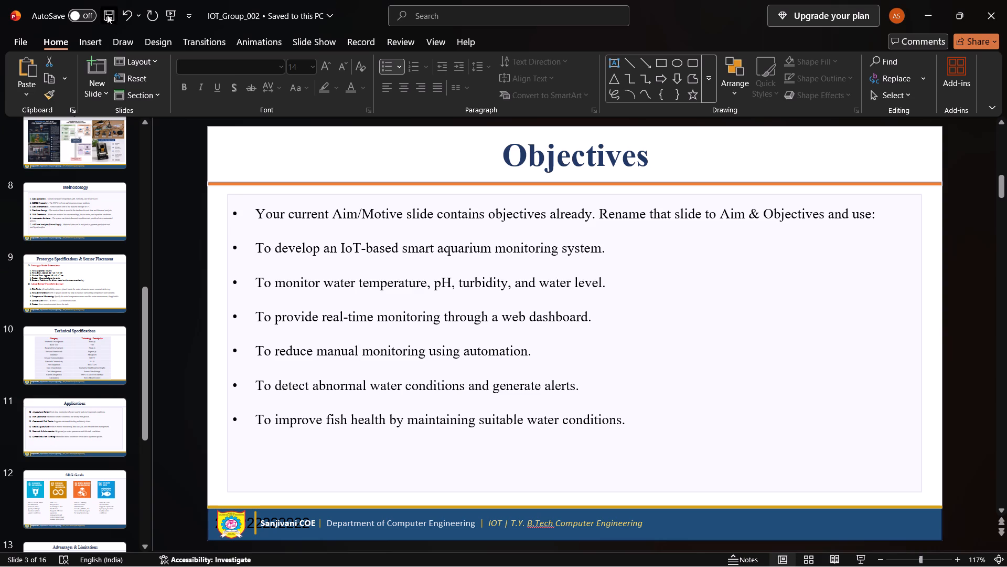
Save a copy of the presentation in the Downloads folder as IOT_Group_002final, keeping the PowerPoint Presentation file type.
left_click(20, 44)
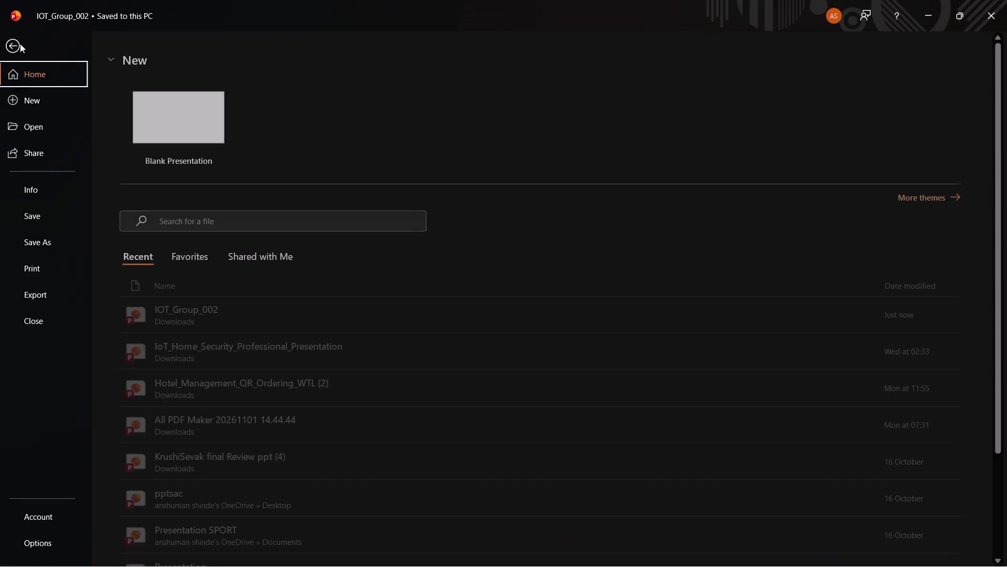
left_click(41, 244)
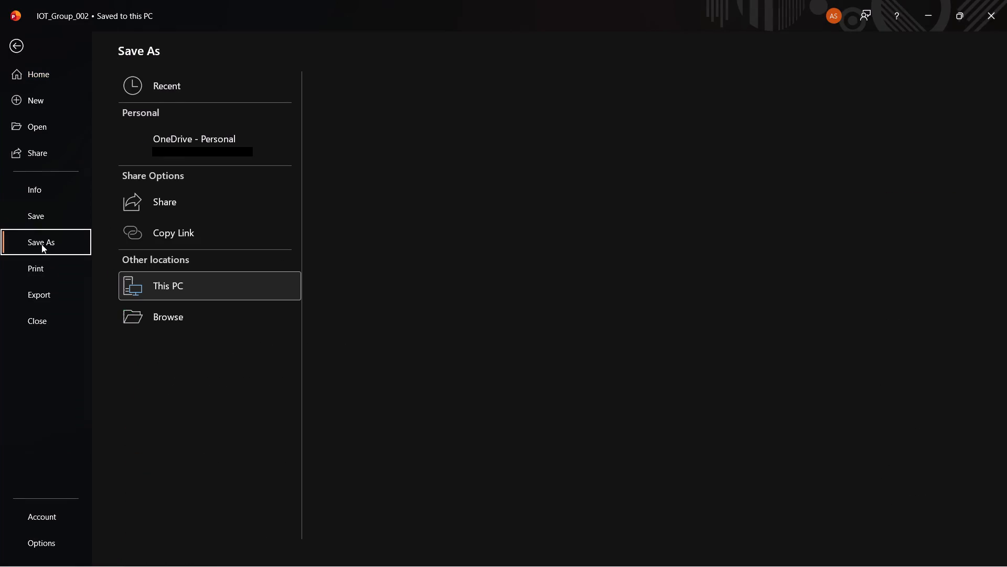
left_click(433, 136)
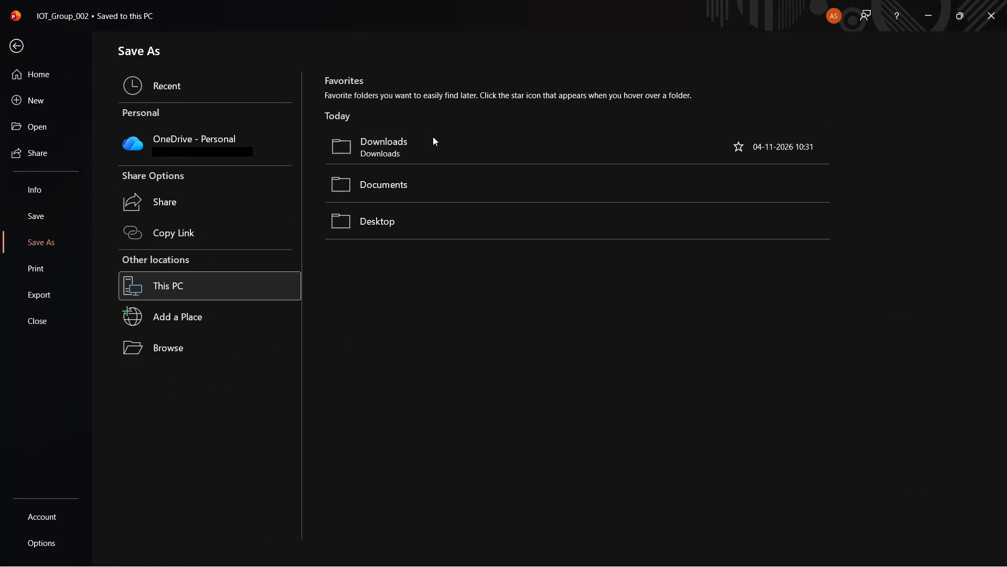
left_click(178, 212)
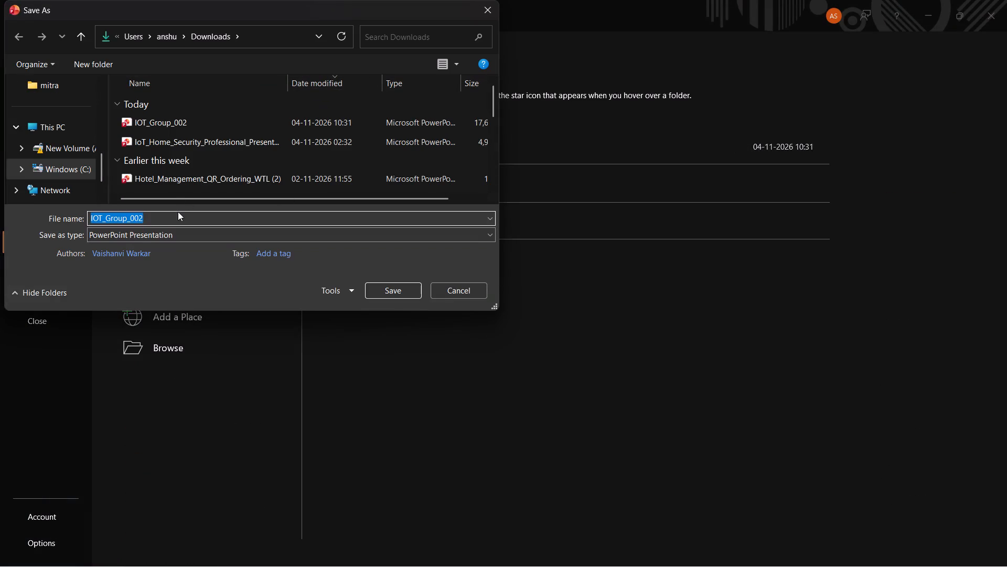
left_click(170, 216)
left_click(170, 216)
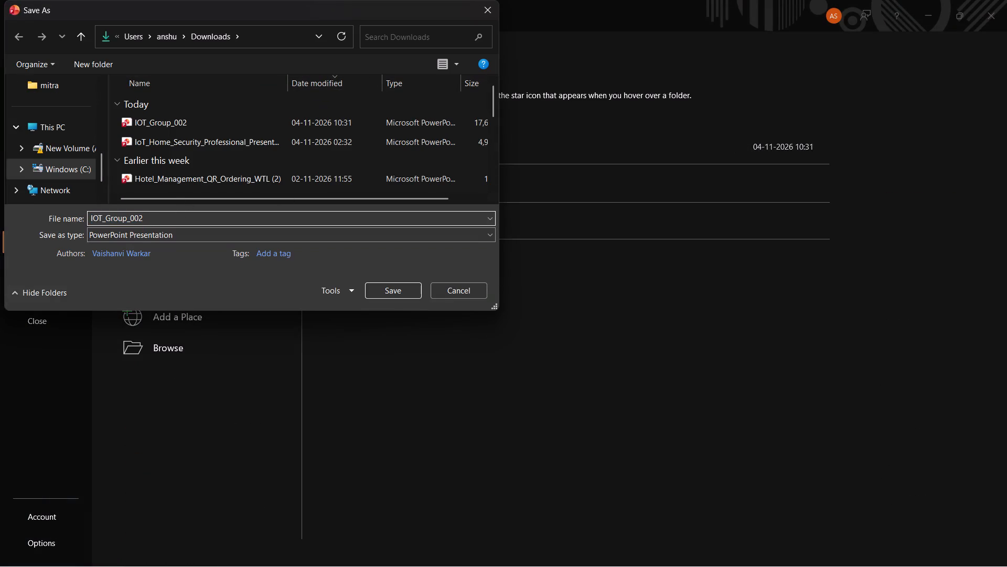
type("fi")
type("nal")
key("space")
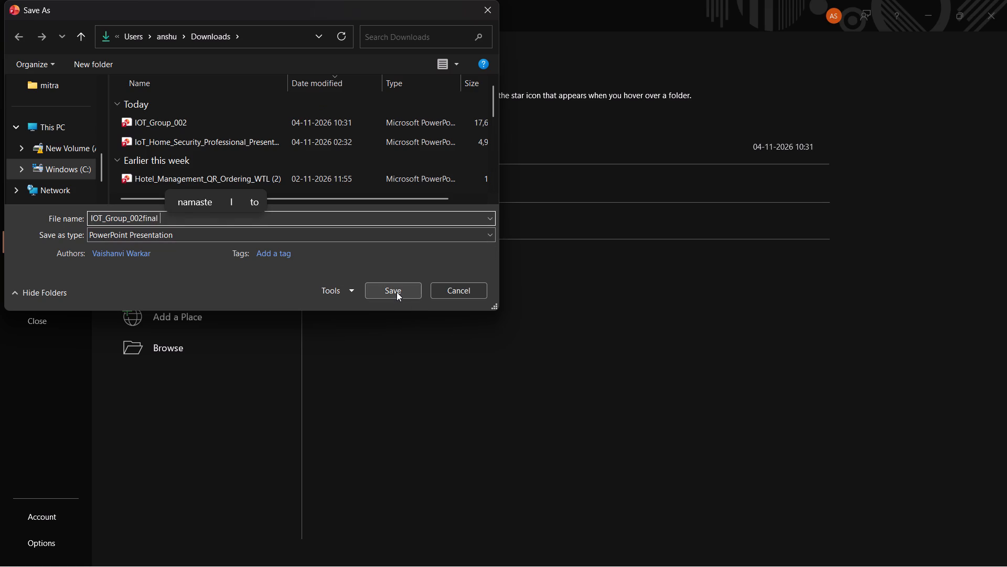
scroll(66, 145, "up", 1)
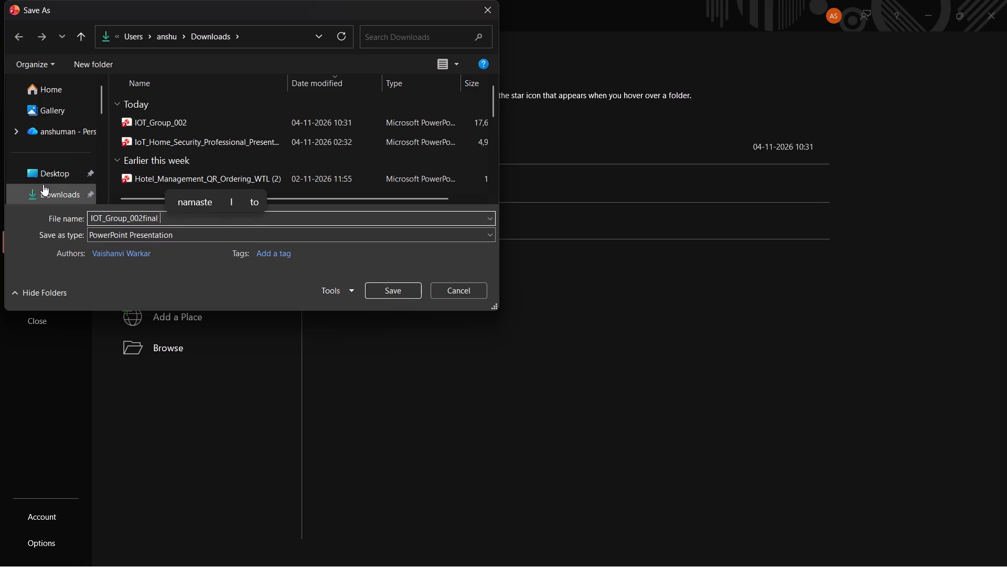
left_click(43, 185)
left_click(387, 287)
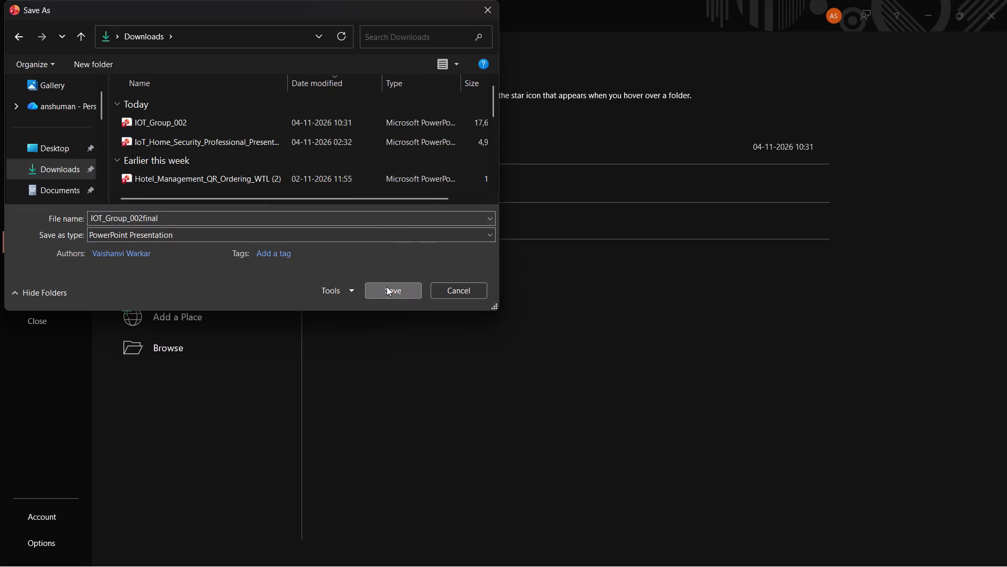
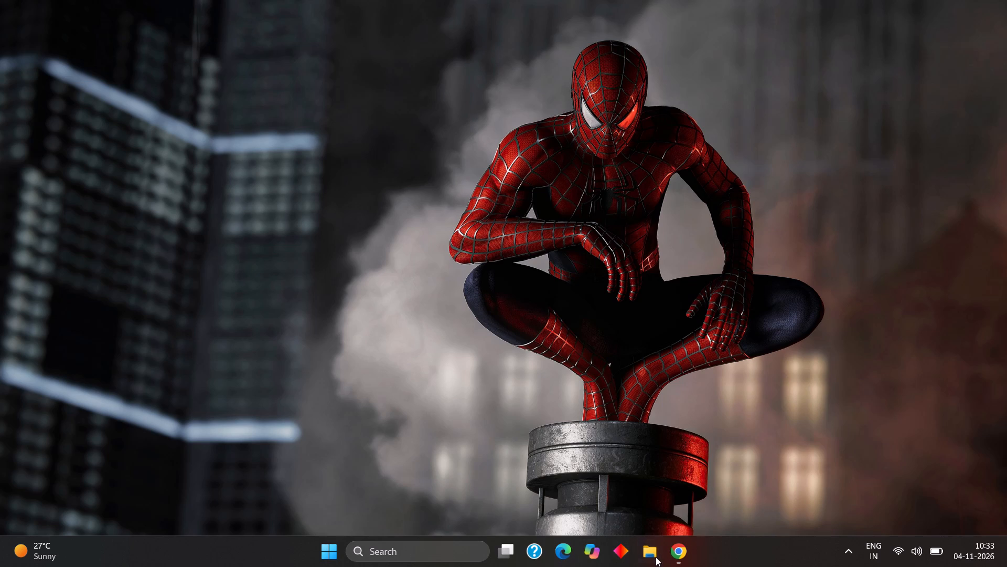
Open the IOT_Group_002 presentation from the Downloads folder in File Explorer to check its title slide, and close it.
left_click(59, 211)
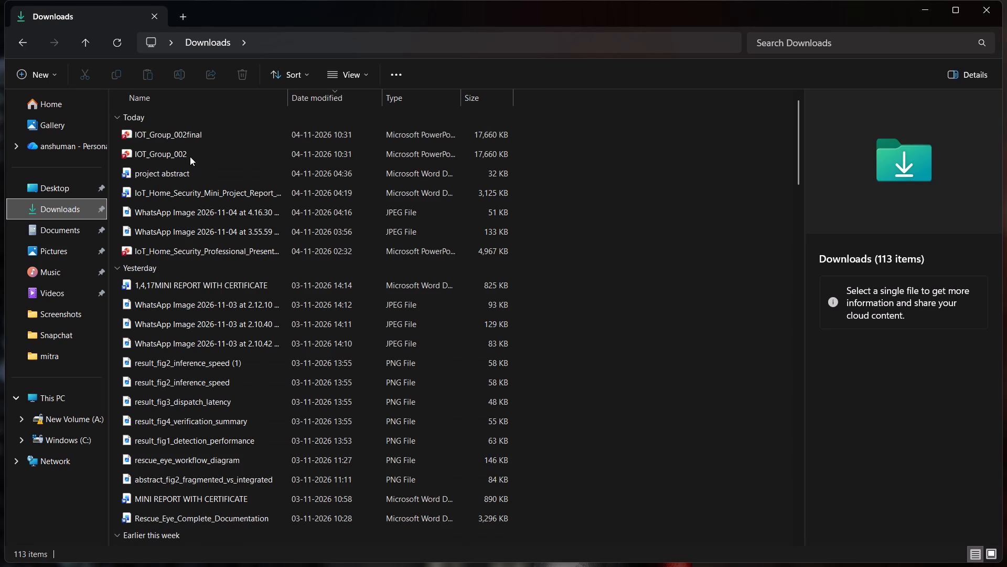
double_click(190, 156)
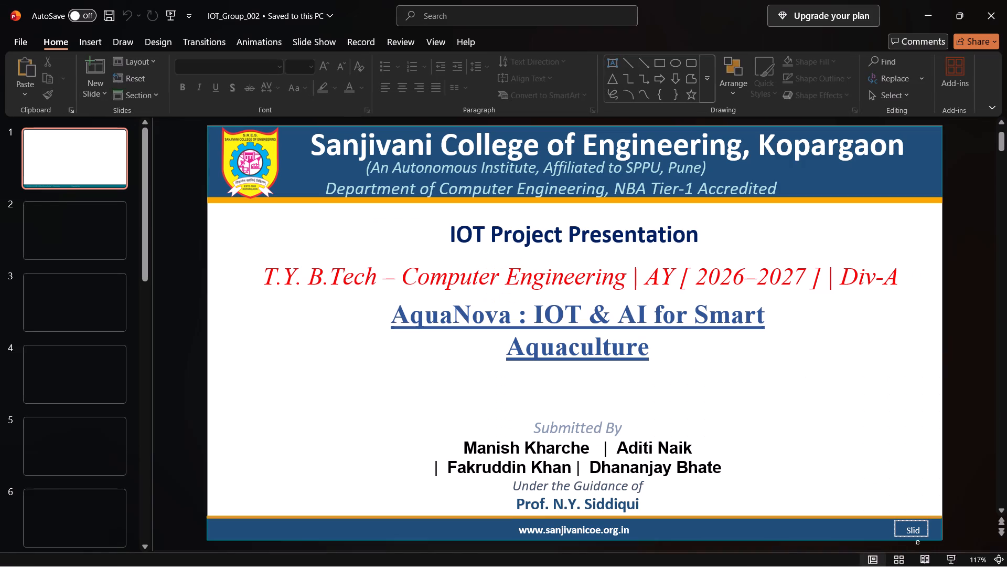
left_click(985, 0)
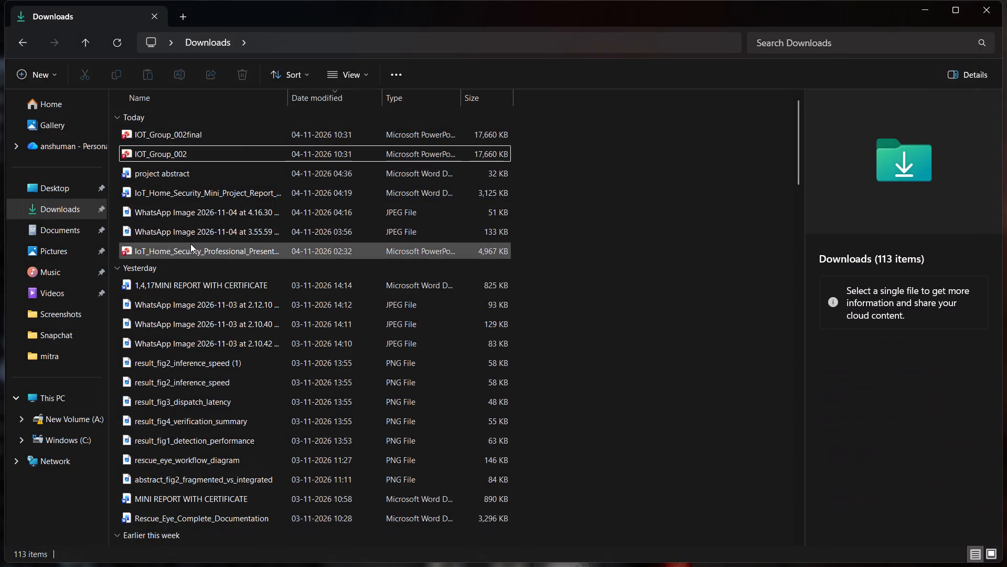
Open IOT_Group_002final from Downloads and look over its slides from Introduction through Literature Survey, plus the SDG Goals slide.
double_click(249, 136)
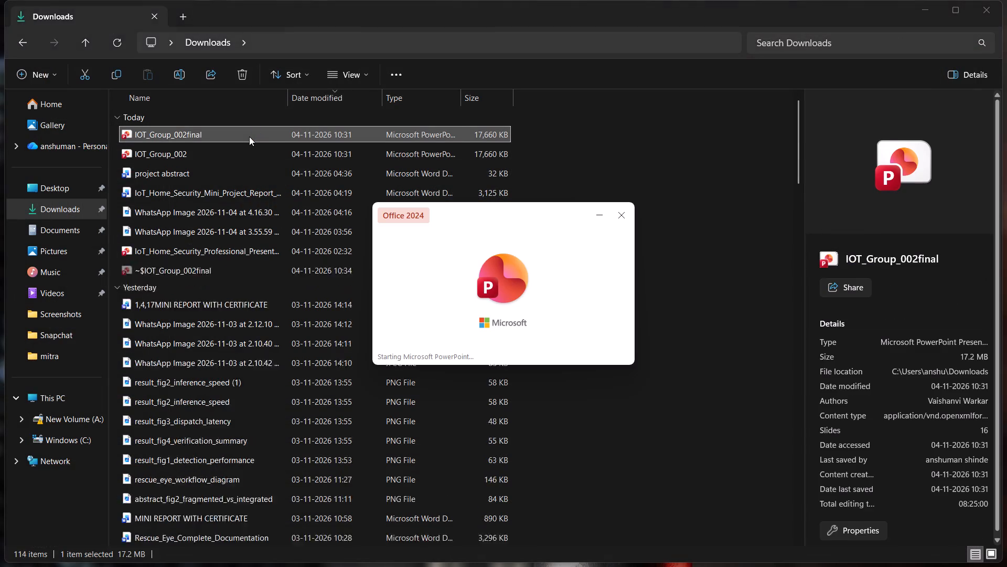
left_click(43, 241)
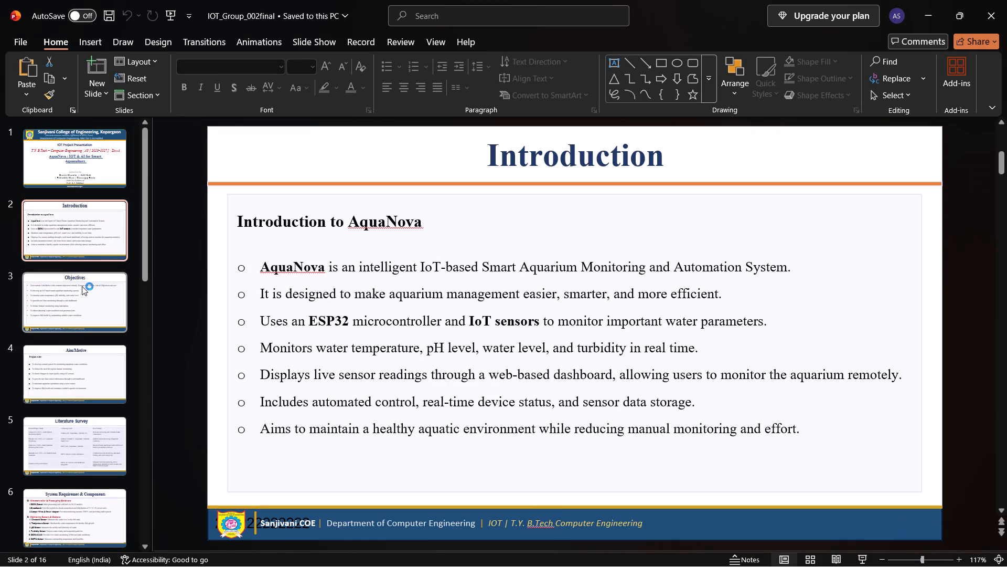
left_click(83, 292)
left_click(96, 361)
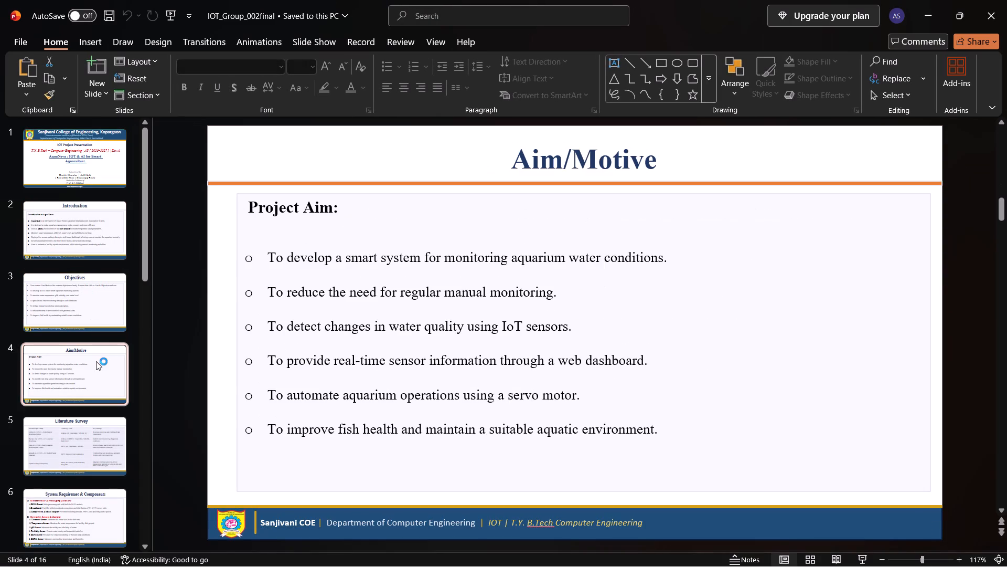
left_click(104, 437)
scroll(104, 437, "down", 3)
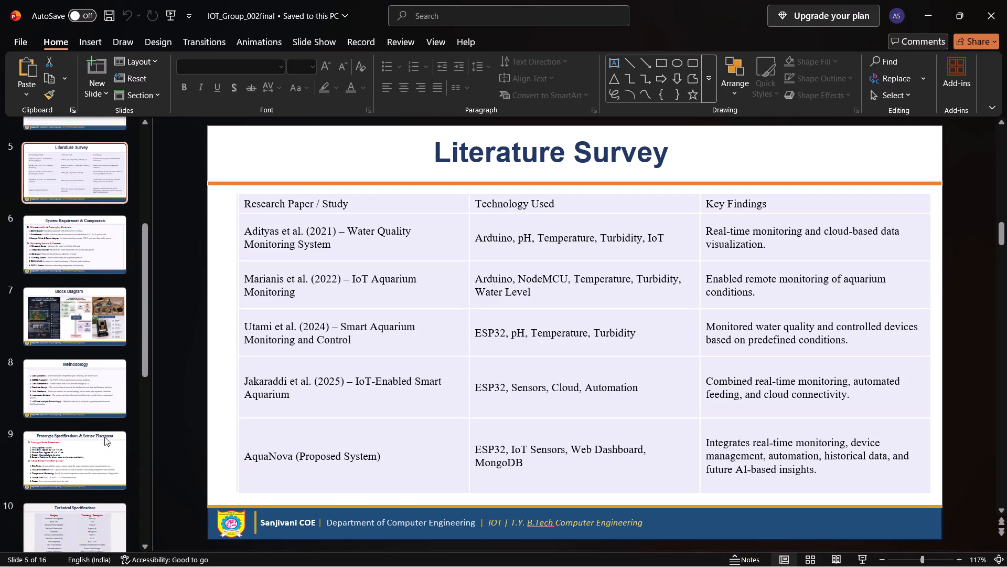
scroll(120, 414, "down", 2)
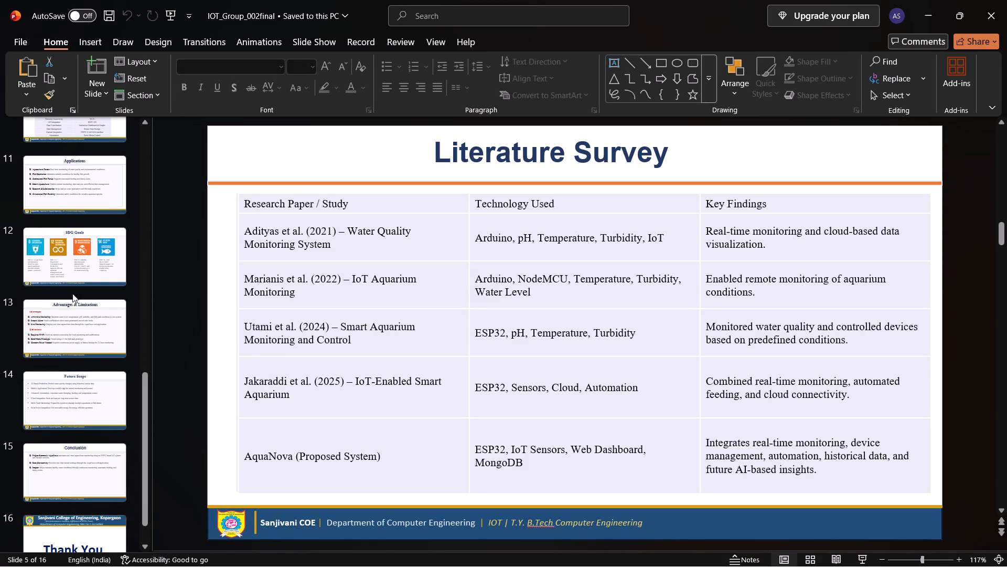
left_click(71, 275)
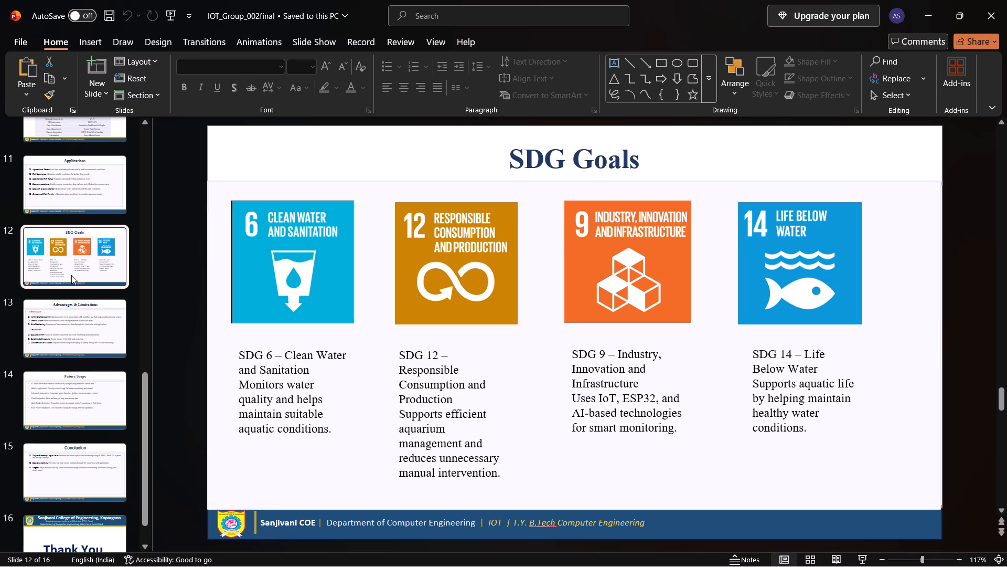
Bring up the Windows options for shutting down or signing out.
key("super+x")
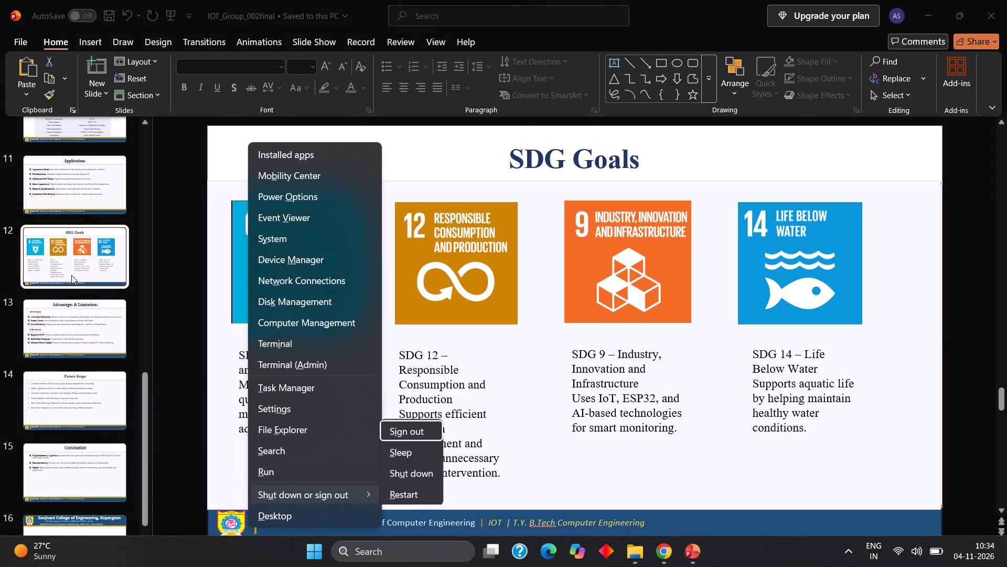